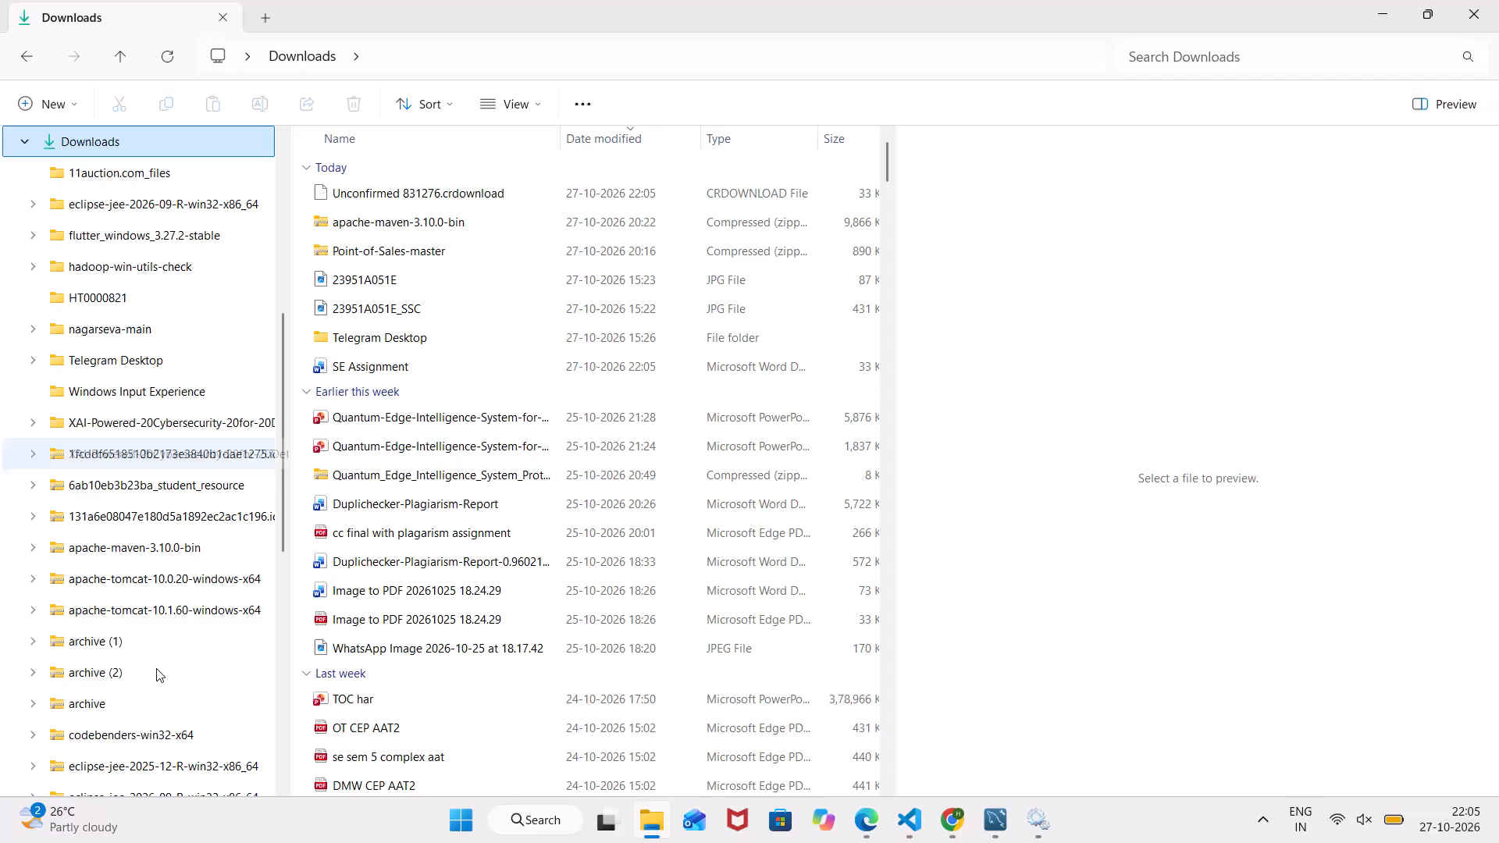
Open the New Volume (H:) drive and look through its list of files.
{"action": "scroll", "coordinate": [160, 703], "scroll_direction": "down", "scroll_amount": 5}
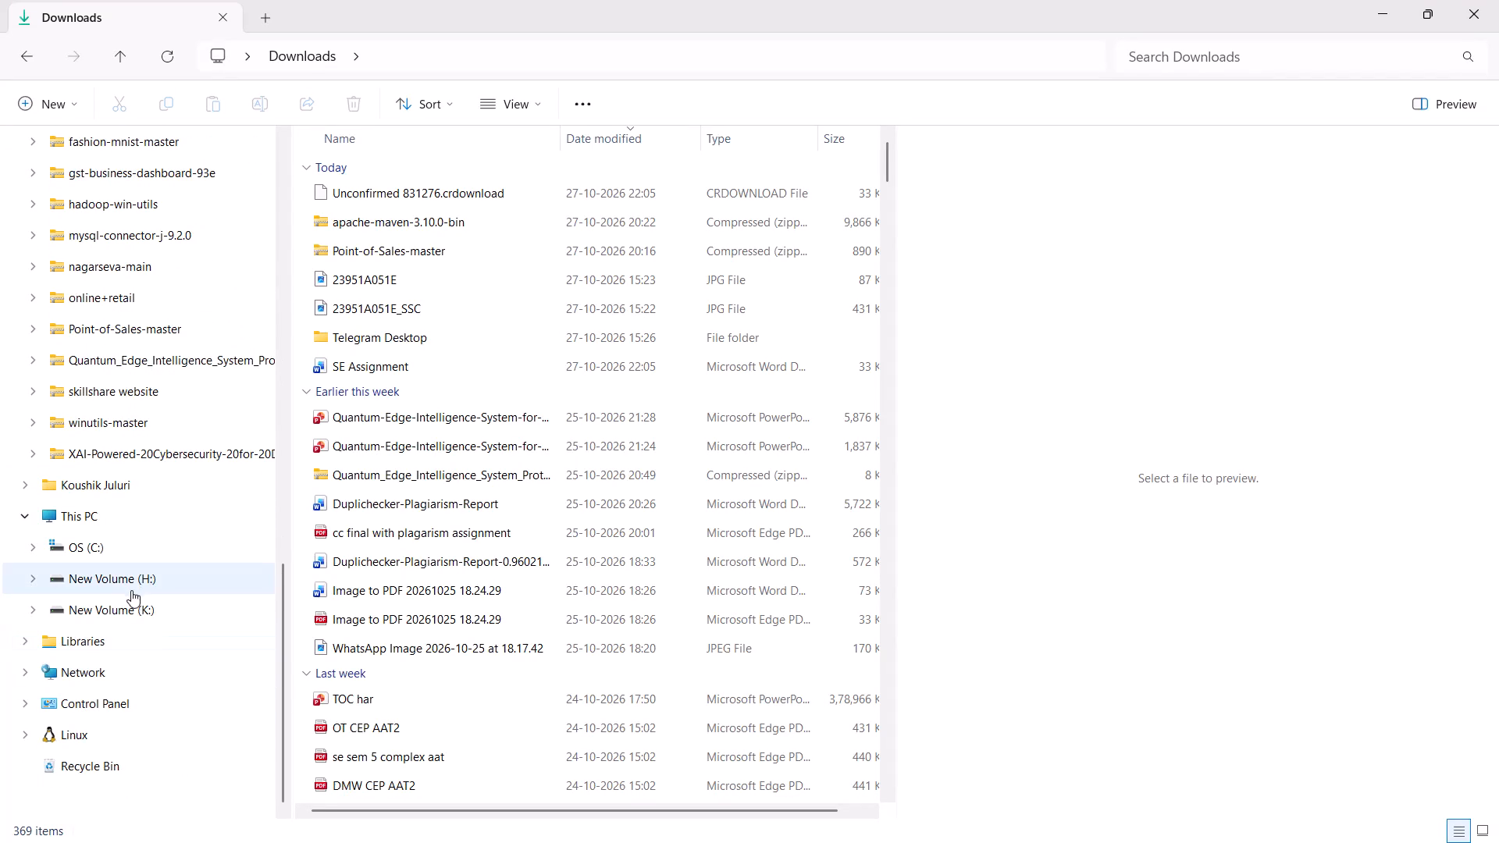
{"action": "double_click", "coordinate": [131, 587]}
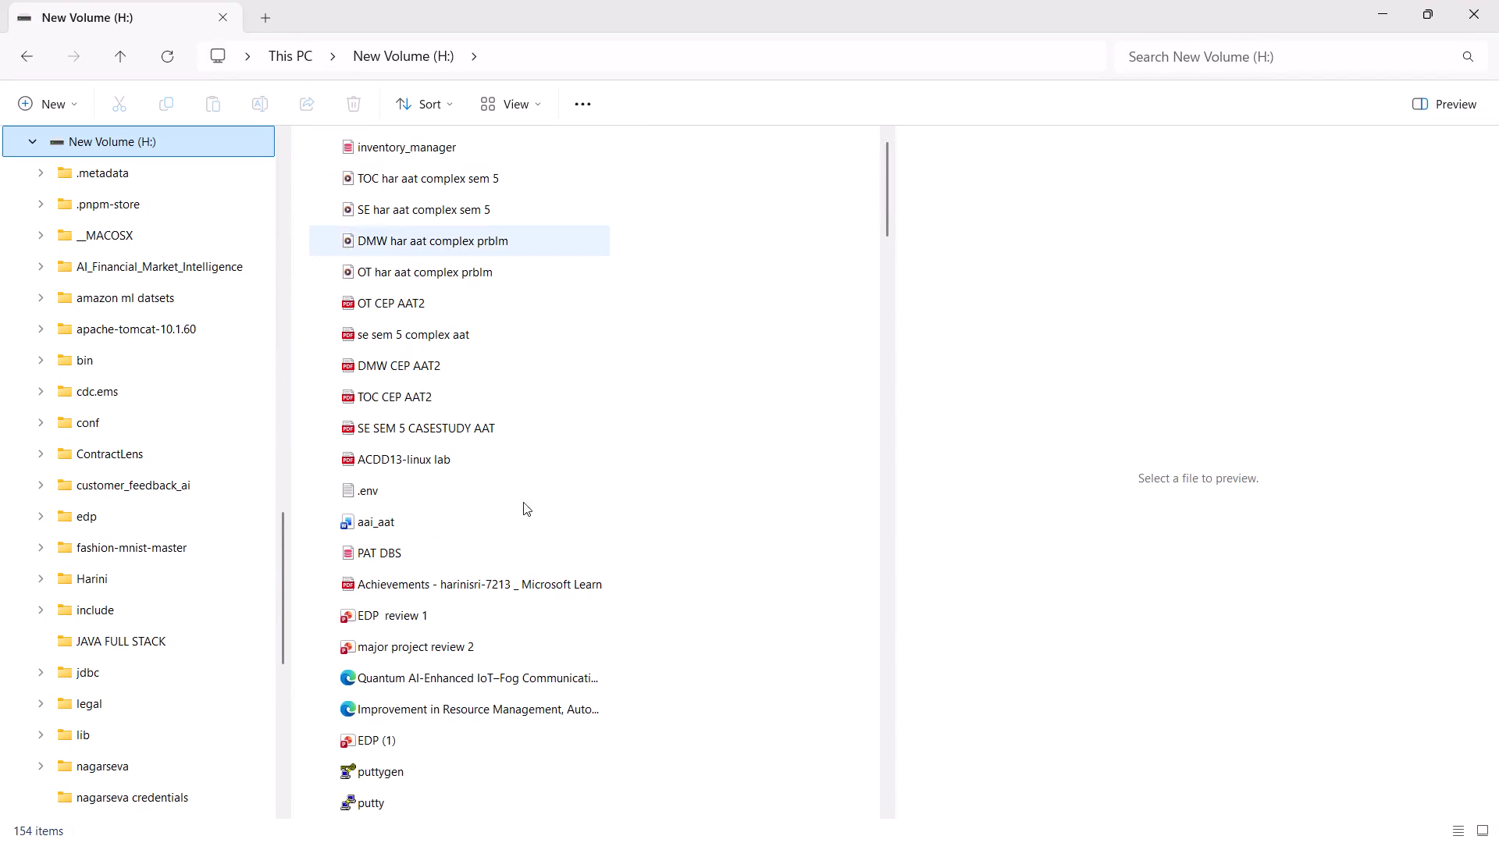
{"action": "scroll", "coordinate": [542, 582], "scroll_direction": "down", "scroll_amount": 1}
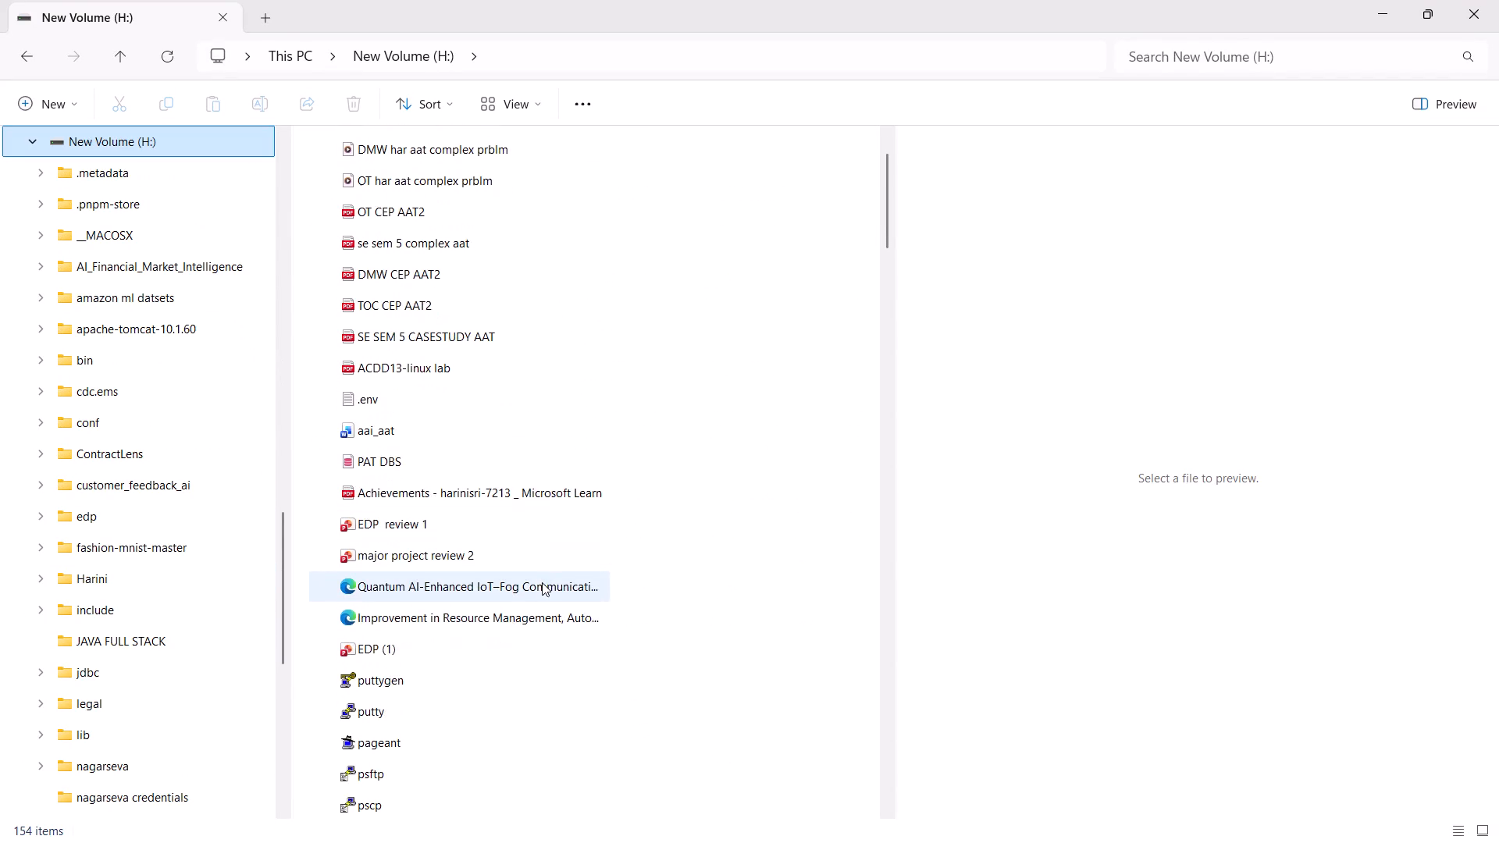
{"action": "scroll", "coordinate": [533, 501], "scroll_direction": "down", "scroll_amount": 4}
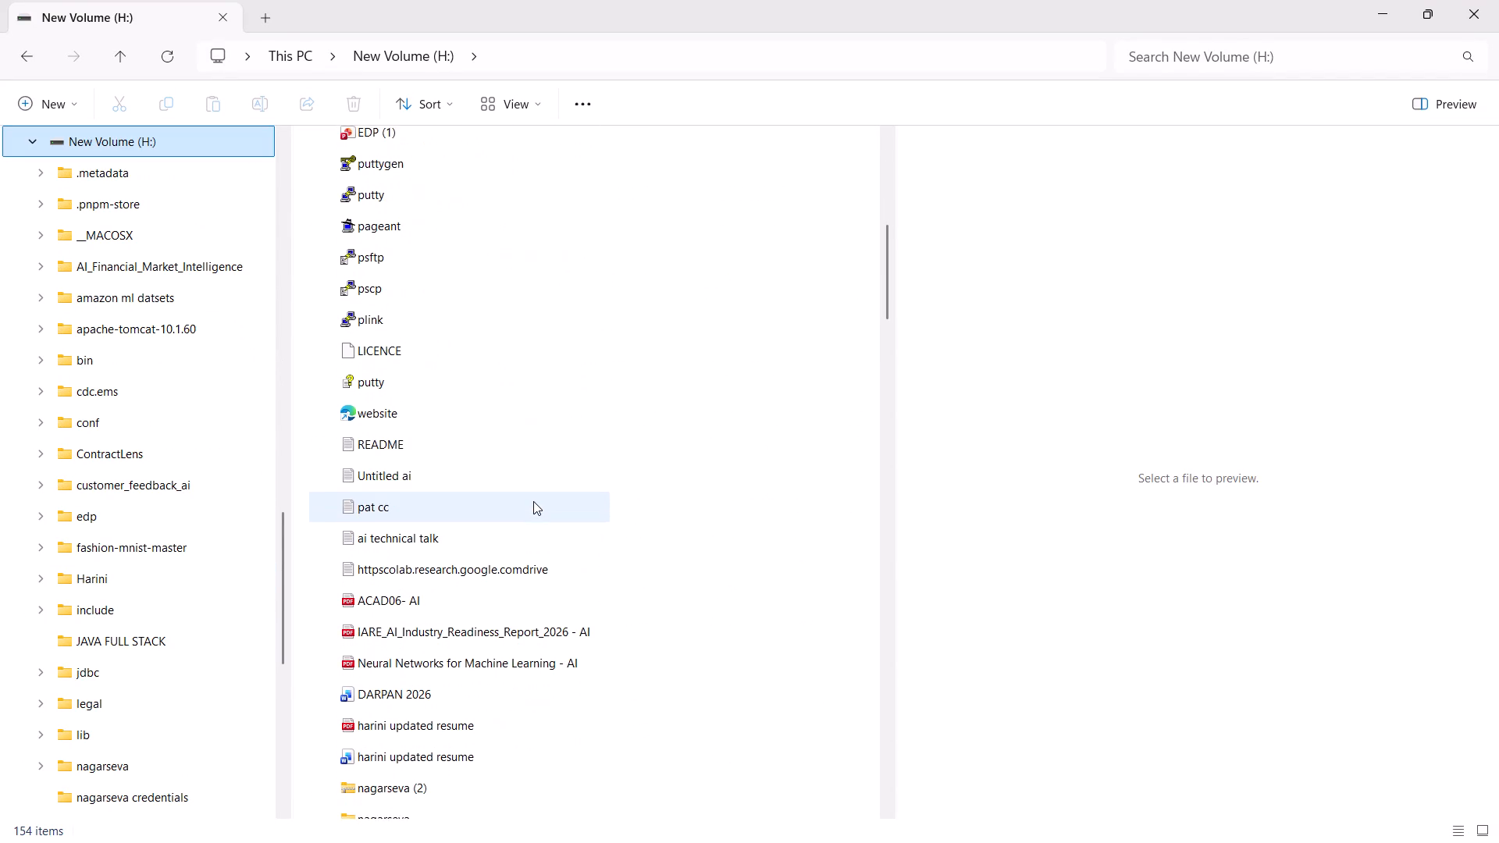
{"action": "scroll", "coordinate": [533, 501], "scroll_direction": "down", "scroll_amount": 1}
Return to the Downloads folder from the New Volume (H:) drive.
{"action": "scroll", "coordinate": [109, 488], "scroll_direction": "up", "scroll_amount": 4}
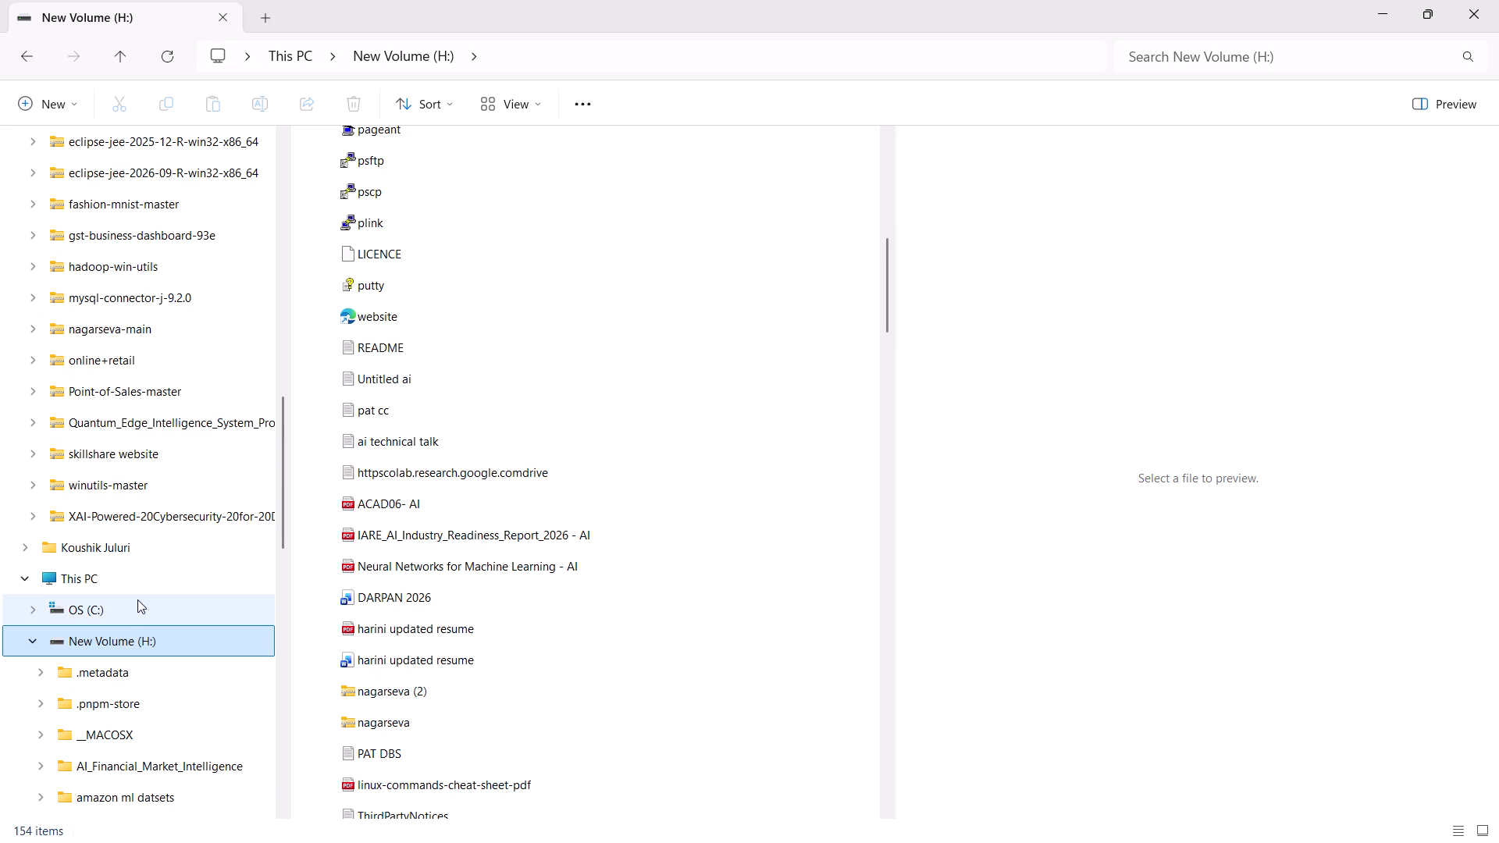
{"action": "scroll", "coordinate": [201, 294], "scroll_direction": "up", "scroll_amount": 5}
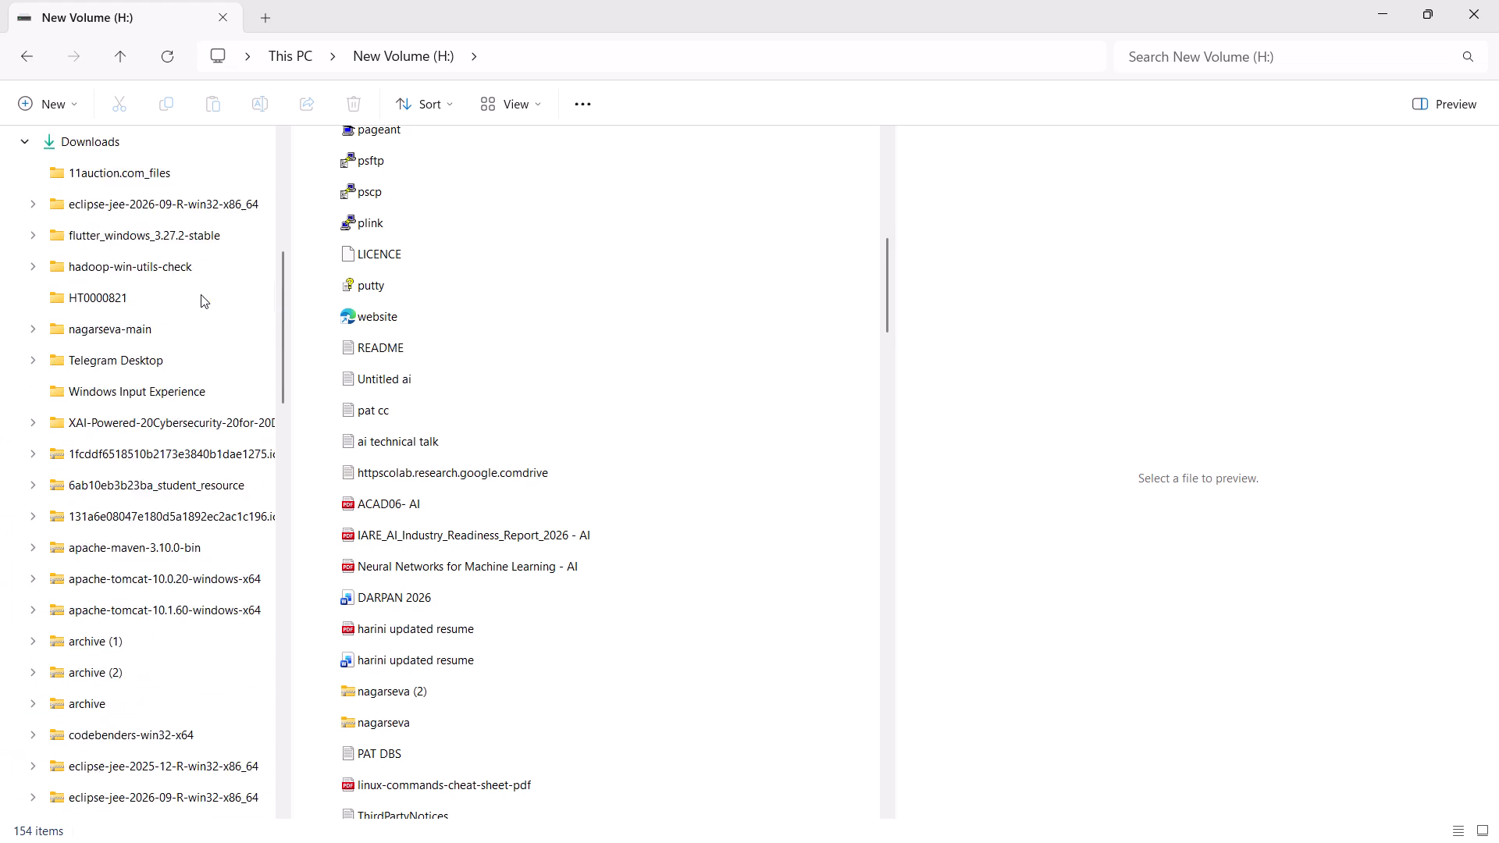
{"action": "scroll", "coordinate": [201, 294], "scroll_direction": "up", "scroll_amount": 2}
{"action": "scroll", "coordinate": [141, 614], "scroll_direction": "down", "scroll_amount": 2}
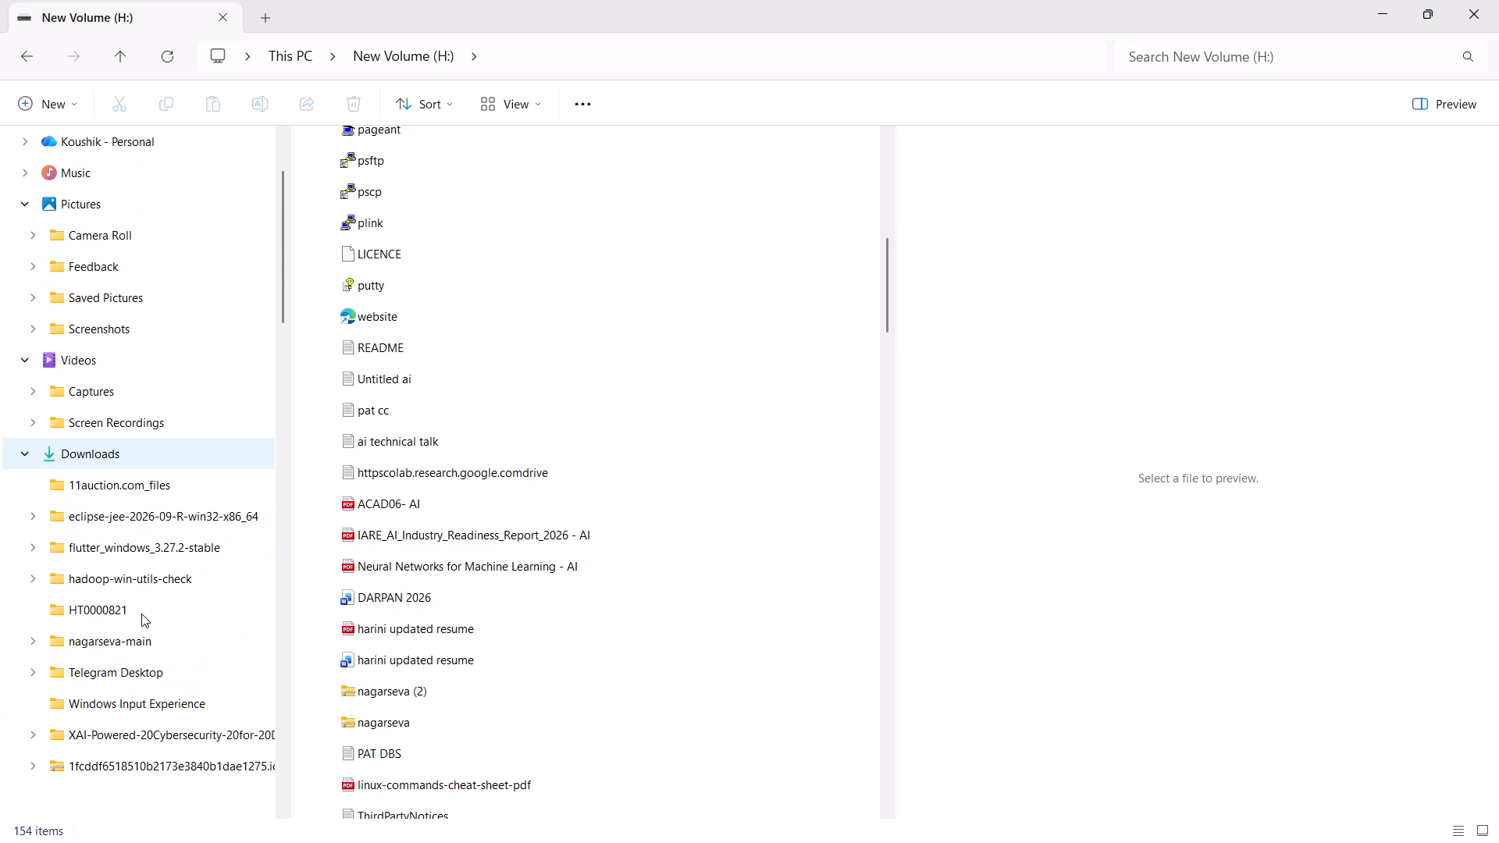
{"action": "double_click", "coordinate": [107, 461]}
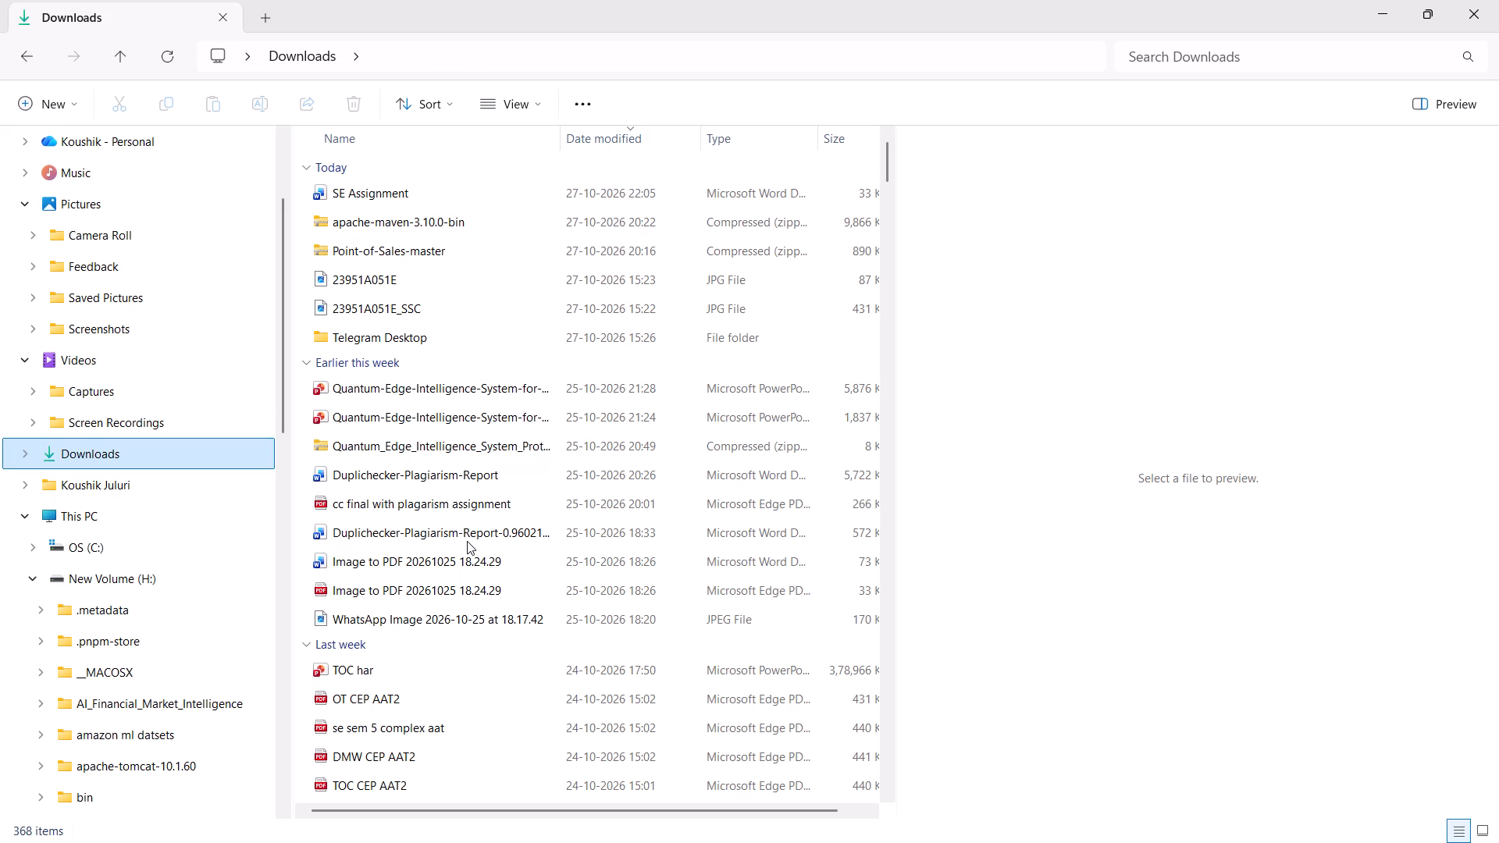
Open the Duplichecker-Plagiarism-Report document from Downloads in Word and view the assignment cover details below the scan summary.
{"action": "double_click", "coordinate": [461, 475]}
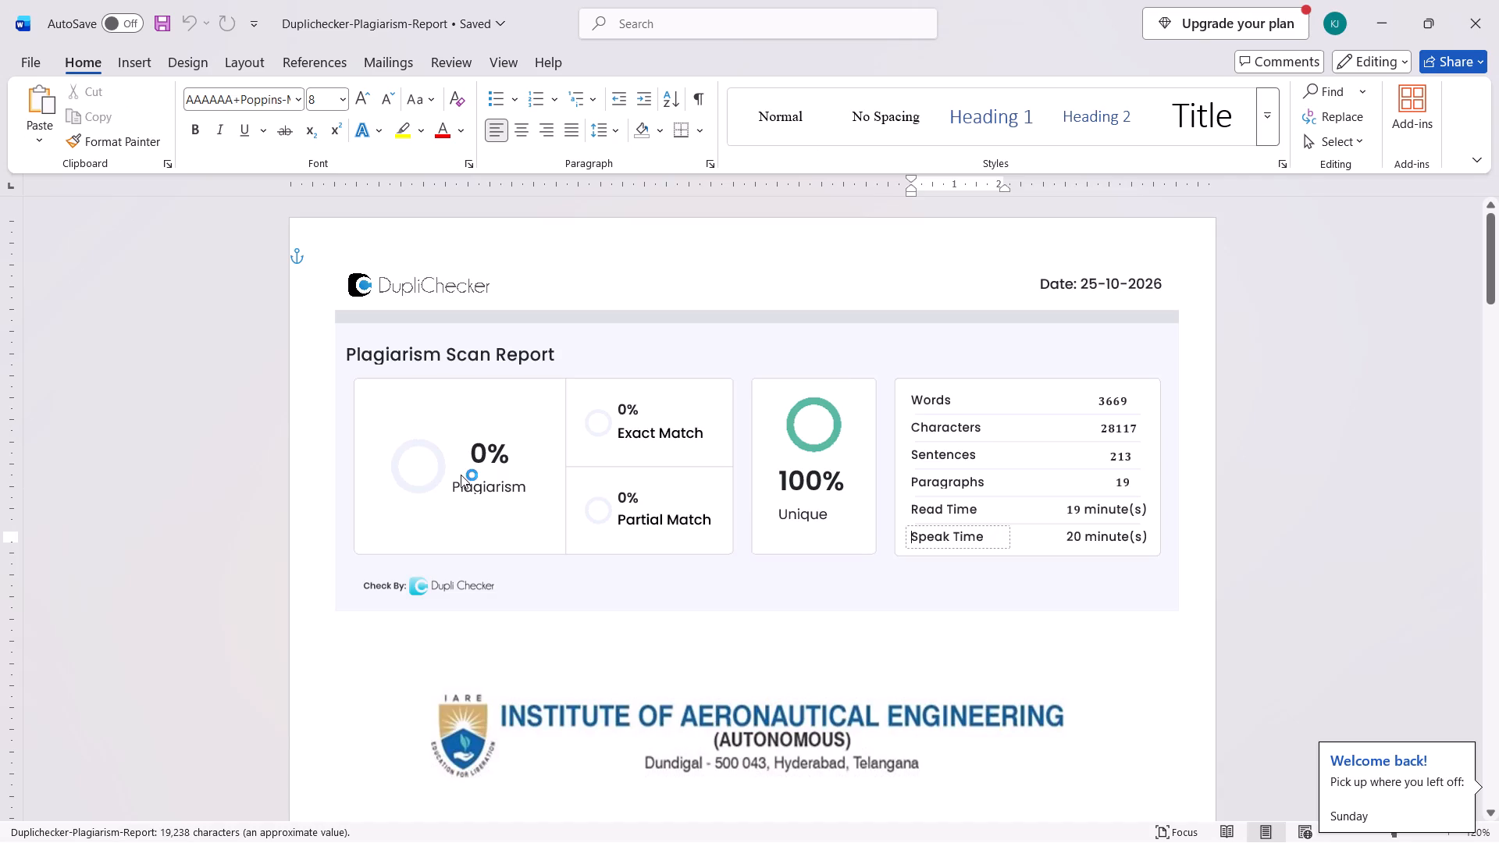
{"action": "scroll", "coordinate": [788, 583], "scroll_direction": "down", "scroll_amount": 2}
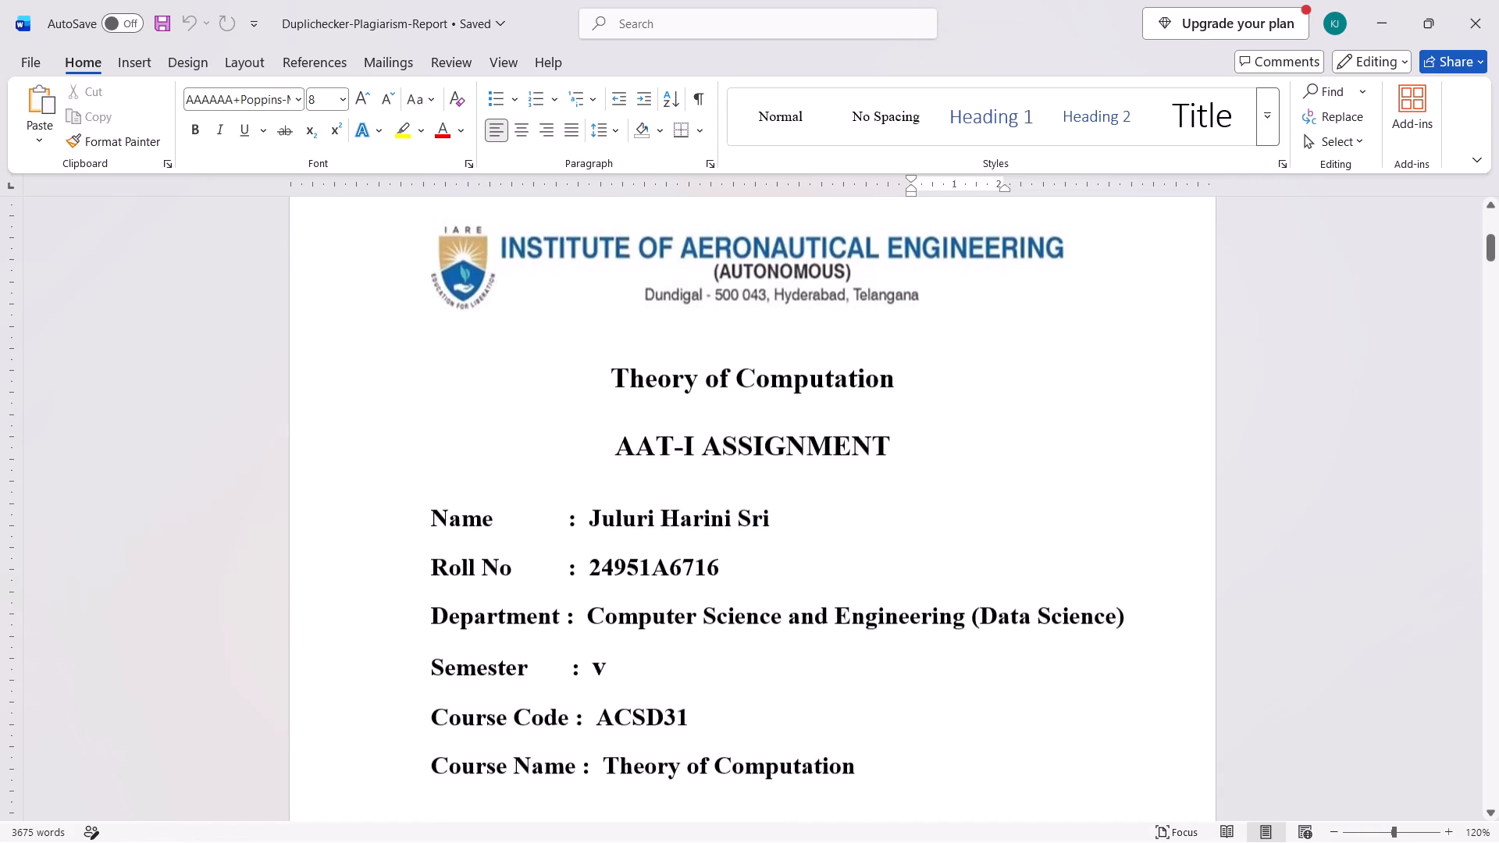
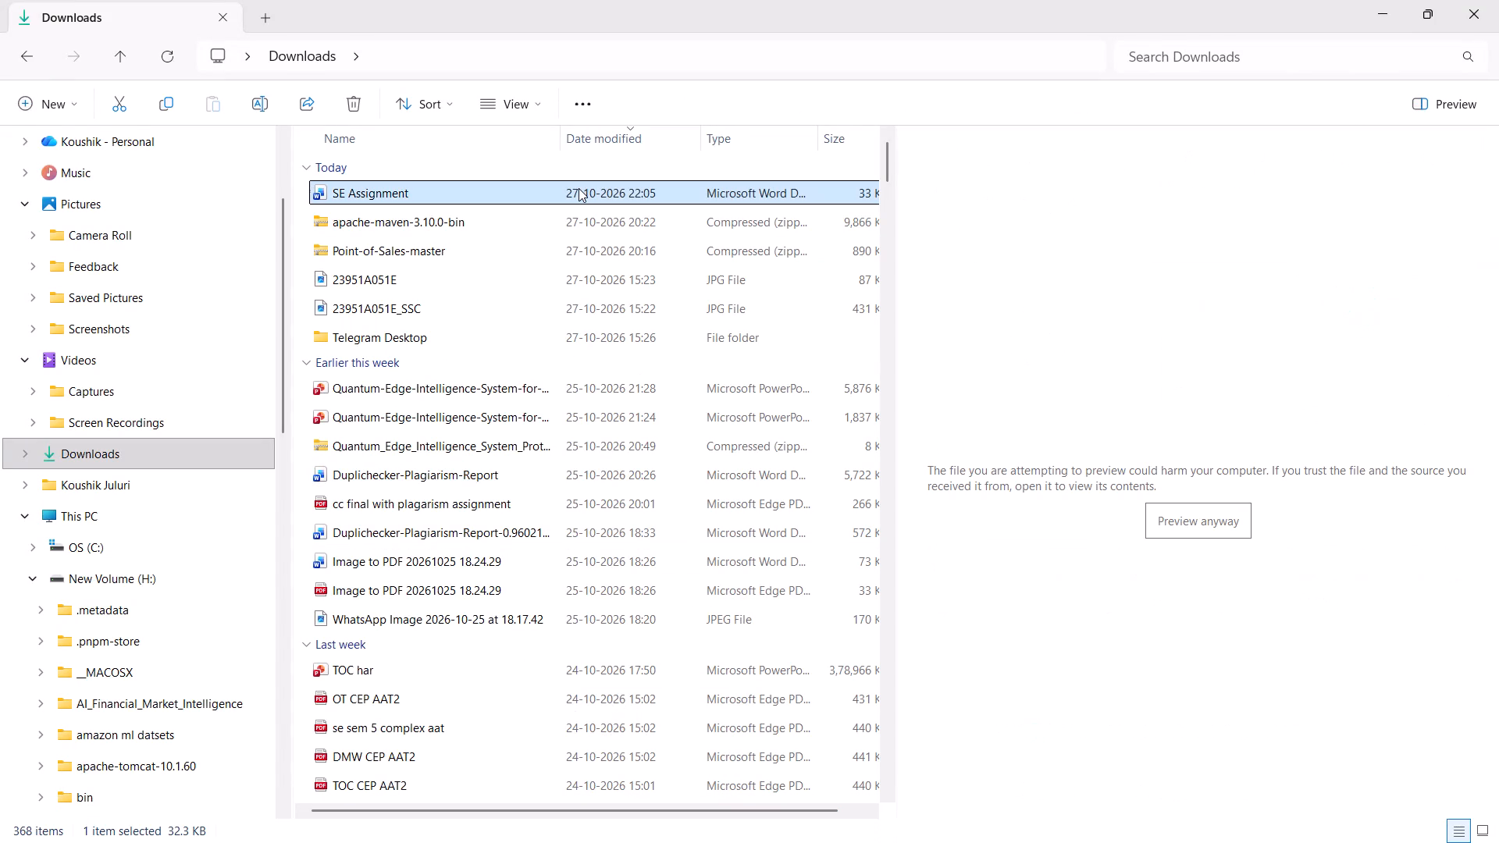
Try to preview the SE Assignment Word document in the Downloads folder, and open it in Word.
{"action": "left_click", "coordinate": [1205, 514]}
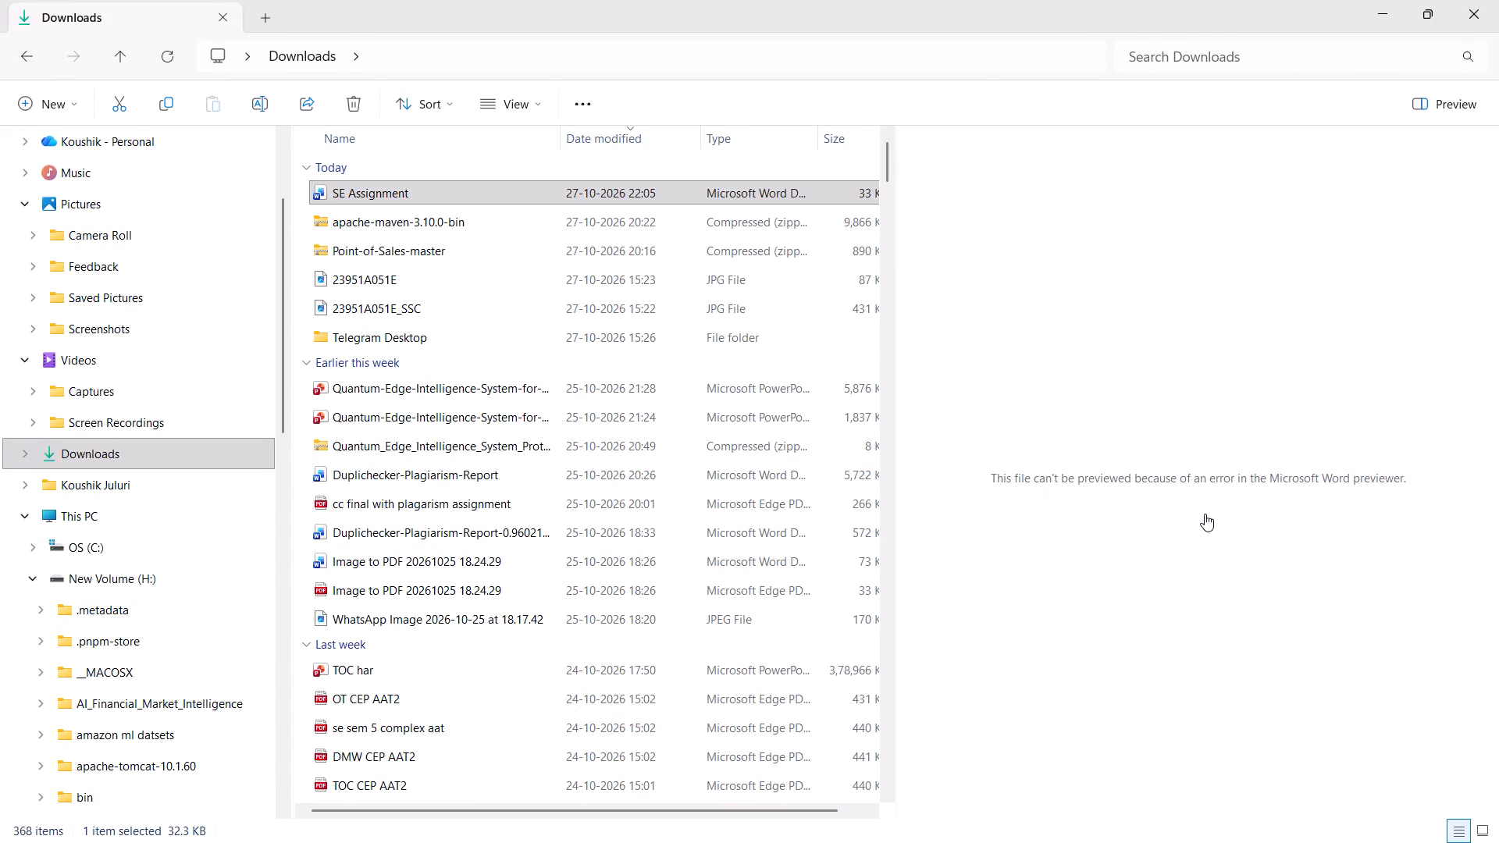
{"action": "double_click", "coordinate": [774, 193]}
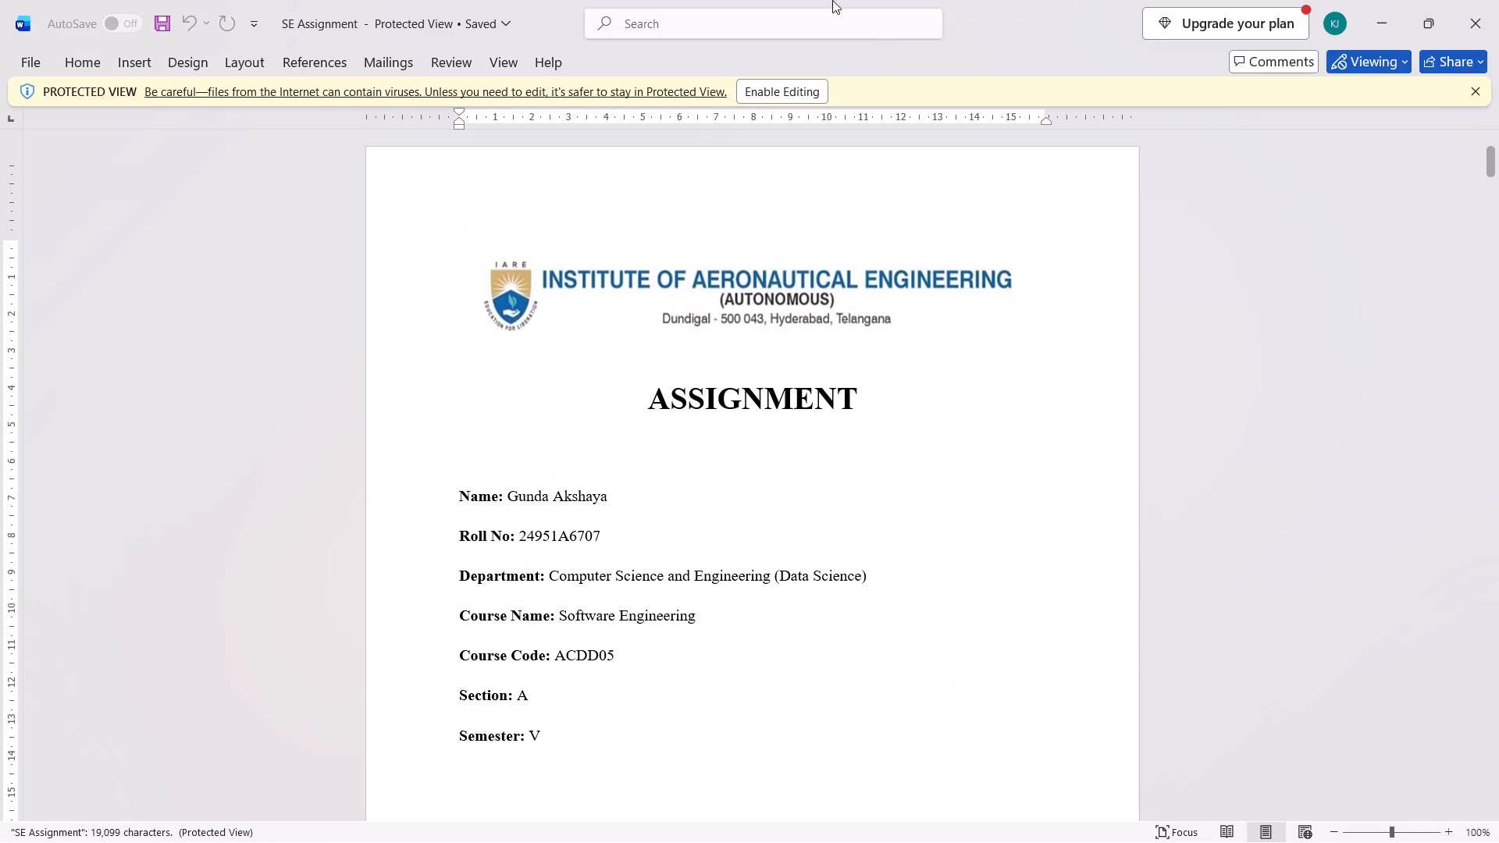
Enable editing for the protected SE Assignment document and skim through its pages.
{"action": "left_click", "coordinate": [781, 79]}
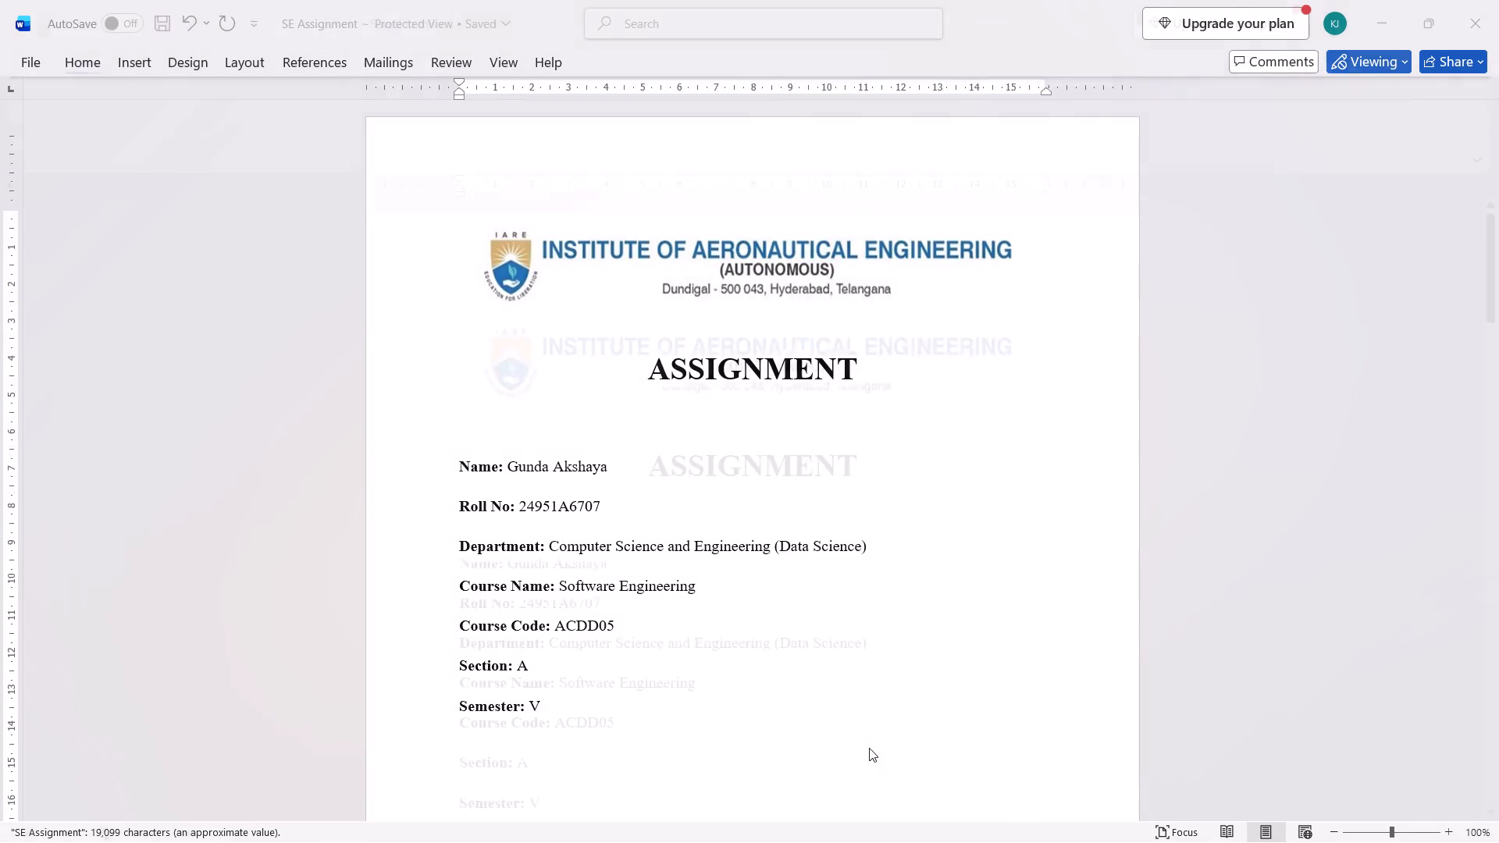
{"action": "scroll", "coordinate": [830, 579], "scroll_direction": "down", "scroll_amount": 20}
{"action": "scroll", "coordinate": [830, 579], "scroll_direction": "down", "scroll_amount": 2}
{"action": "scroll", "coordinate": [830, 579], "scroll_direction": "up", "scroll_amount": 1}
{"action": "scroll", "coordinate": [830, 579], "scroll_direction": "down", "scroll_amount": 20}
{"action": "scroll", "coordinate": [830, 579], "scroll_direction": "down", "scroll_amount": 5}
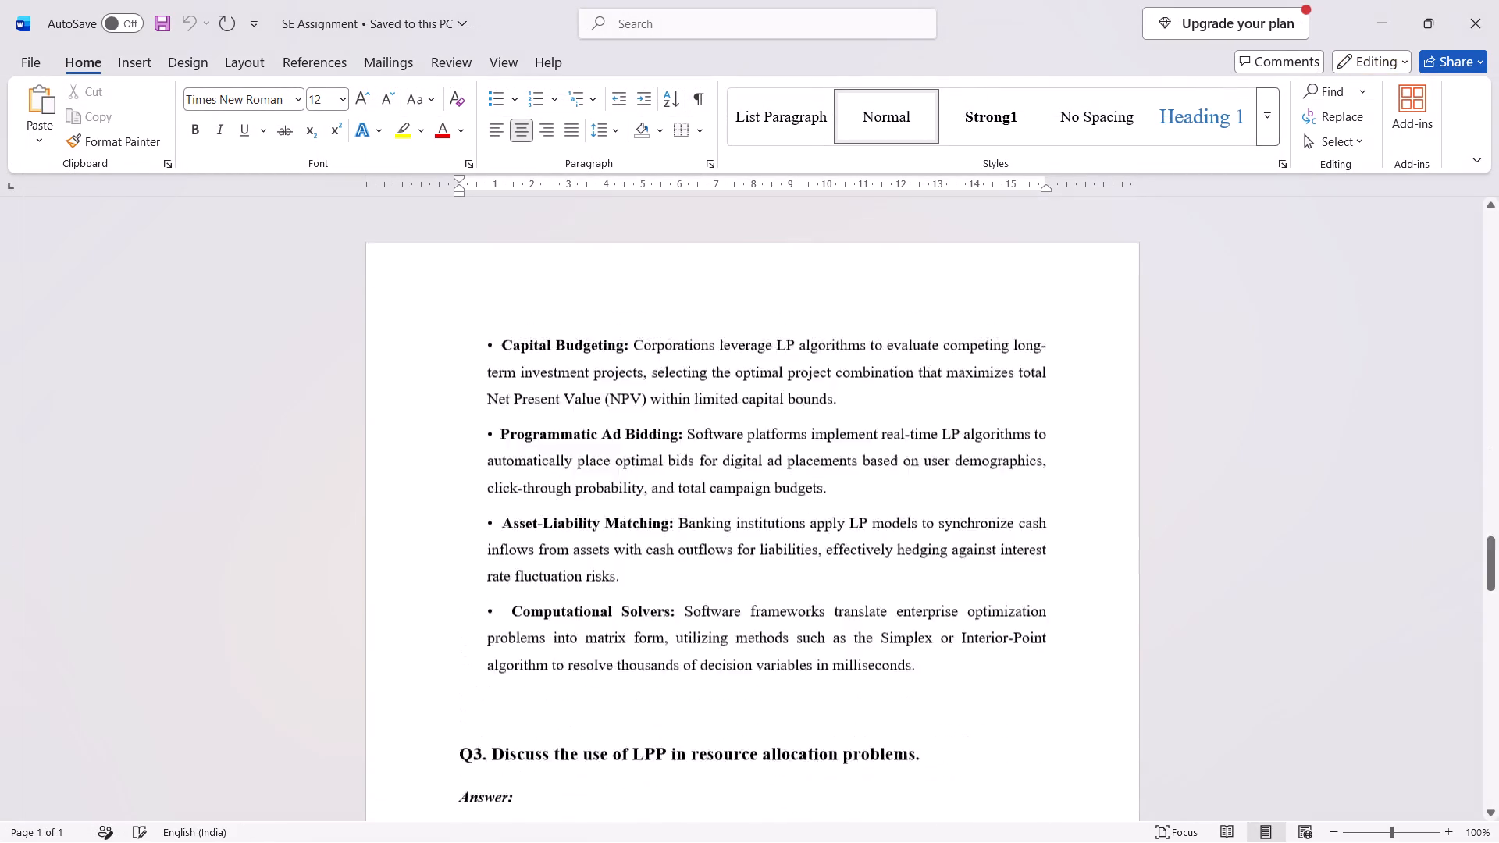
{"action": "scroll", "coordinate": [830, 579], "scroll_direction": "down", "scroll_amount": 6}
{"action": "scroll", "coordinate": [830, 579], "scroll_direction": "up", "scroll_amount": 11}
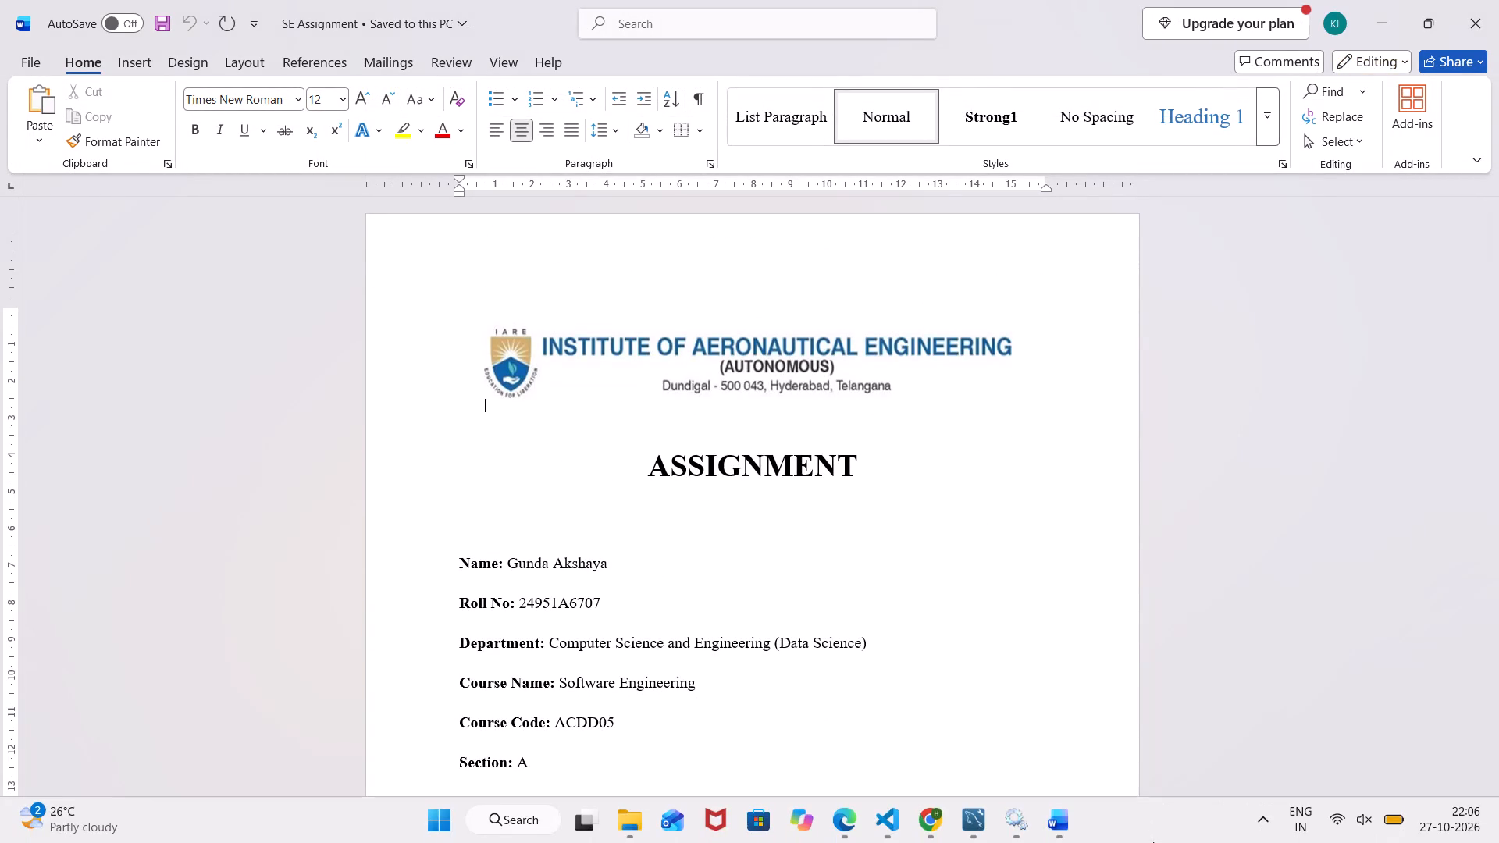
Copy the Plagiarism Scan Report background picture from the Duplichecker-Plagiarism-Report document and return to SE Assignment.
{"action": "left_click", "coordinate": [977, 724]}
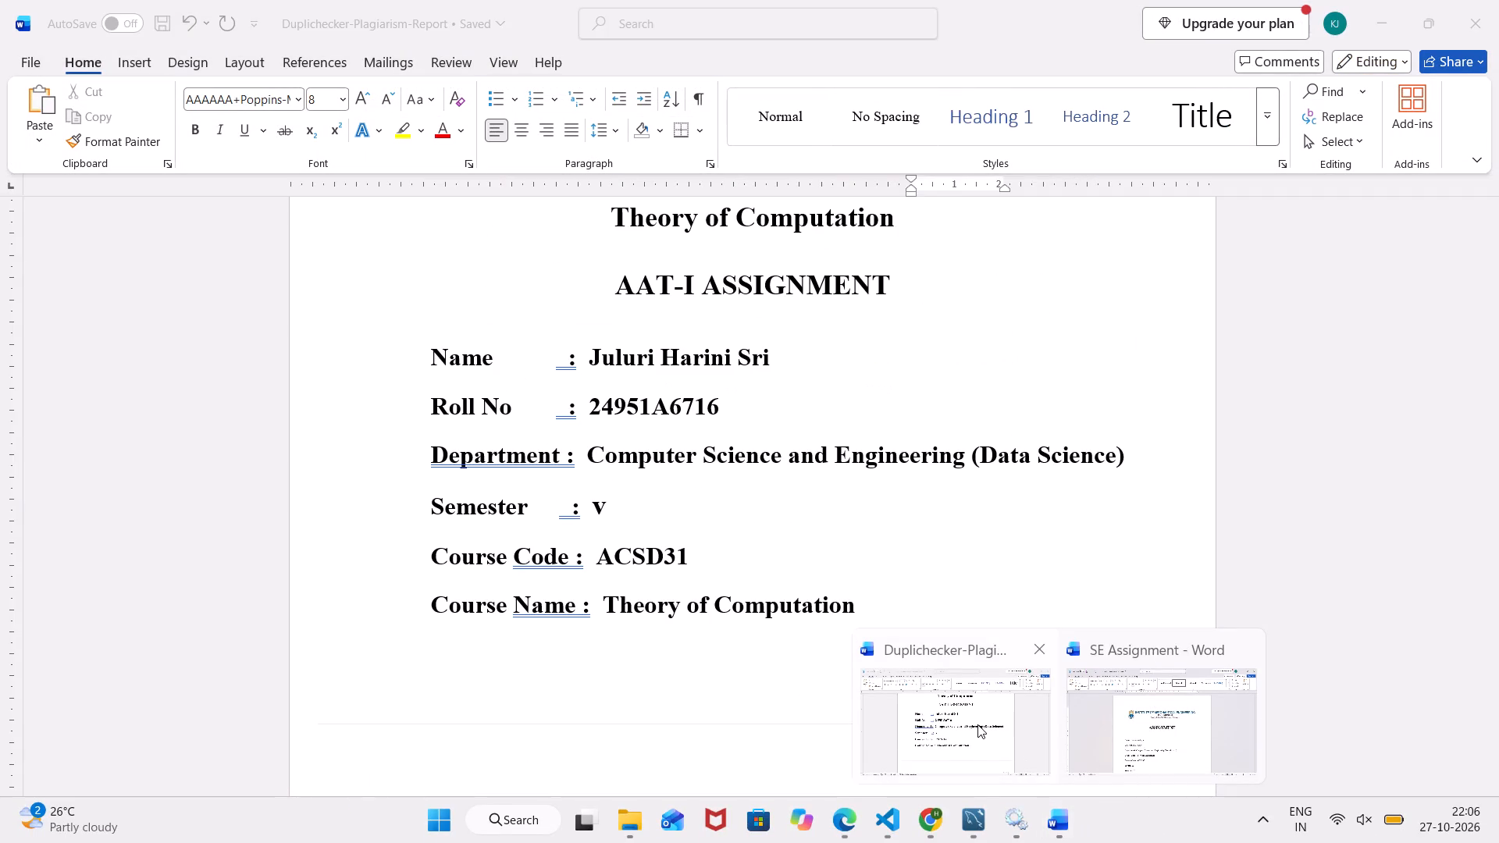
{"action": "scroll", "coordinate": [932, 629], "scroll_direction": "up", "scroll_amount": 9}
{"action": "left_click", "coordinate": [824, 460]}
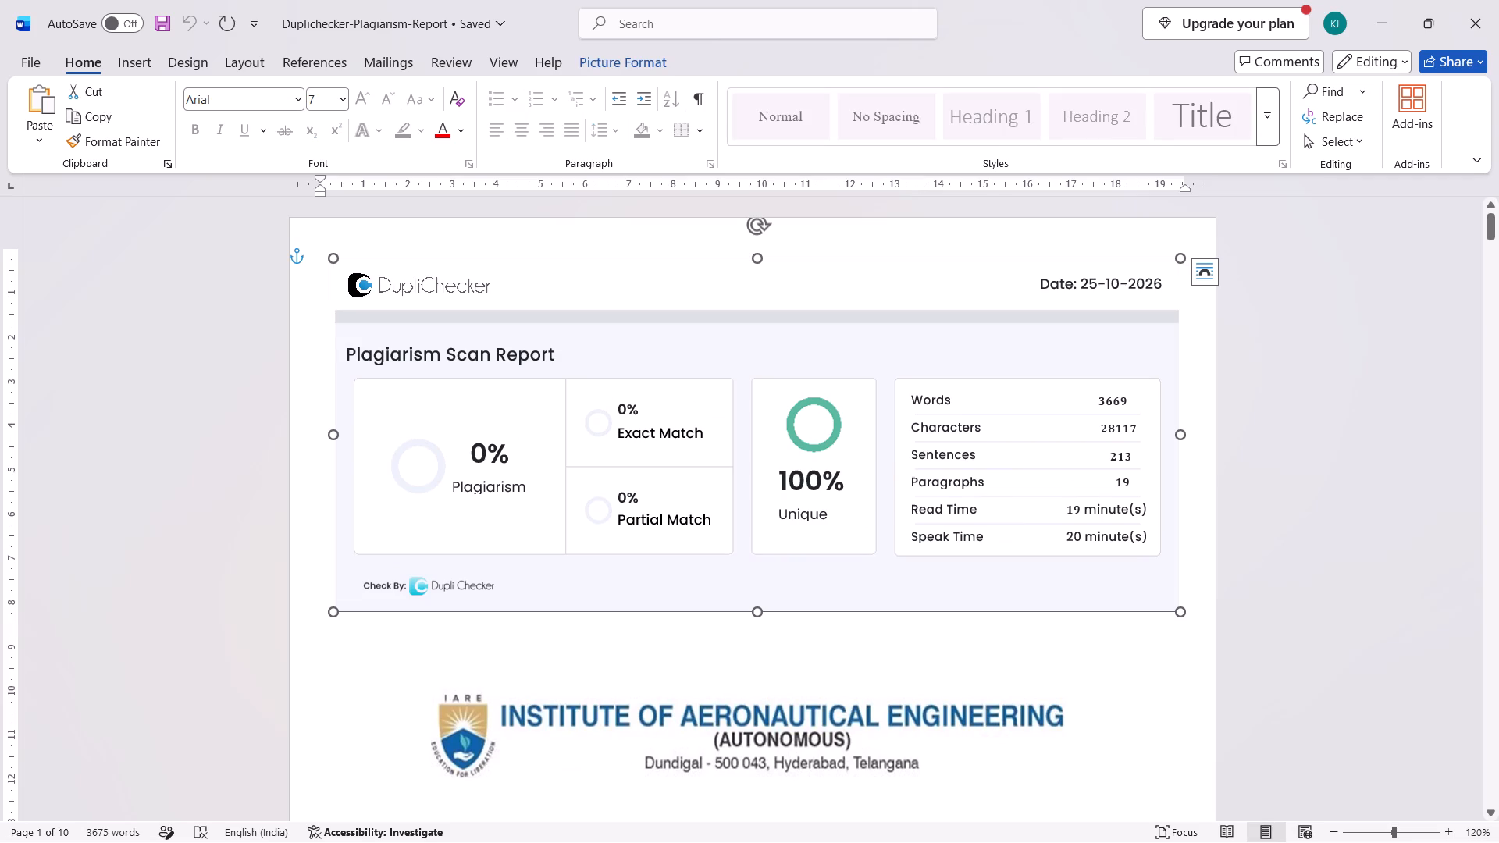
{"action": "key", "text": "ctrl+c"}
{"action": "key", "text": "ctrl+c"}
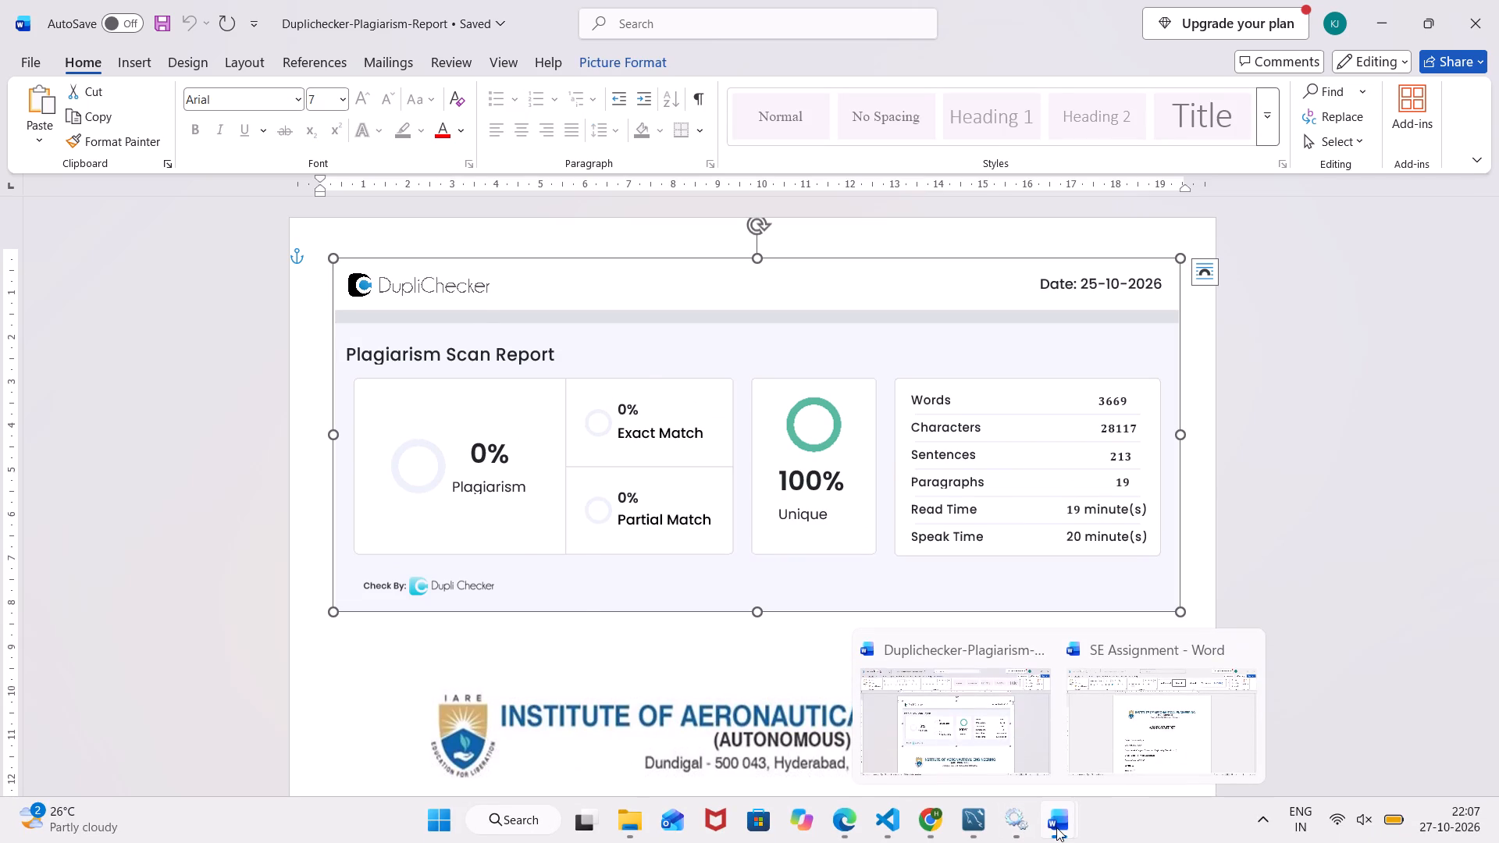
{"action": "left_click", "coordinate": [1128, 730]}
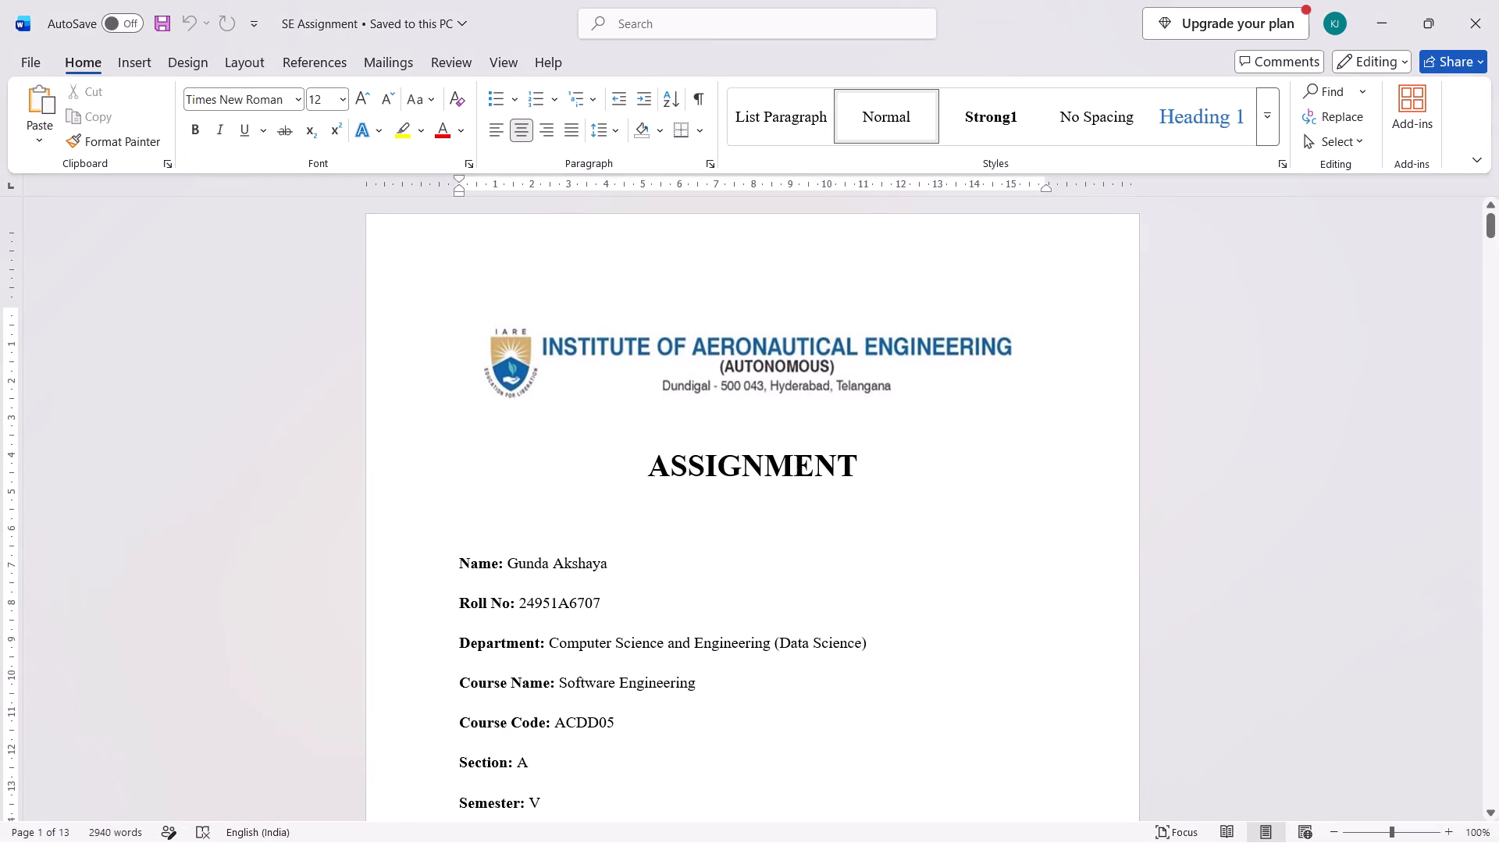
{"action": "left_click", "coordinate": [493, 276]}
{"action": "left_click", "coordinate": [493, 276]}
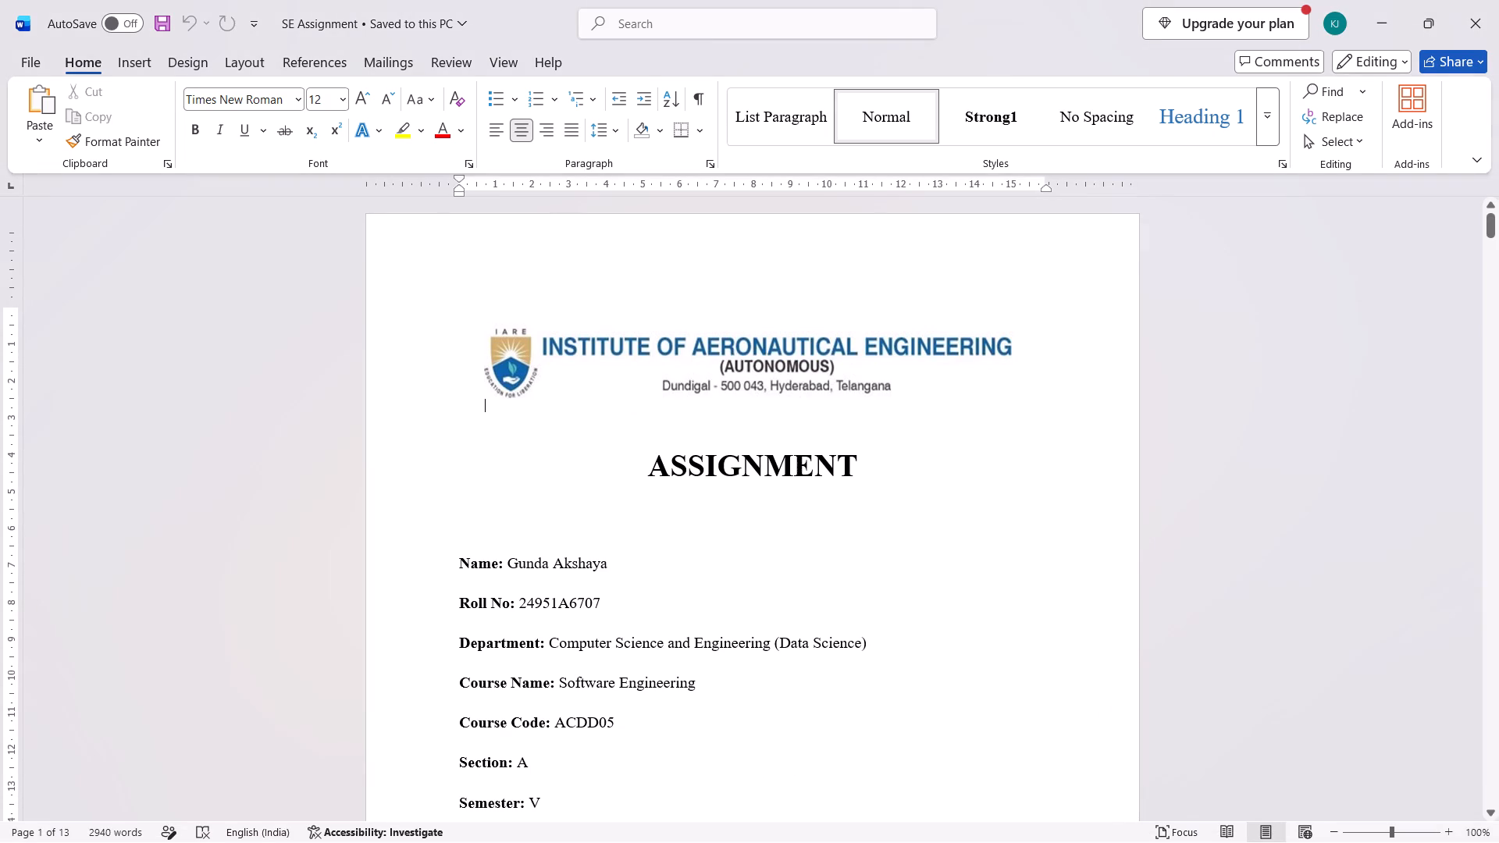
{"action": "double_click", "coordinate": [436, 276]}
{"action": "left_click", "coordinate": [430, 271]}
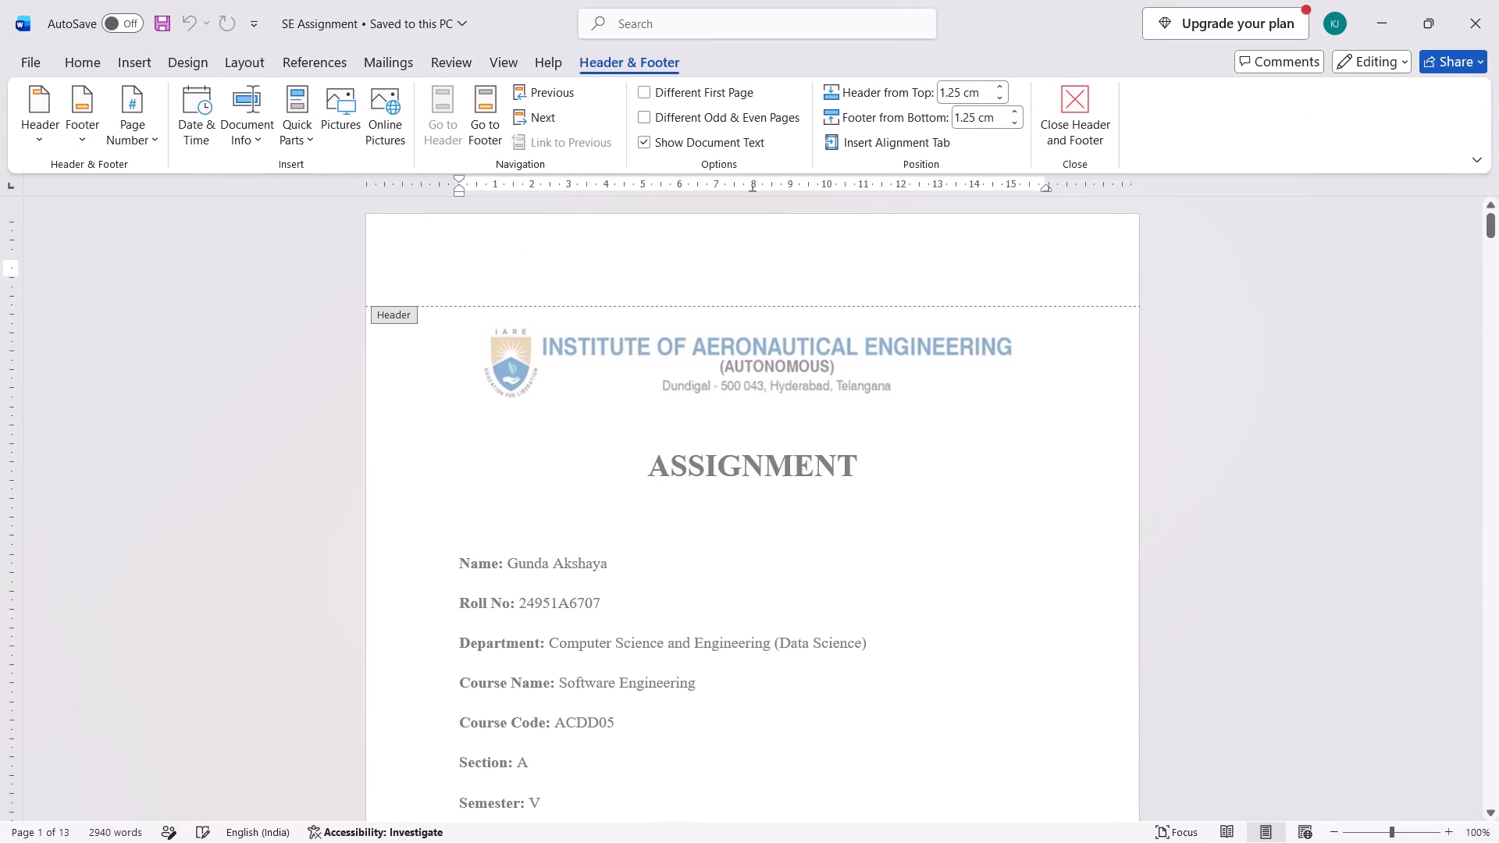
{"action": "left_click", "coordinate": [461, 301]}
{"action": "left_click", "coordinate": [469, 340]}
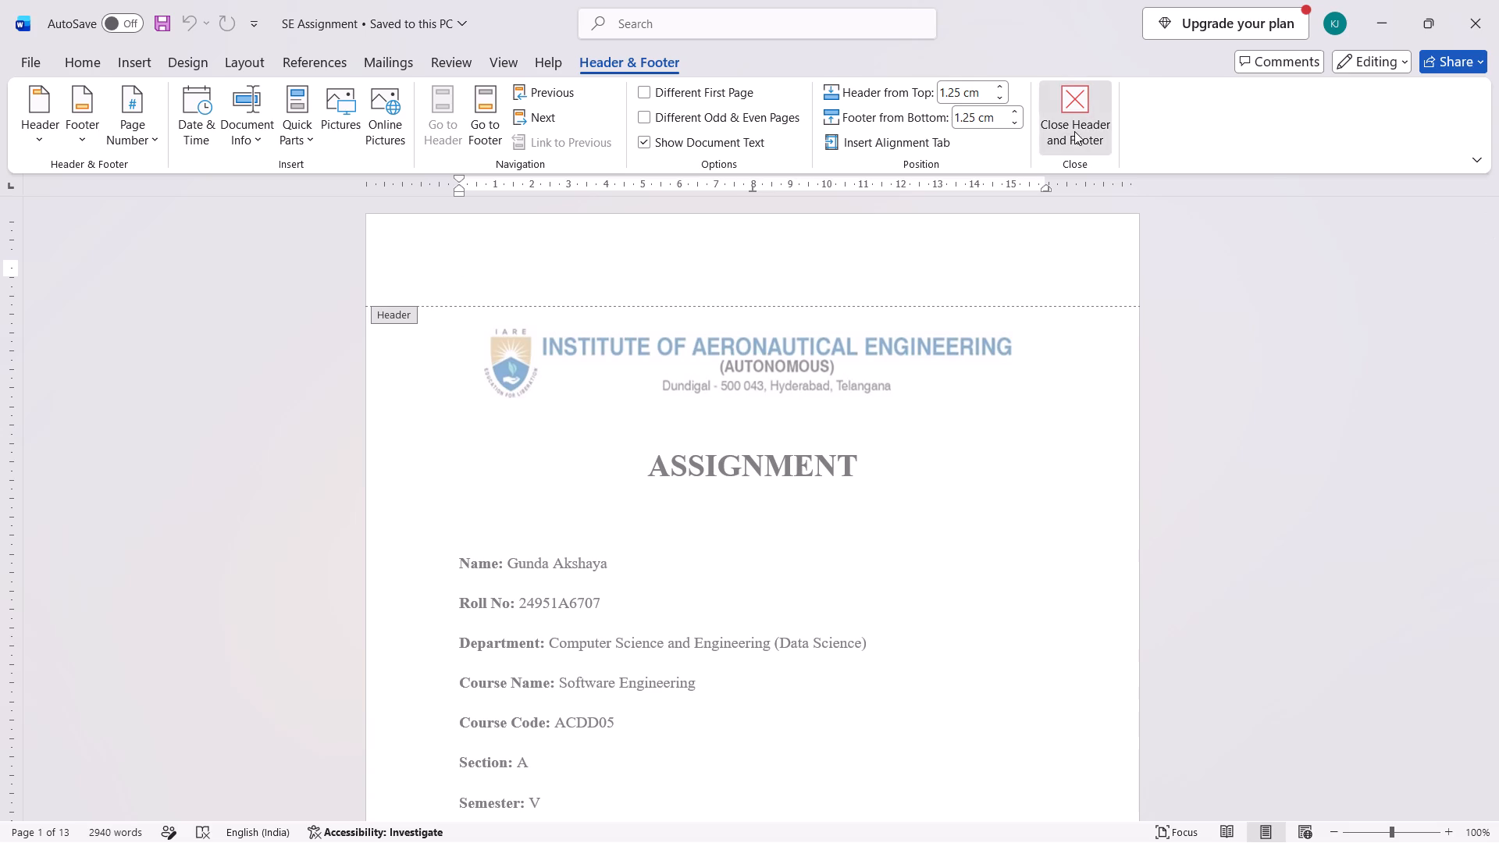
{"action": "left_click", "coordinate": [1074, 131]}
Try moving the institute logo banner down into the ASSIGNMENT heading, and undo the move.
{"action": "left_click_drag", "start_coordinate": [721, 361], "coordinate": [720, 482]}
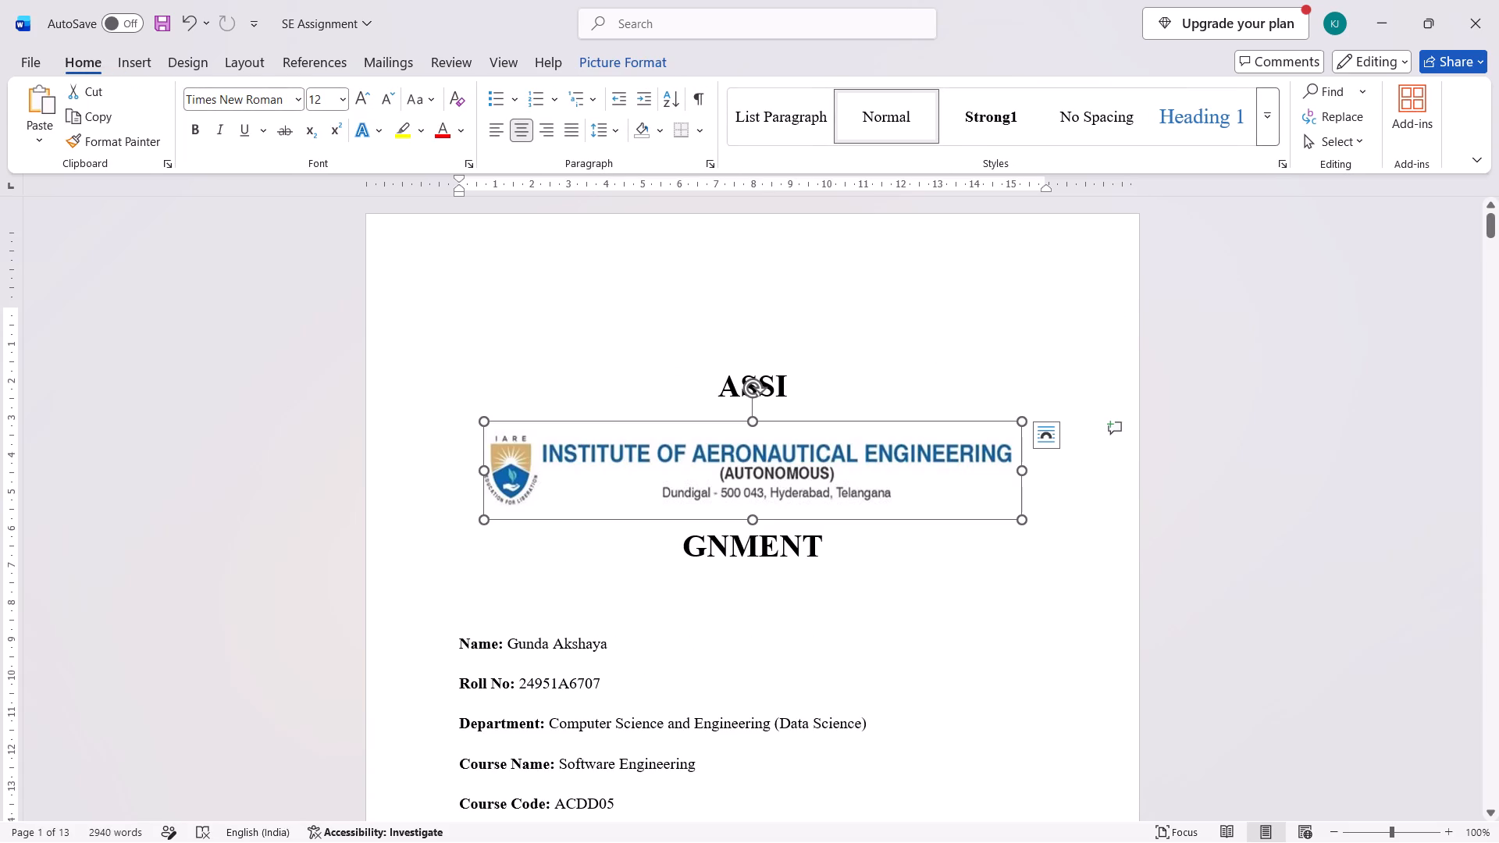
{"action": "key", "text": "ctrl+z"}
Insert 16 line breaks before the institute logo banner to make blank space at the top of the first page.
{"action": "left_click", "coordinate": [457, 382]}
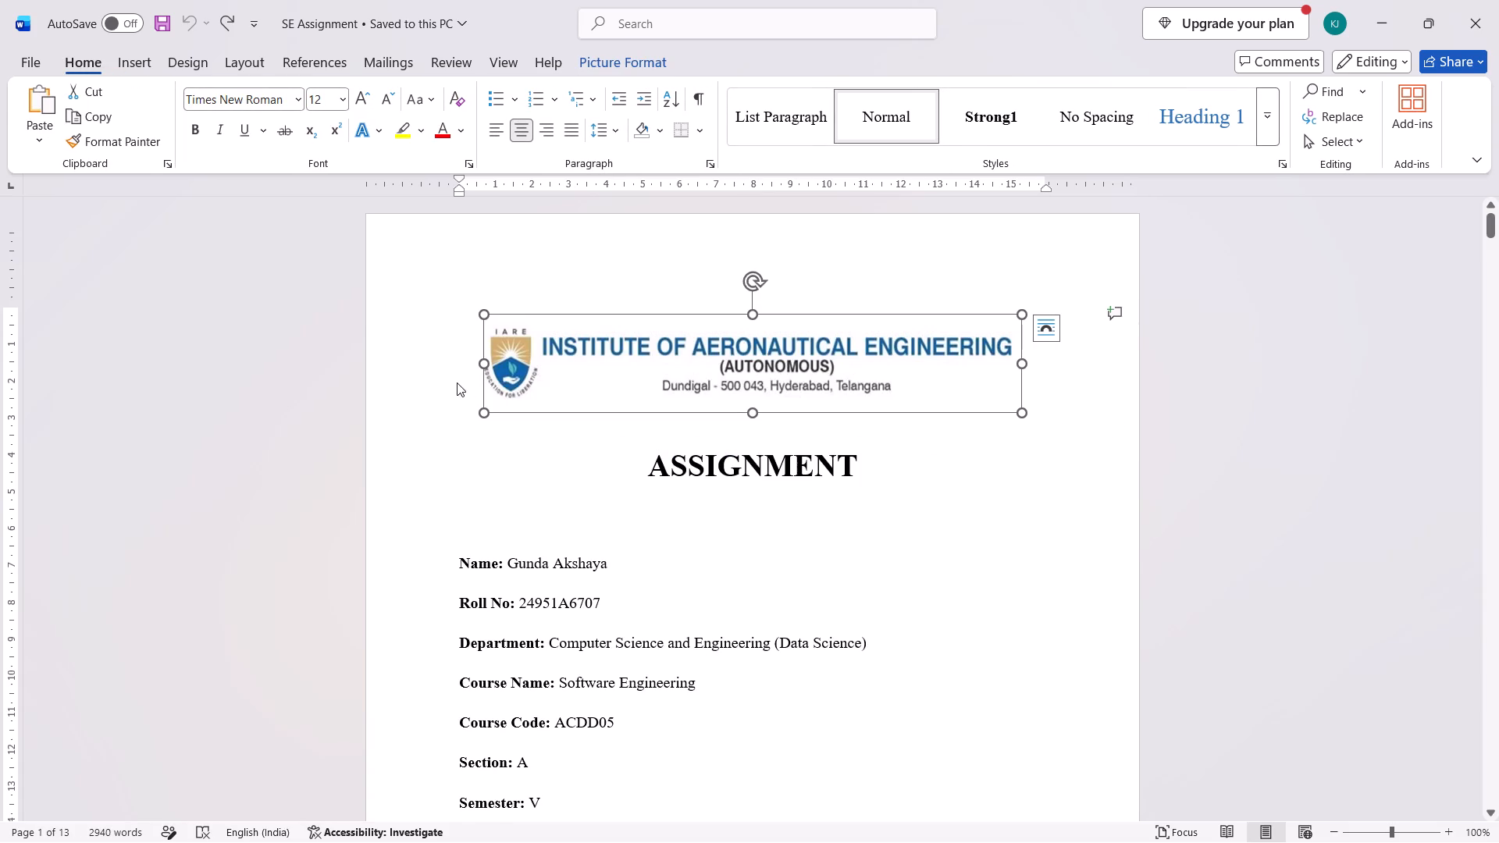
{"action": "key", "text": "shift+Return"}
{"action": "key", "text": "shift+Return"}
{"action": "key", "text": "shift+Return"}
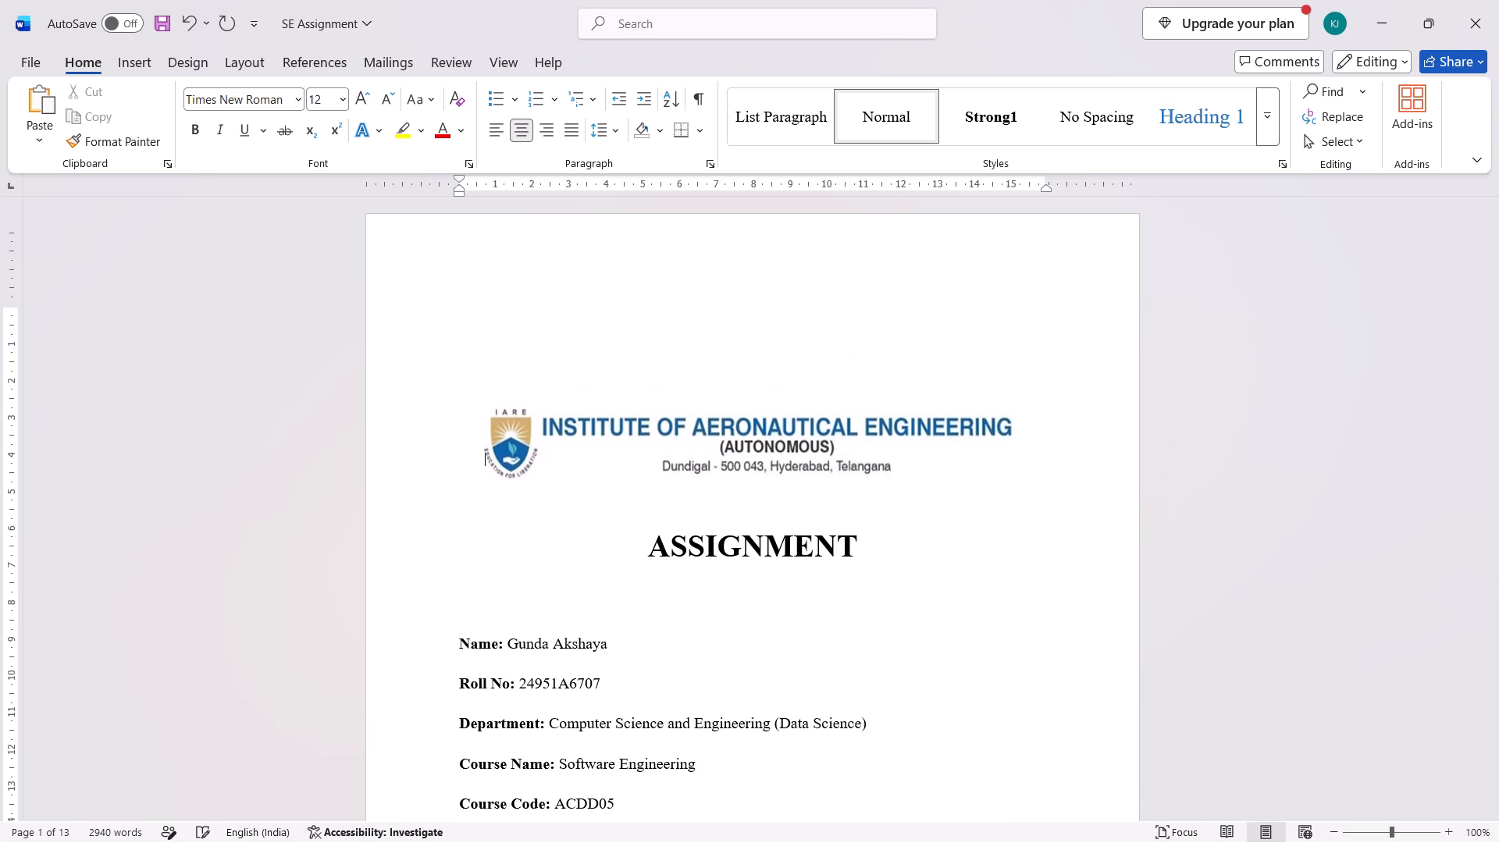
{"action": "key", "text": "shift+Return"}
{"action": "key", "text": "shift+Return"}
{"action": "key", "text": "shift+Return"}
{"action": "key", "text": "shift+Return"}
{"action": "key", "text": "shift+Return"}
{"action": "key", "text": "shift+Return"}
{"action": "key", "text": "shift+Return"}
{"action": "key", "text": "shift+Return"}
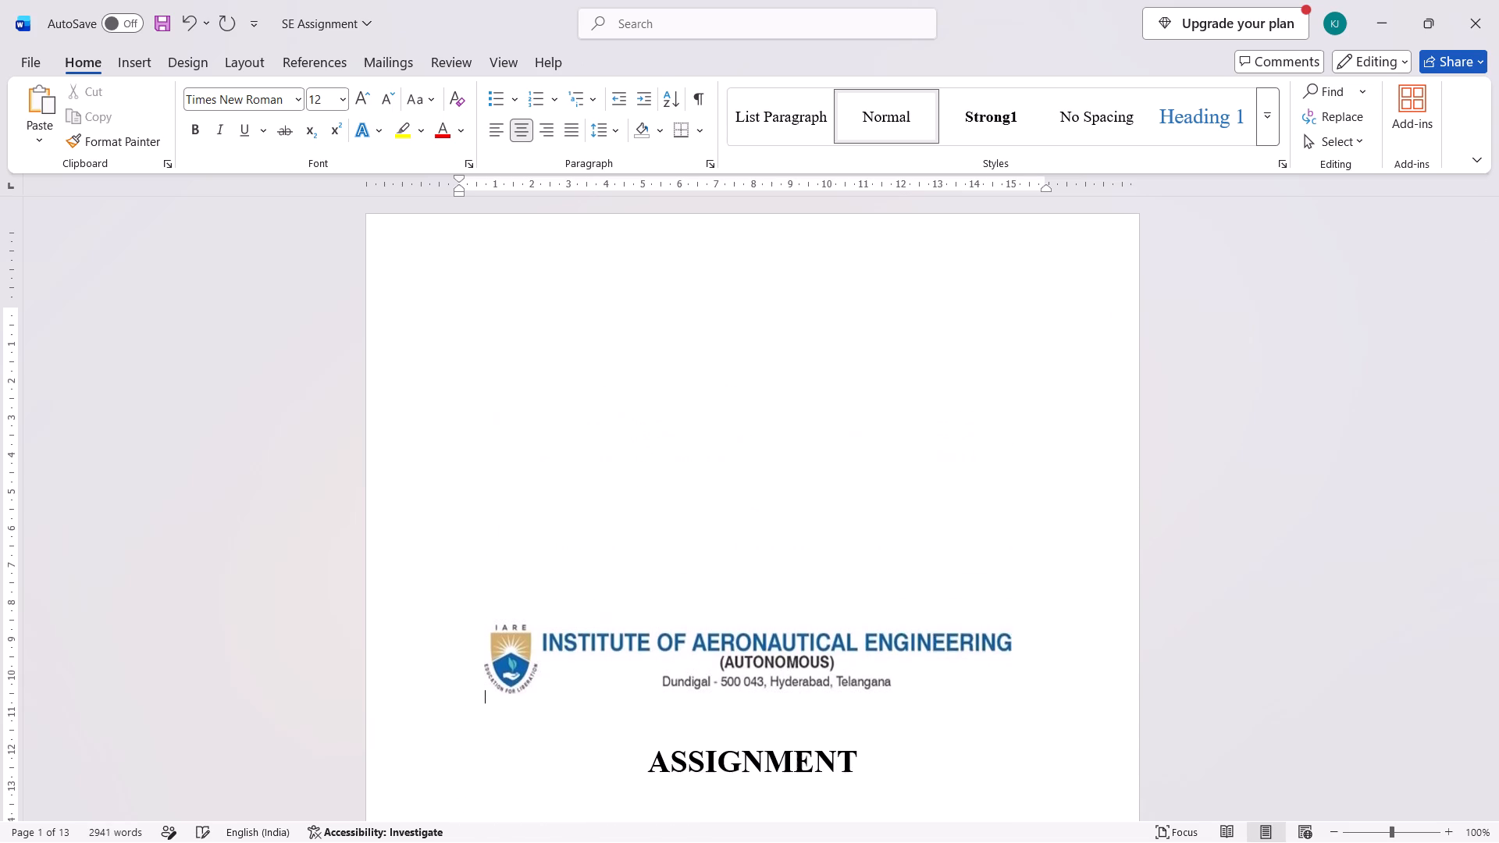
{"action": "key", "text": "shift+Return"}
{"action": "key", "text": "shift+Return"}
{"action": "key", "text": "shift+Return"}
{"action": "key", "text": "shift+Return"}
{"action": "key", "text": "shift+Return"}
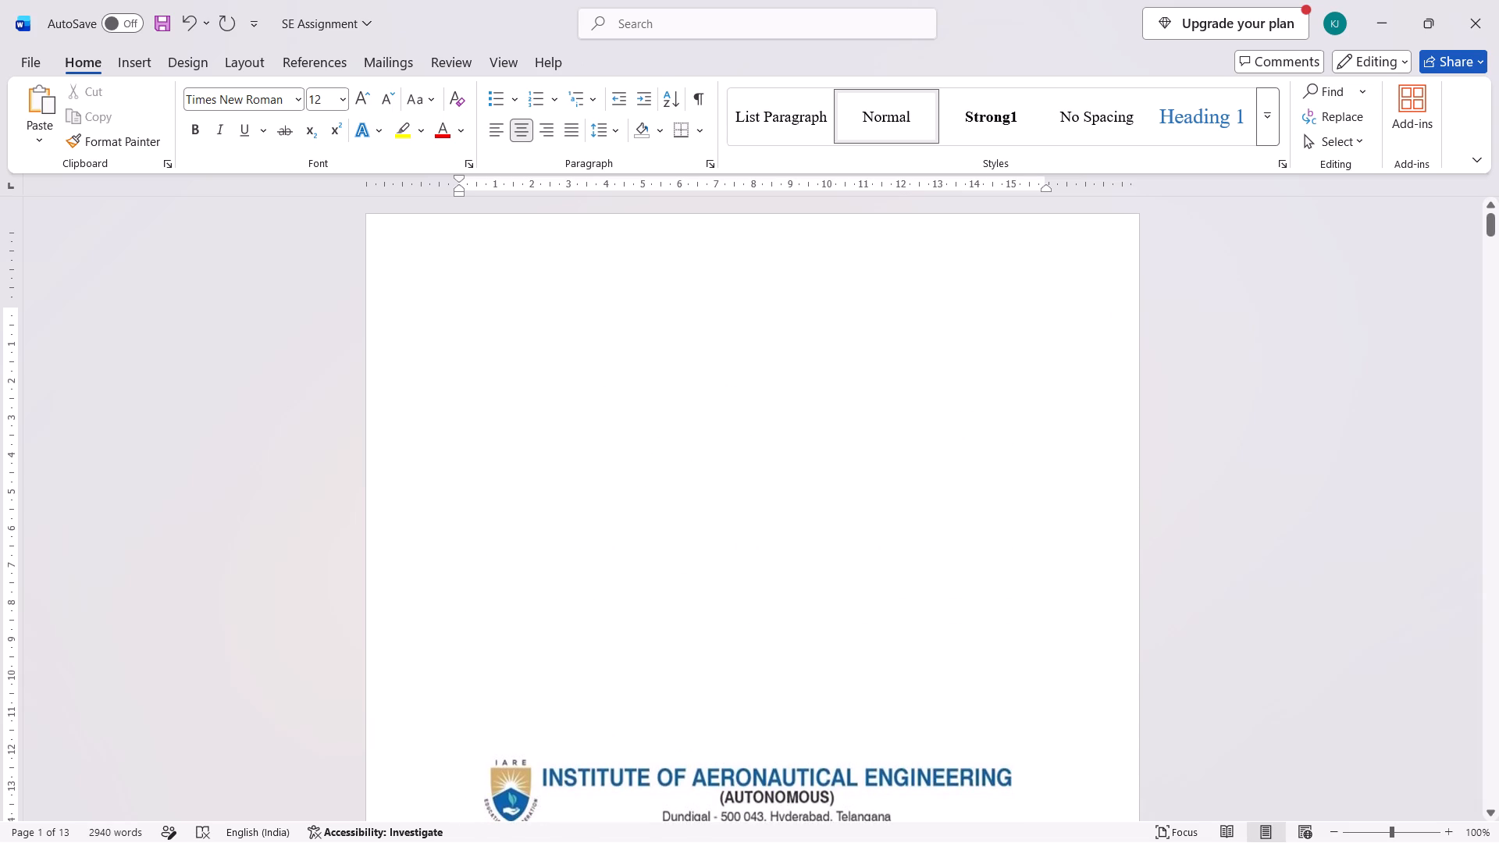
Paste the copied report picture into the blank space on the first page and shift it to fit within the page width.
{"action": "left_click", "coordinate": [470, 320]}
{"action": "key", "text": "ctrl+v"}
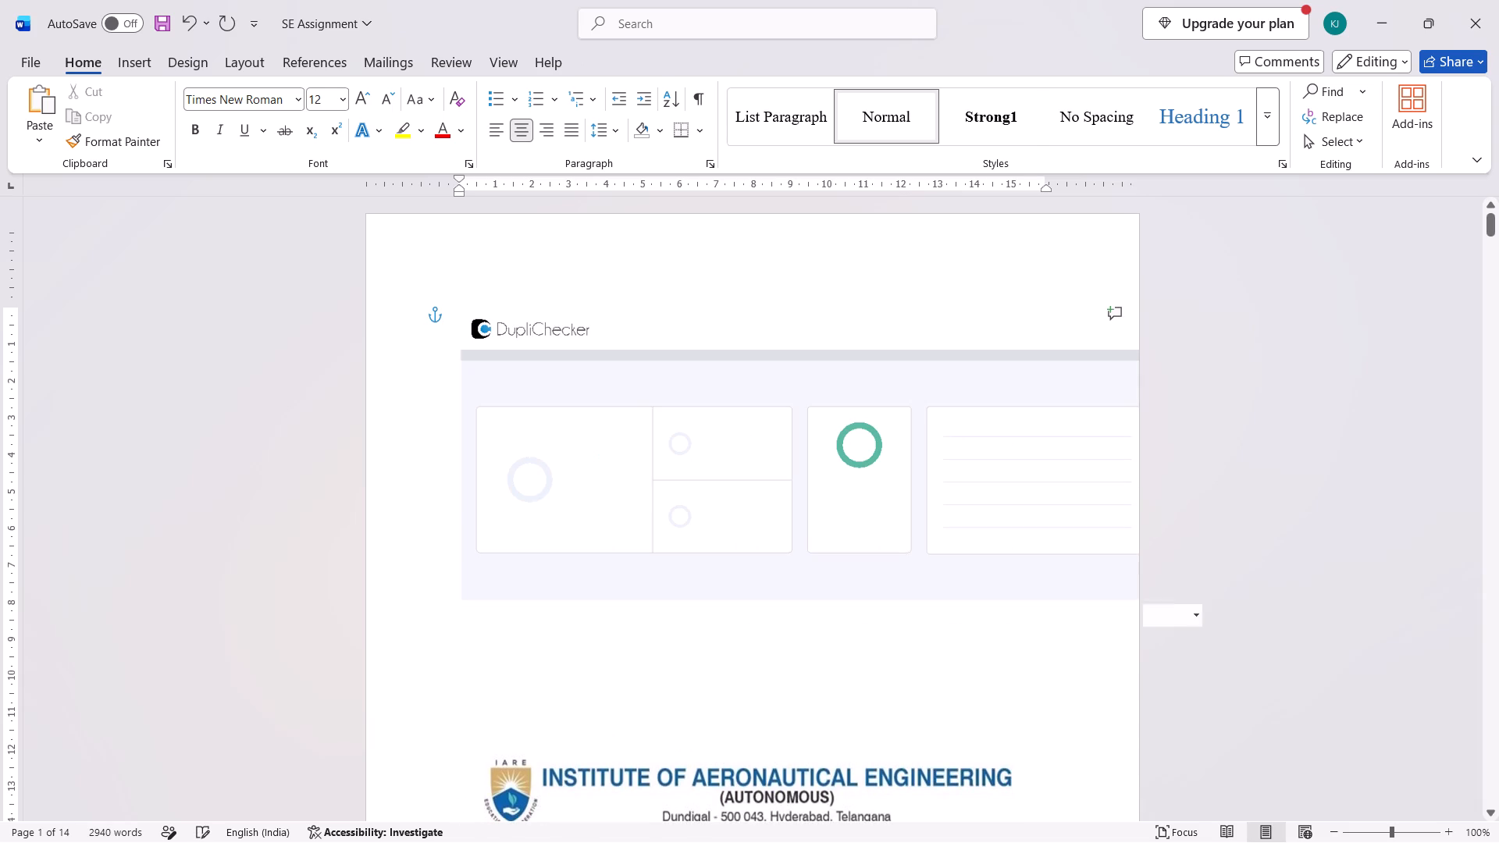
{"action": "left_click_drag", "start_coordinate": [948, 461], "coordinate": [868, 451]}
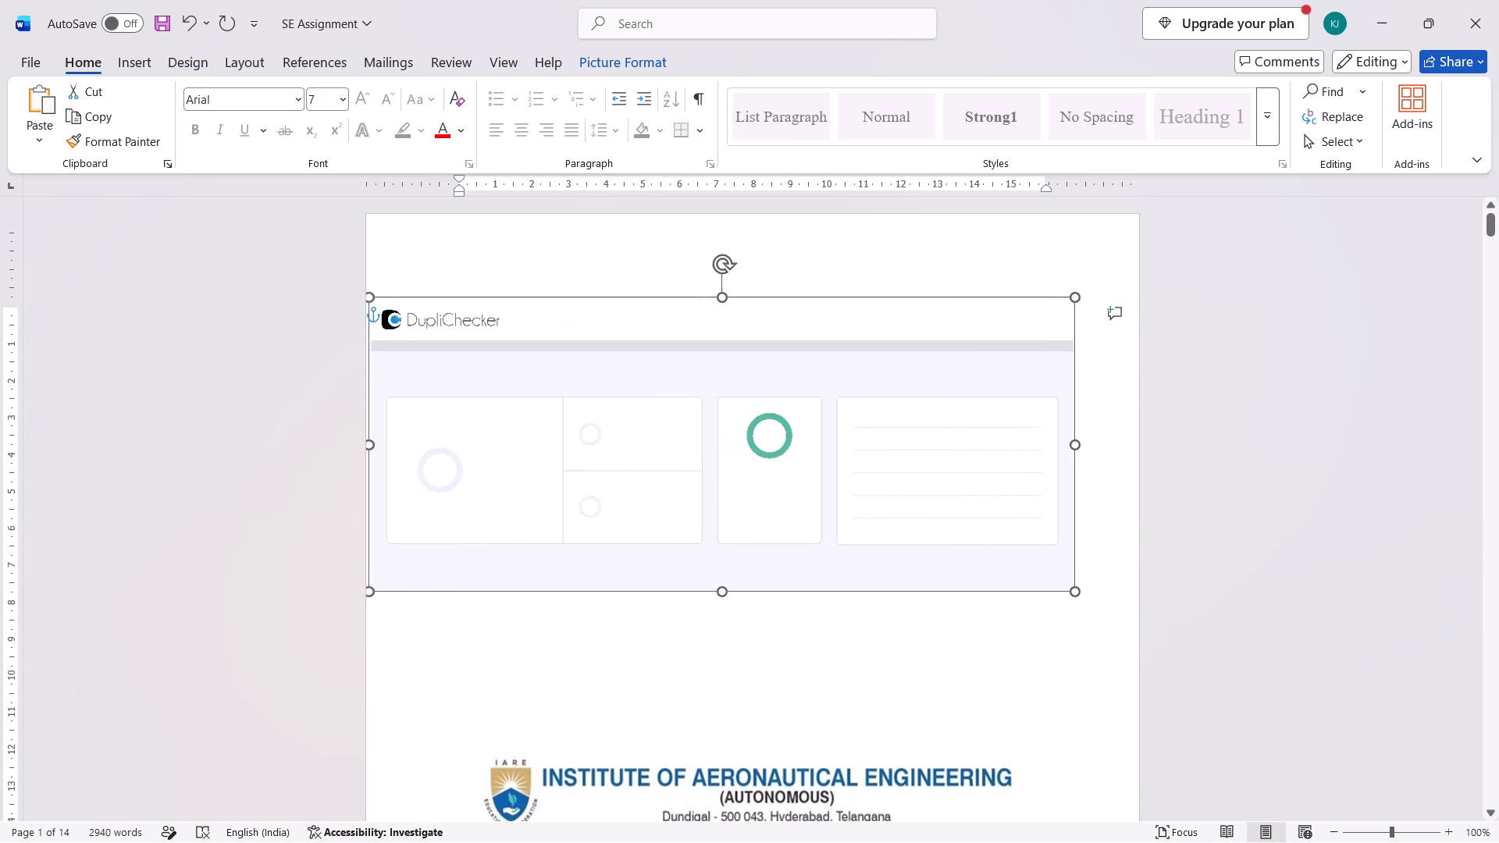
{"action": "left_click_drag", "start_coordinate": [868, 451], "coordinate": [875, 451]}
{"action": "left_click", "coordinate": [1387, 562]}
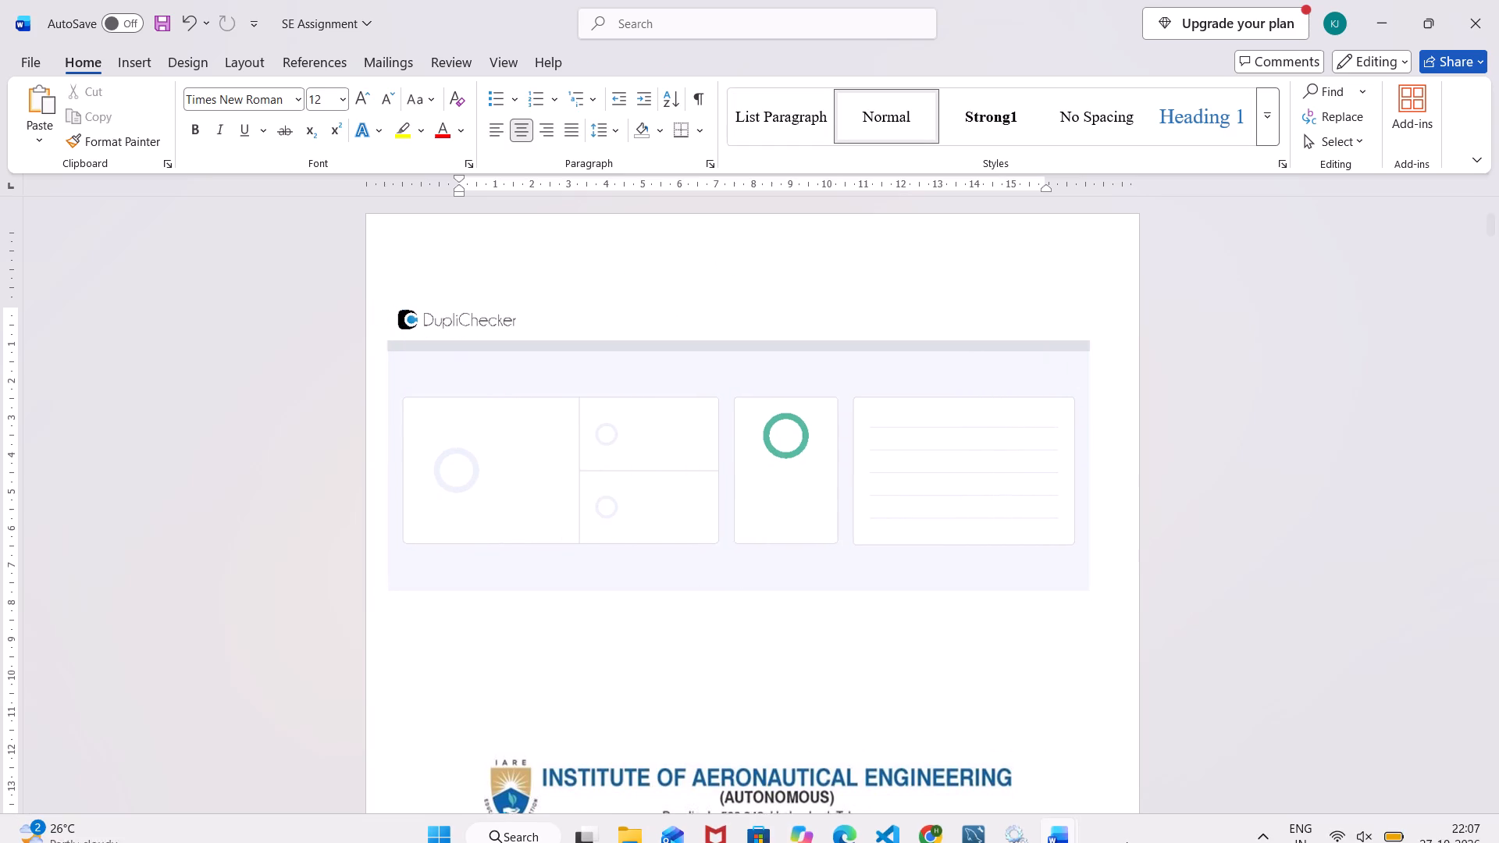
Select the scan report block with its text and graphics in the Duplichecker-Plagiarism-Report document and copy it.
{"action": "left_click", "coordinate": [970, 756]}
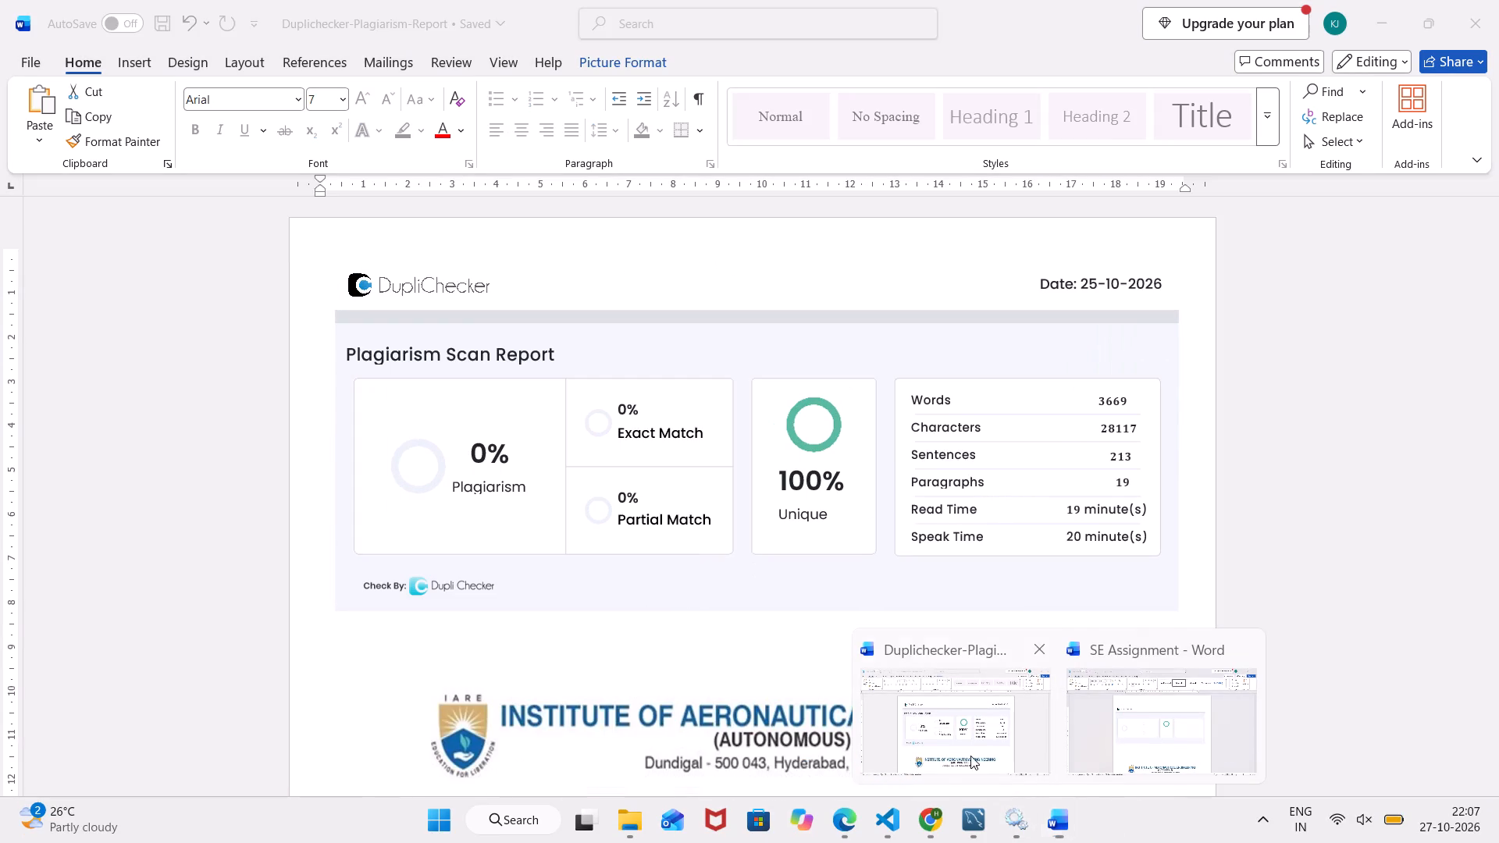
{"action": "left_click", "coordinate": [794, 478]}
{"action": "left_click_drag", "start_coordinate": [794, 478], "coordinate": [696, 489]}
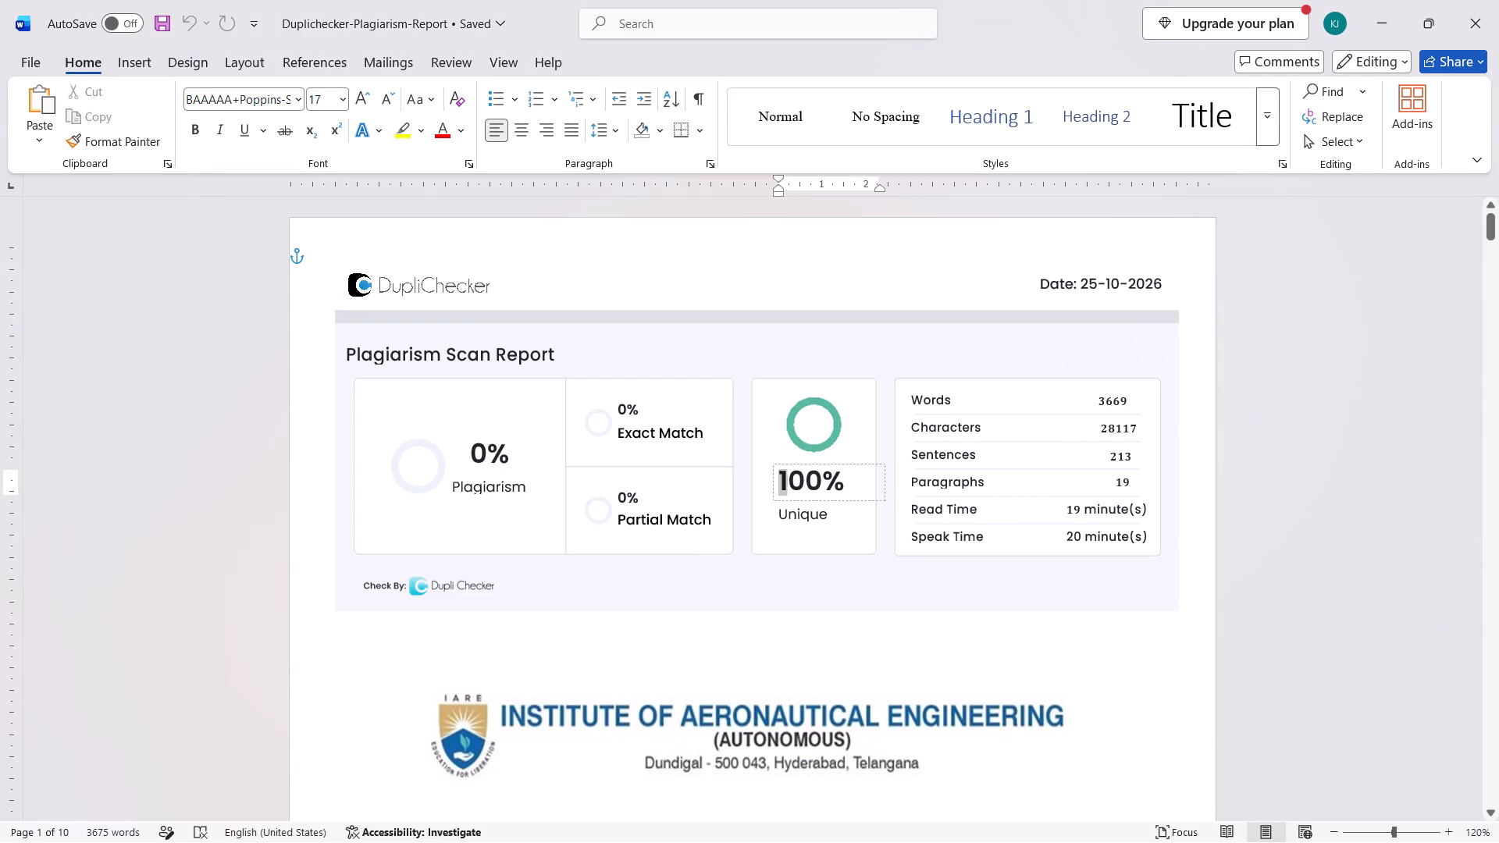
{"action": "left_click_drag", "start_coordinate": [696, 489], "coordinate": [1024, 580]}
{"action": "key", "text": "ctrl+c"}
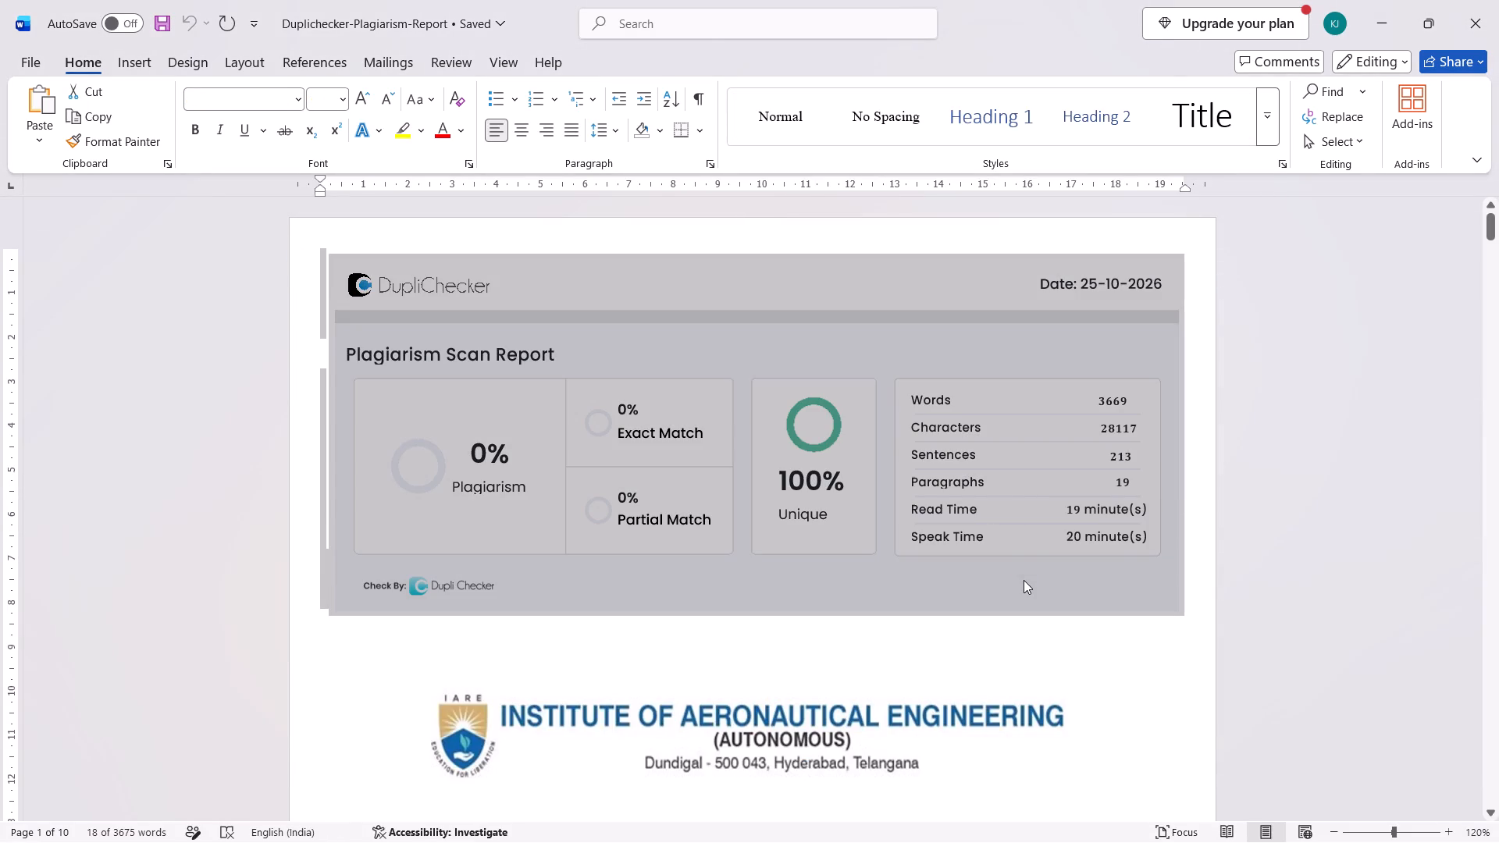
{"action": "key", "text": "ctrl+c"}
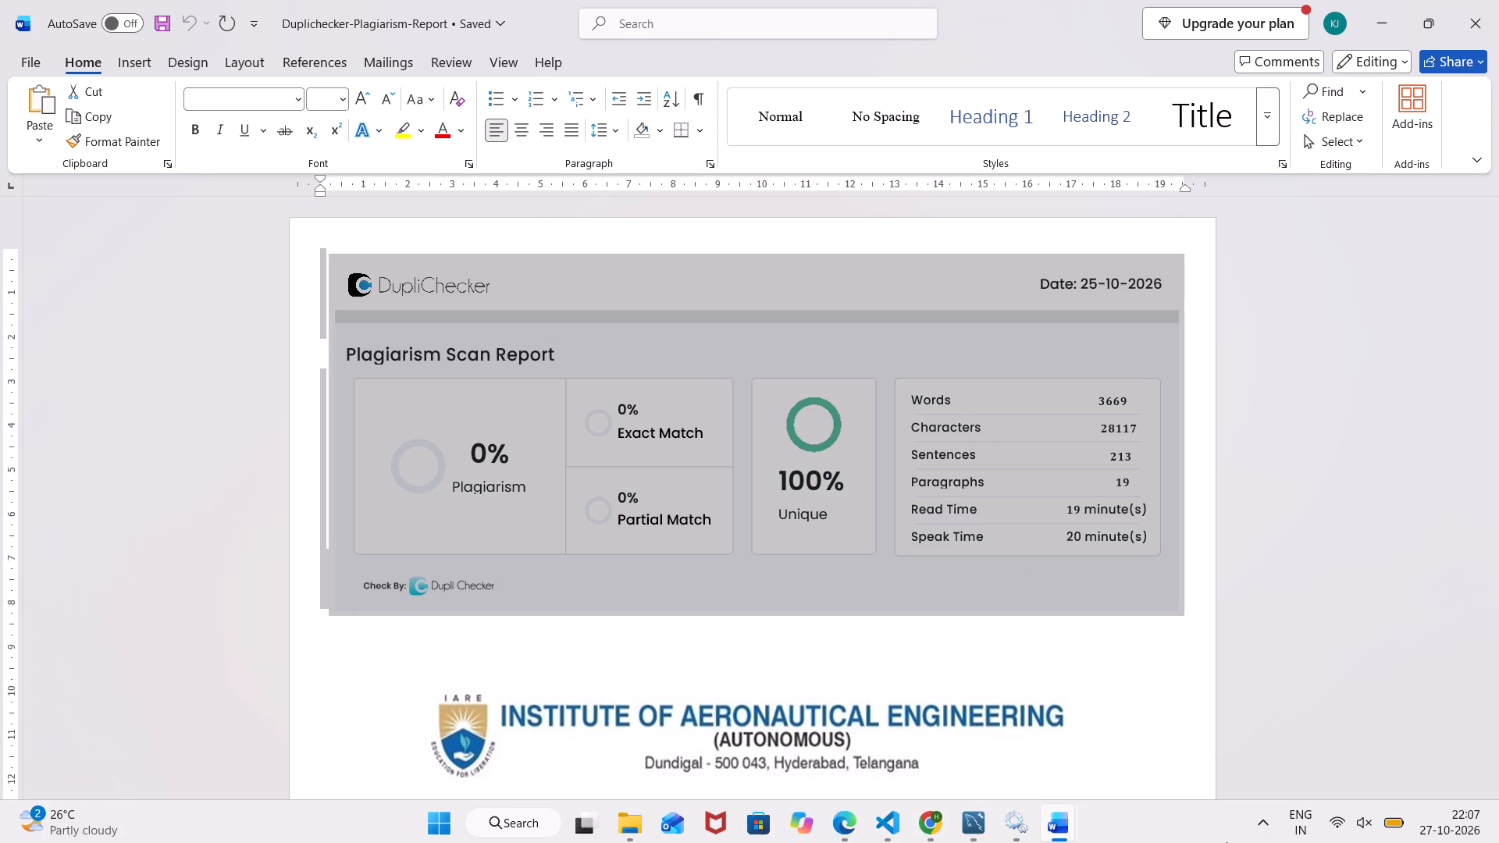
Replace the textless report picture at the top of SE Assignment with the newly copied scan report block.
{"action": "left_click", "coordinate": [1143, 757]}
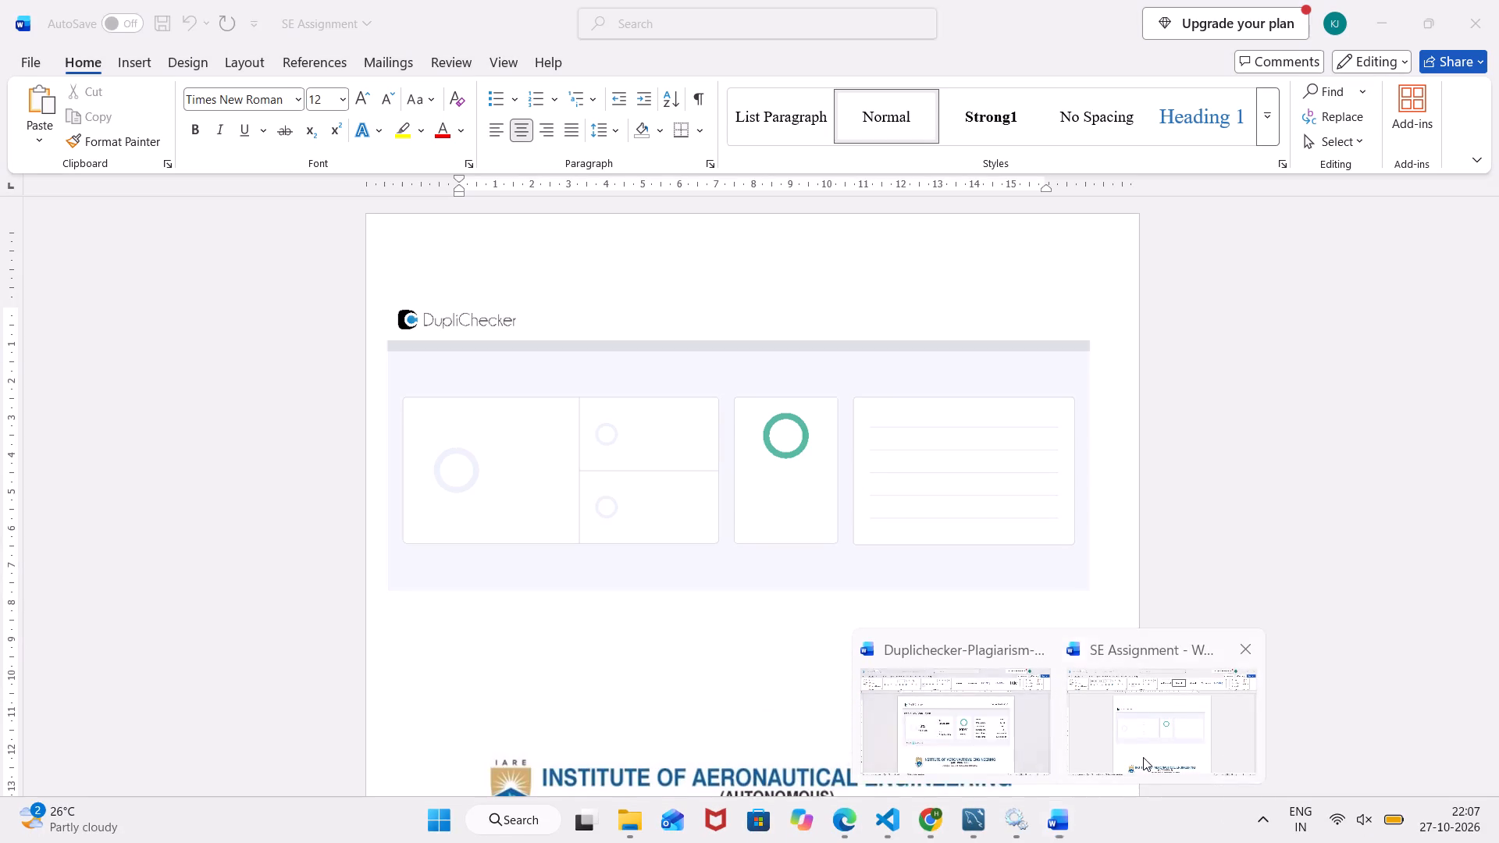
{"action": "left_click", "coordinate": [902, 468]}
{"action": "key", "text": "Delete"}
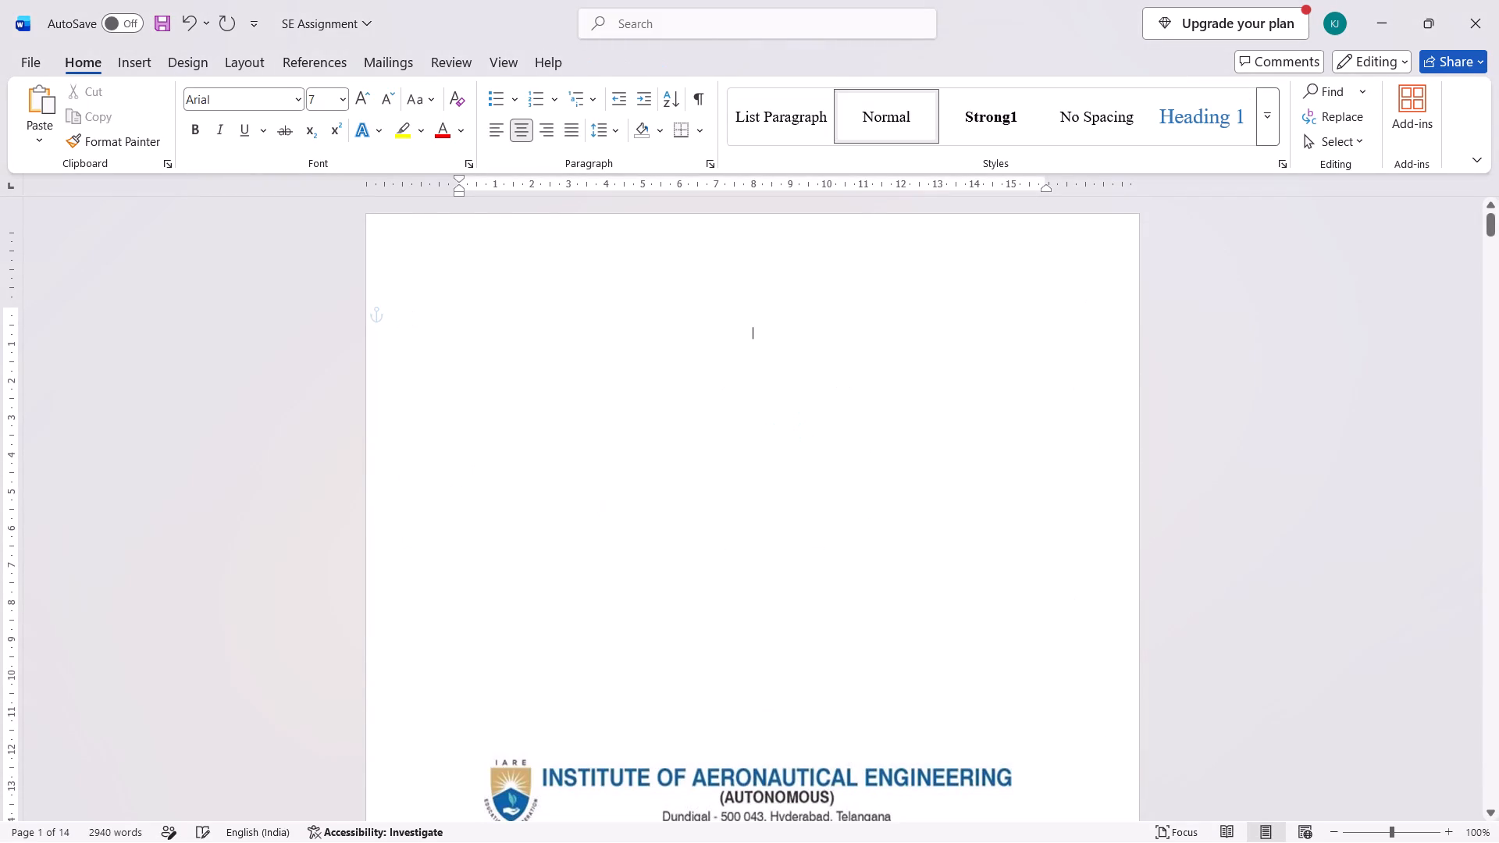
{"action": "key", "text": "ctrl+v"}
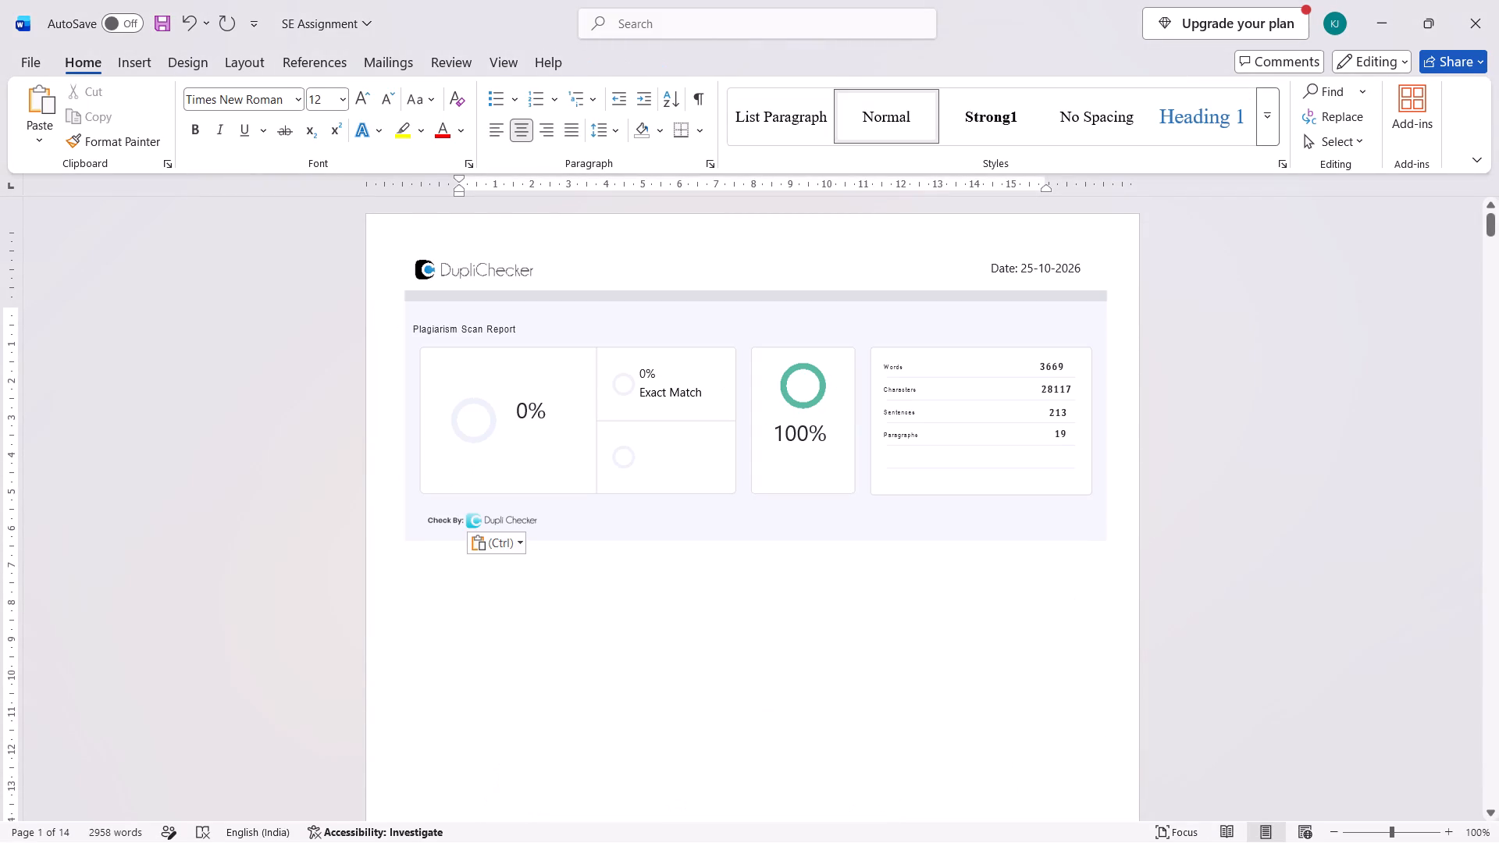
Reposition the pasted report's background picture behind its text and stretch it slightly wider to cover the figures.
{"action": "left_click_drag", "start_coordinate": [707, 504], "coordinate": [646, 527]}
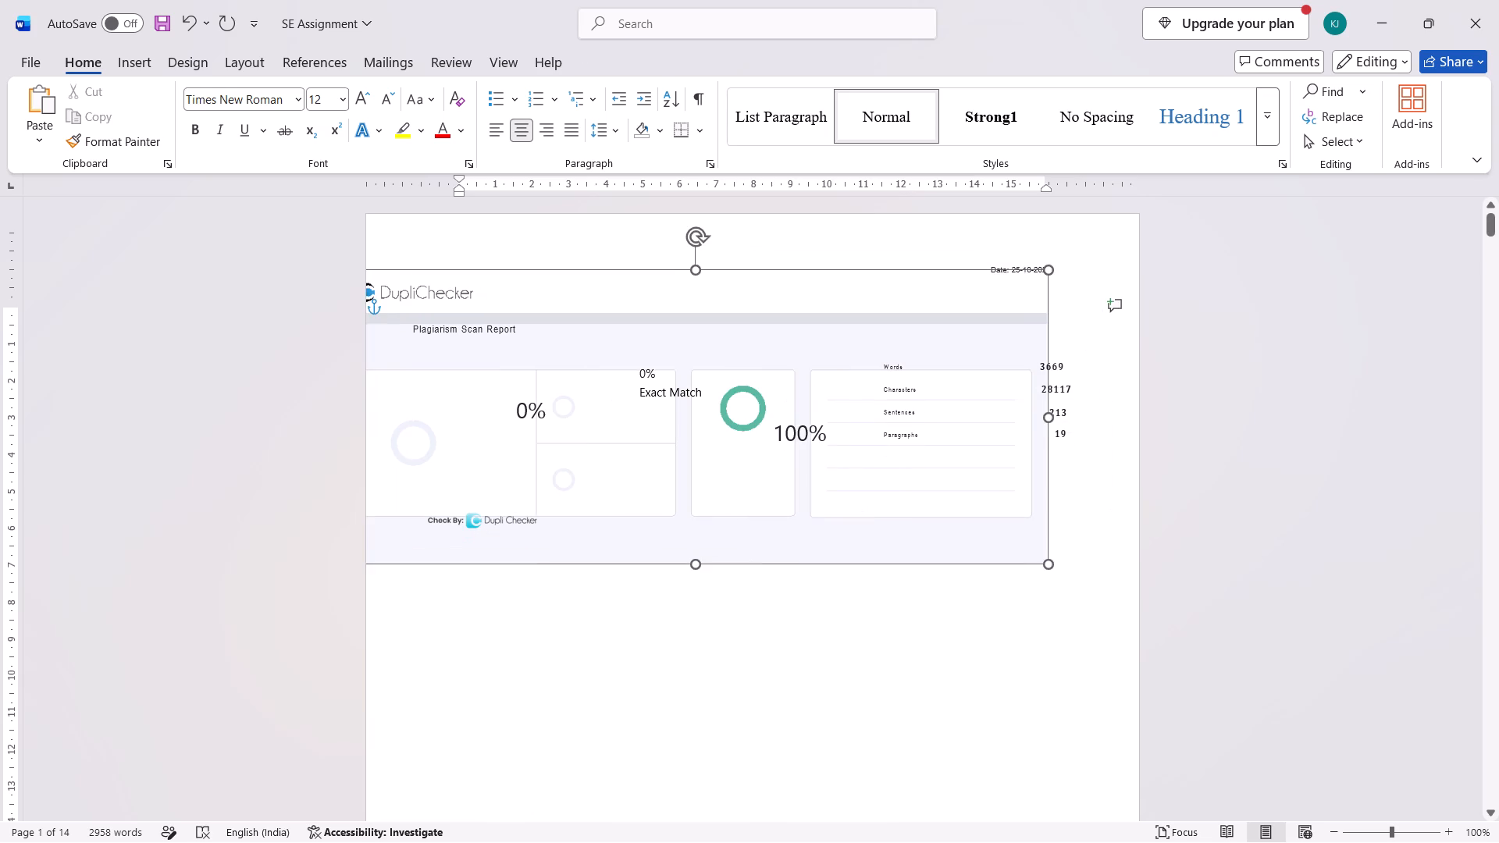
{"action": "left_click_drag", "start_coordinate": [646, 527], "coordinate": [687, 509]}
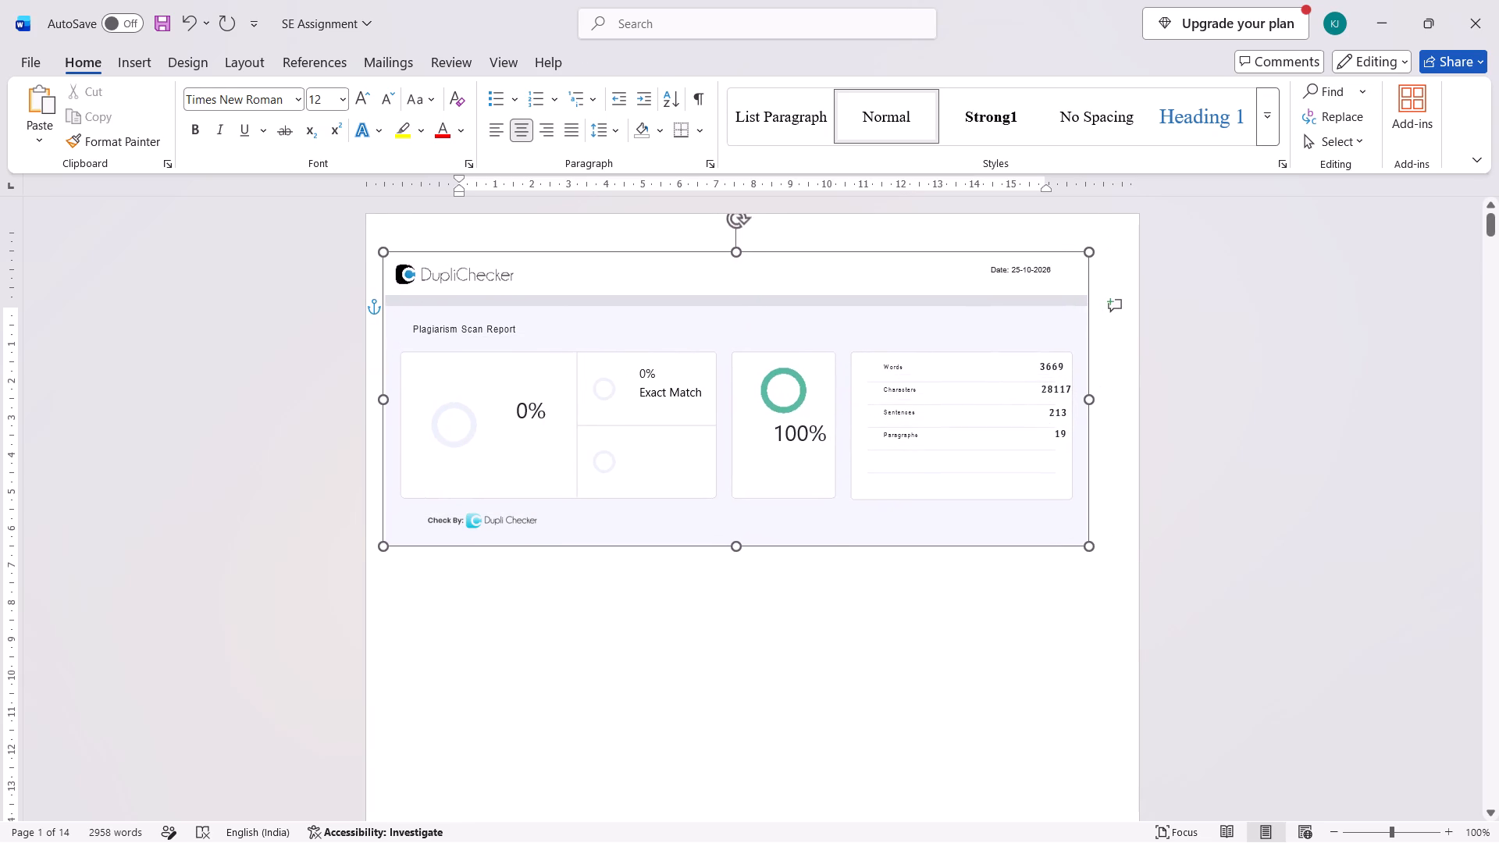
{"action": "left_click_drag", "start_coordinate": [687, 509], "coordinate": [689, 503]}
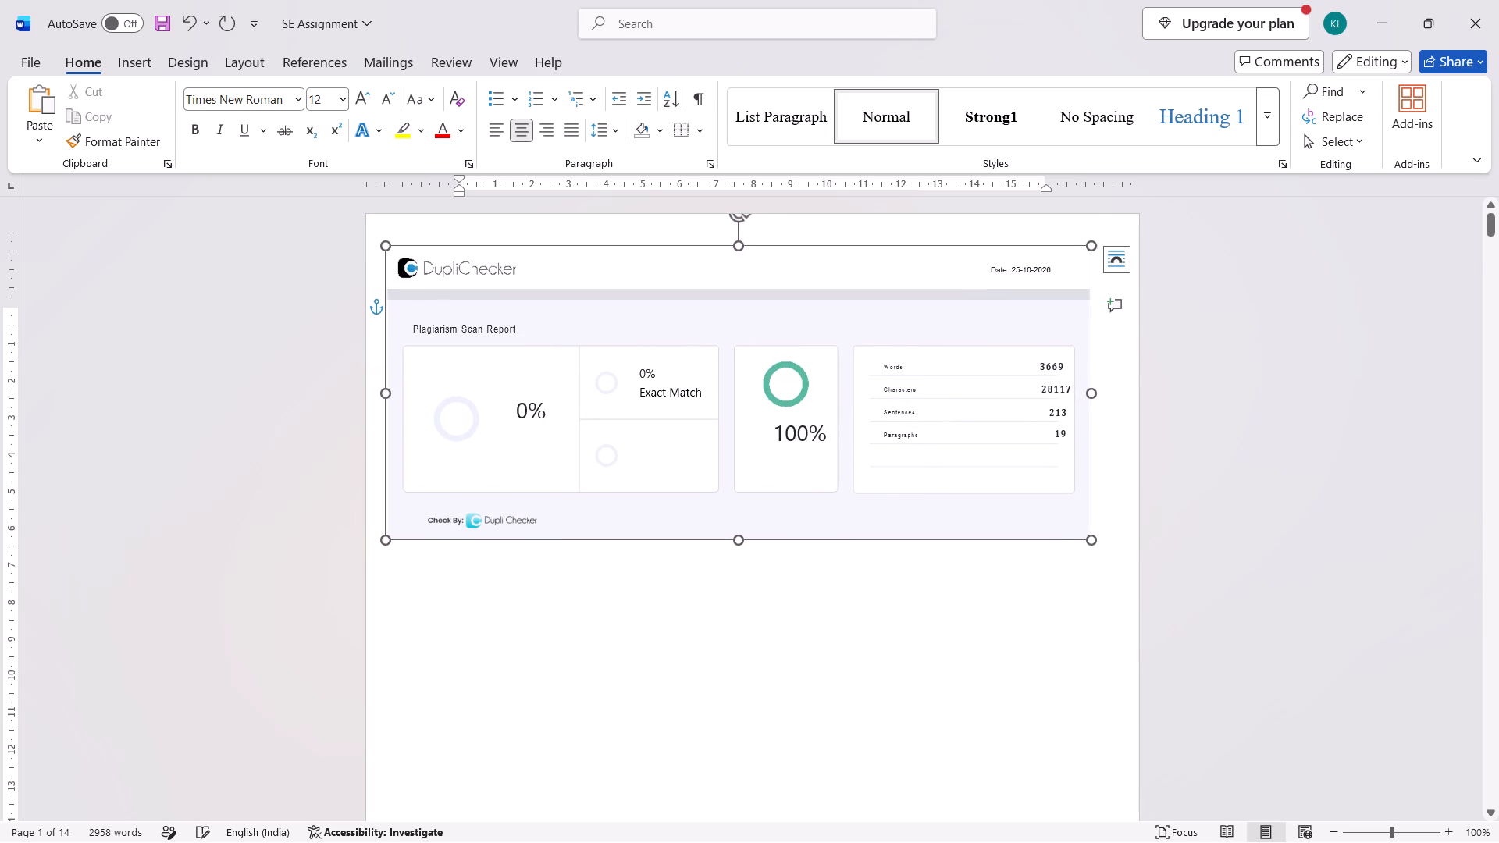
{"action": "left_click_drag", "start_coordinate": [1091, 390], "coordinate": [1100, 390]}
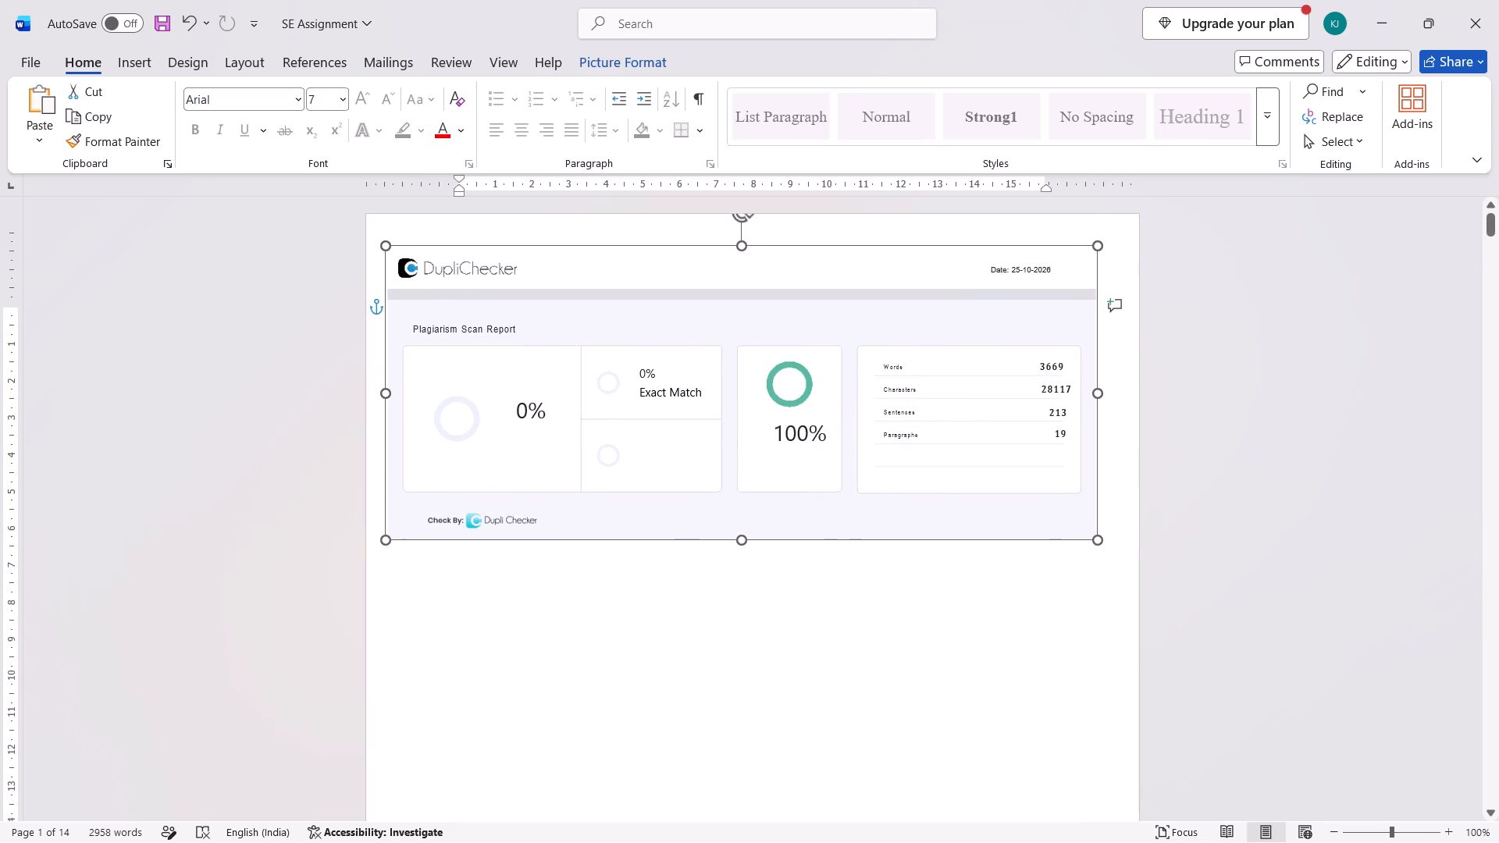
{"action": "left_click_drag", "start_coordinate": [1100, 390], "coordinate": [1106, 395]}
{"action": "left_click", "coordinate": [1117, 583]}
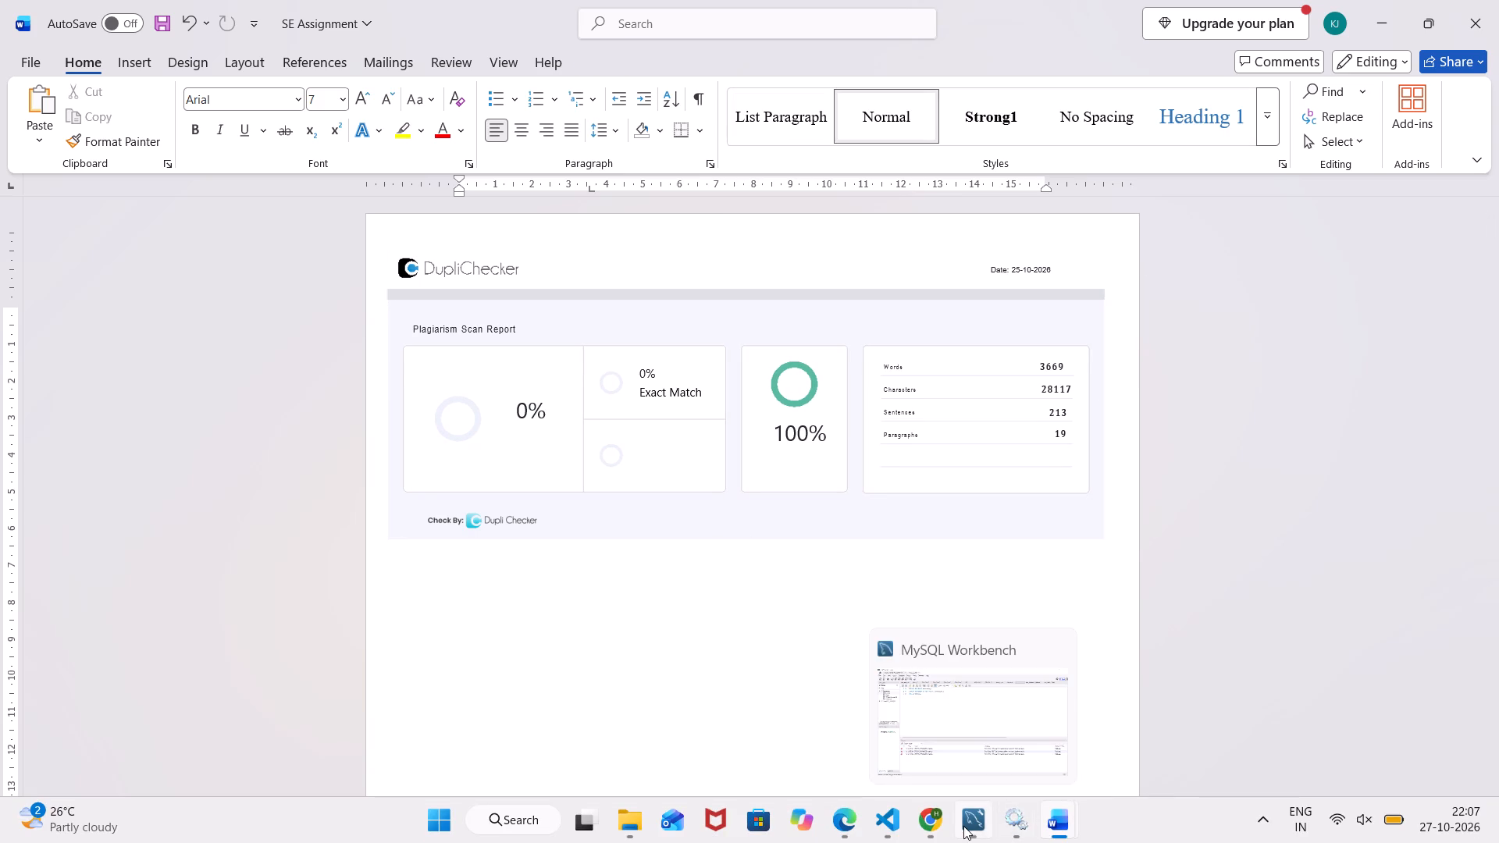
Check the original scan report picture in the Duplichecker-Plagiarism-Report document and return to SE Assignment.
{"action": "left_click", "coordinate": [978, 738]}
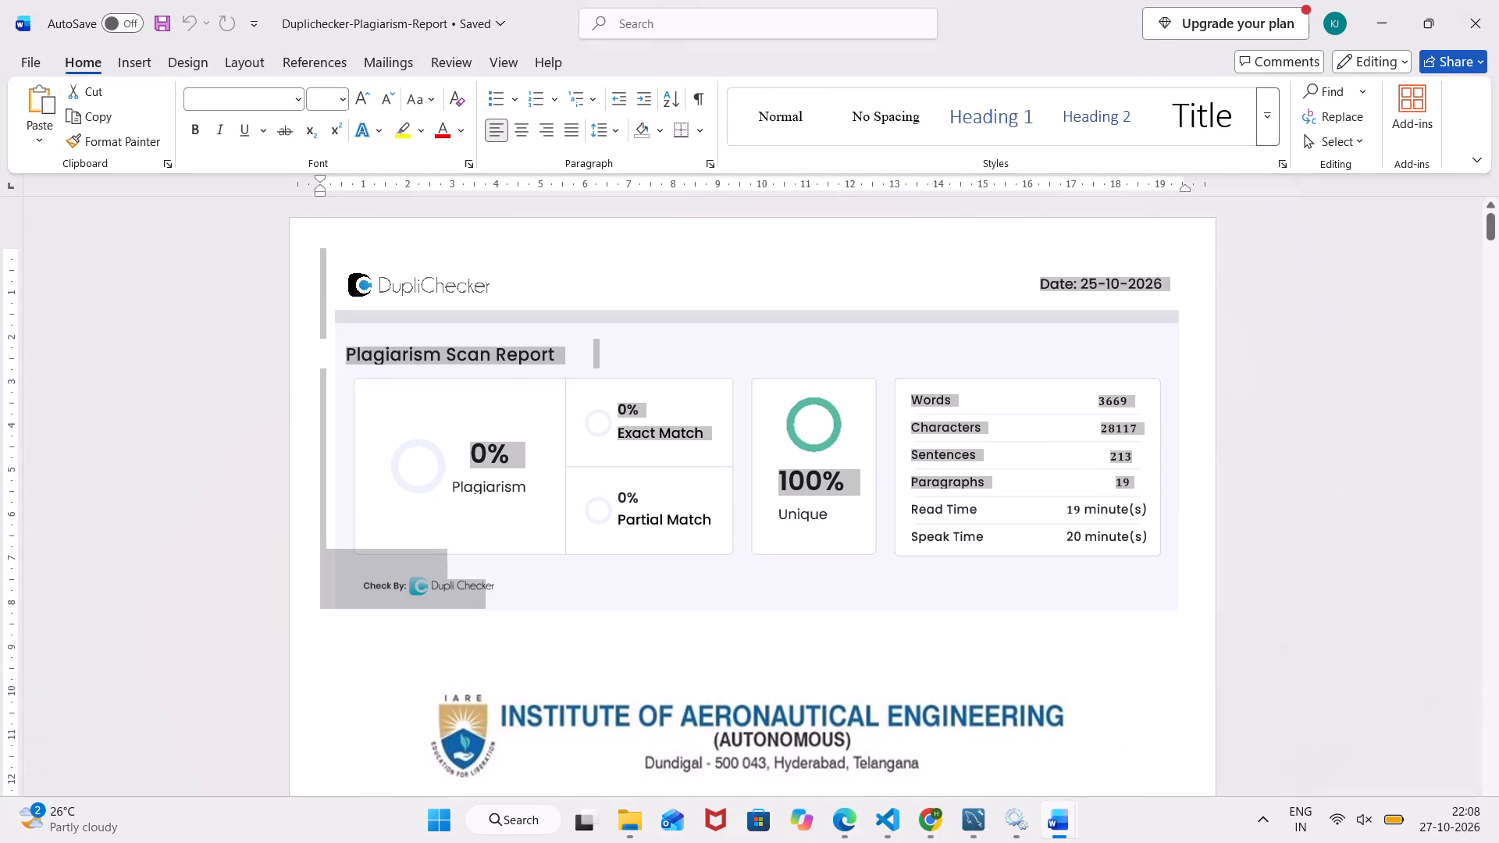
{"action": "left_click", "coordinate": [996, 521]}
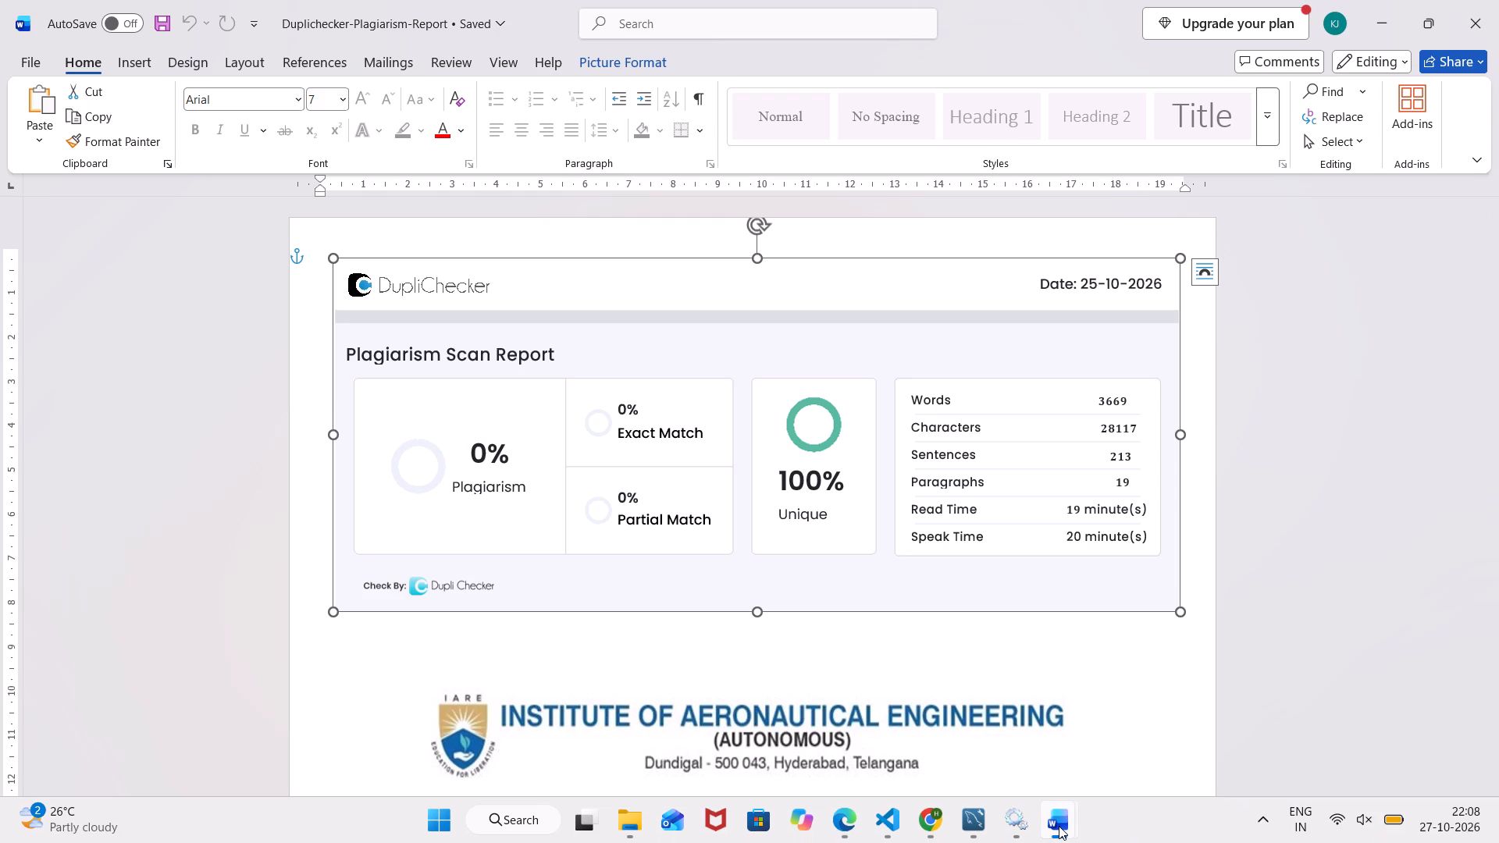
{"action": "left_click", "coordinate": [1133, 731]}
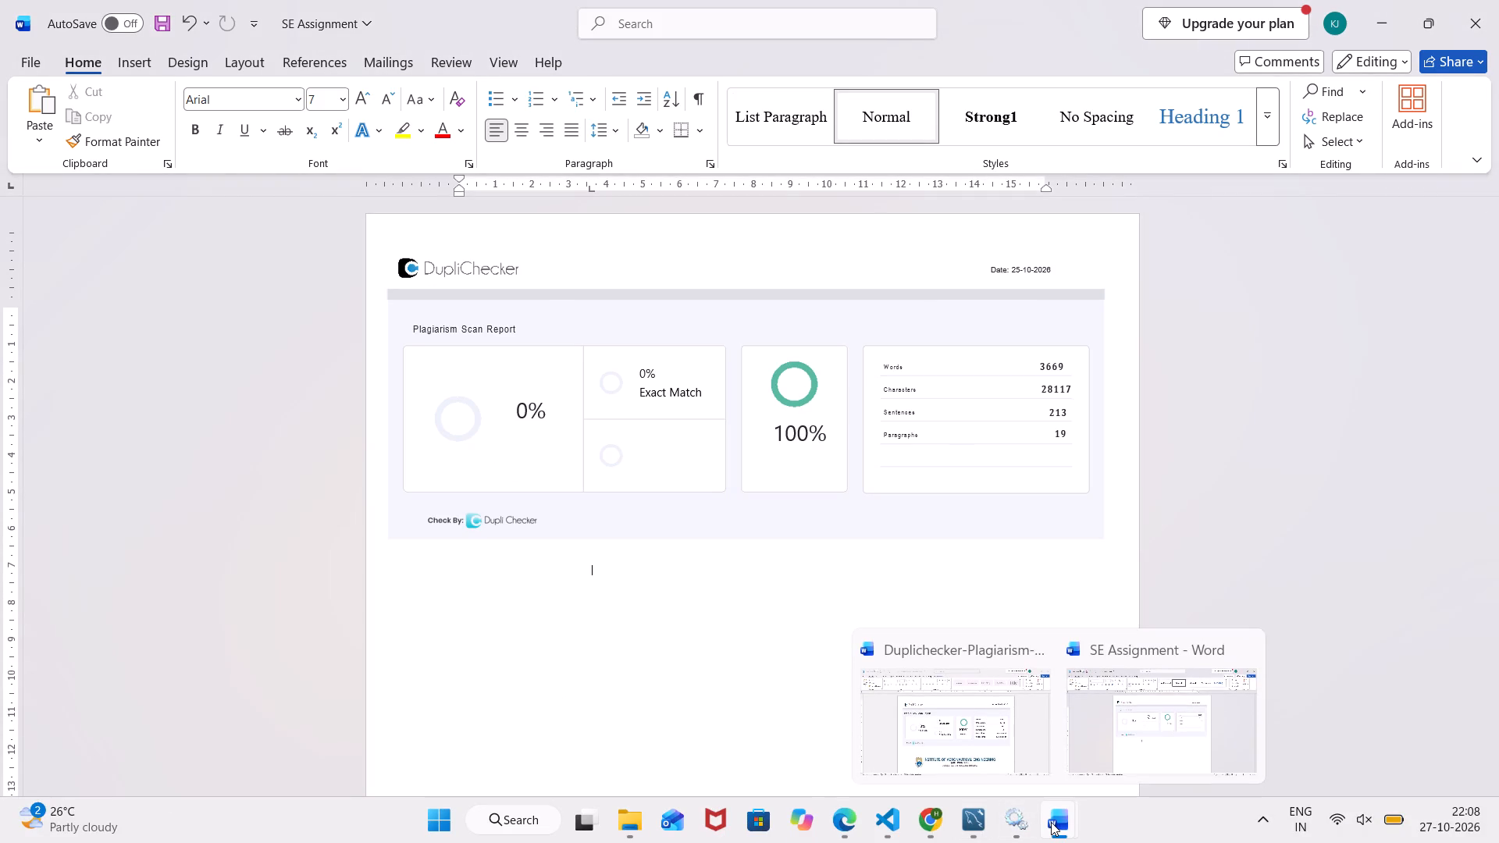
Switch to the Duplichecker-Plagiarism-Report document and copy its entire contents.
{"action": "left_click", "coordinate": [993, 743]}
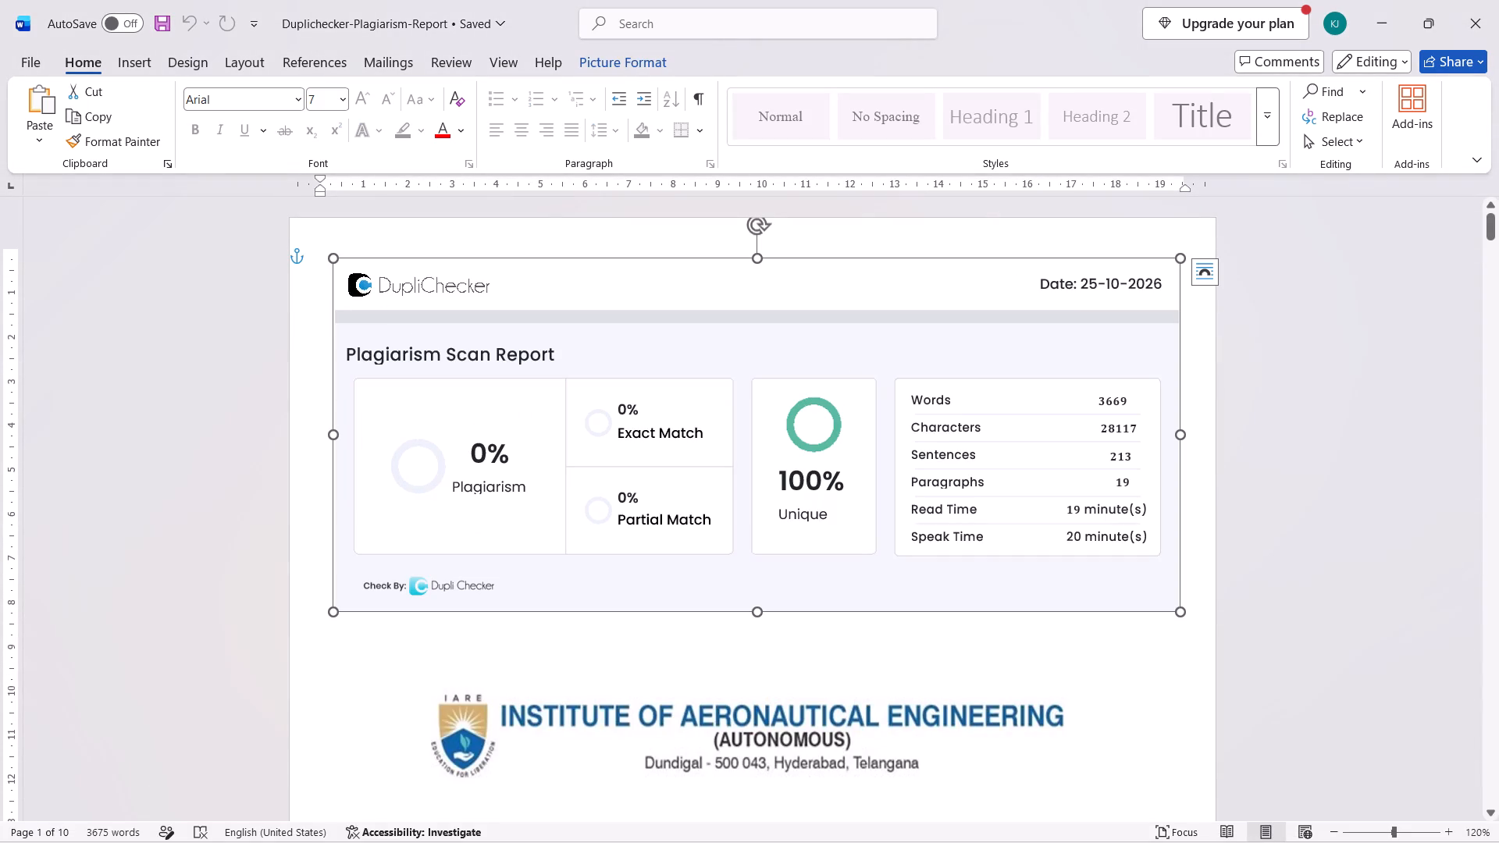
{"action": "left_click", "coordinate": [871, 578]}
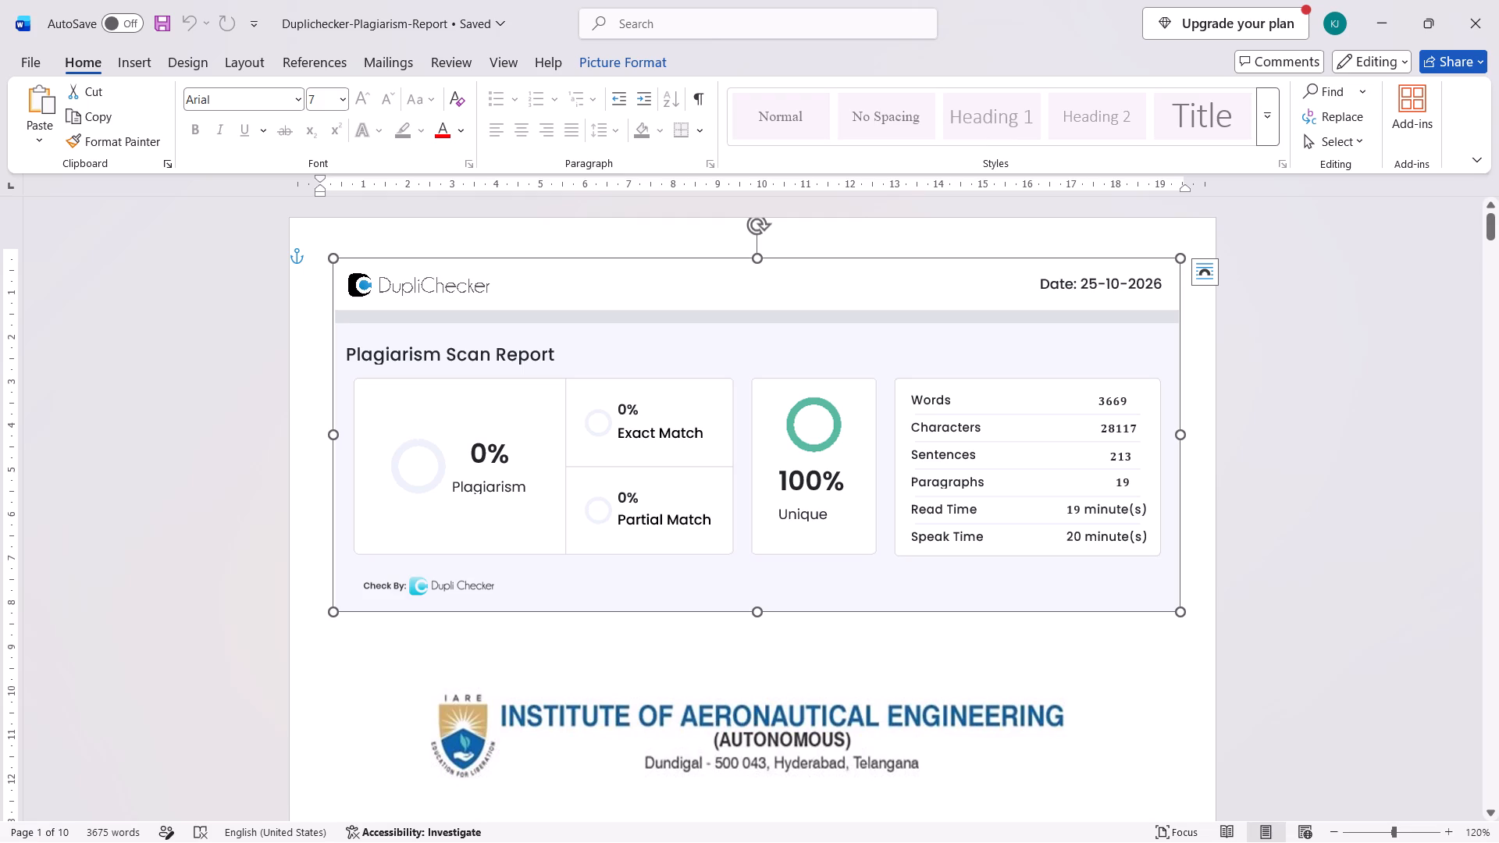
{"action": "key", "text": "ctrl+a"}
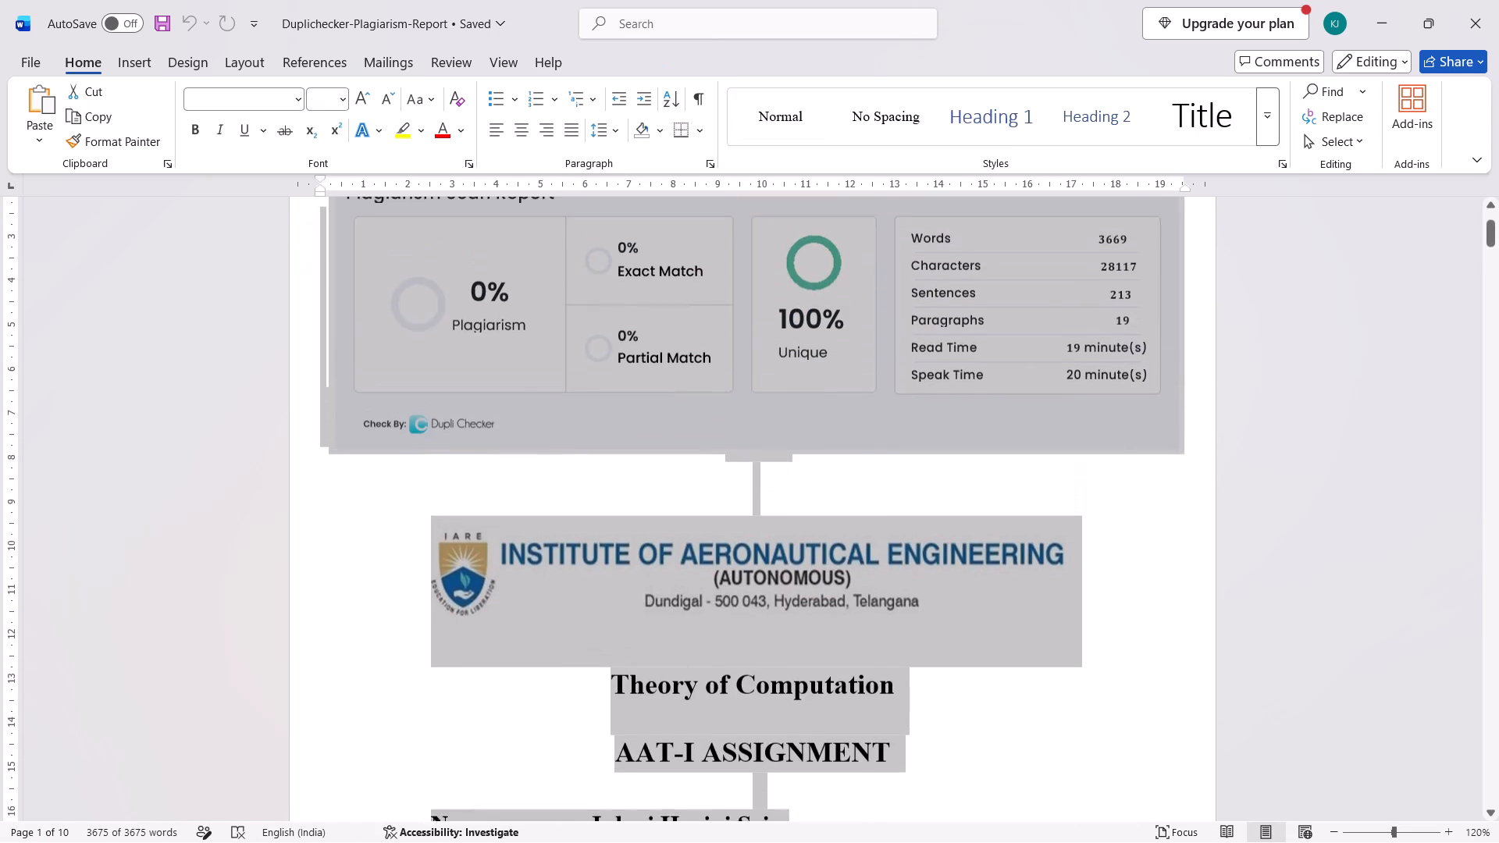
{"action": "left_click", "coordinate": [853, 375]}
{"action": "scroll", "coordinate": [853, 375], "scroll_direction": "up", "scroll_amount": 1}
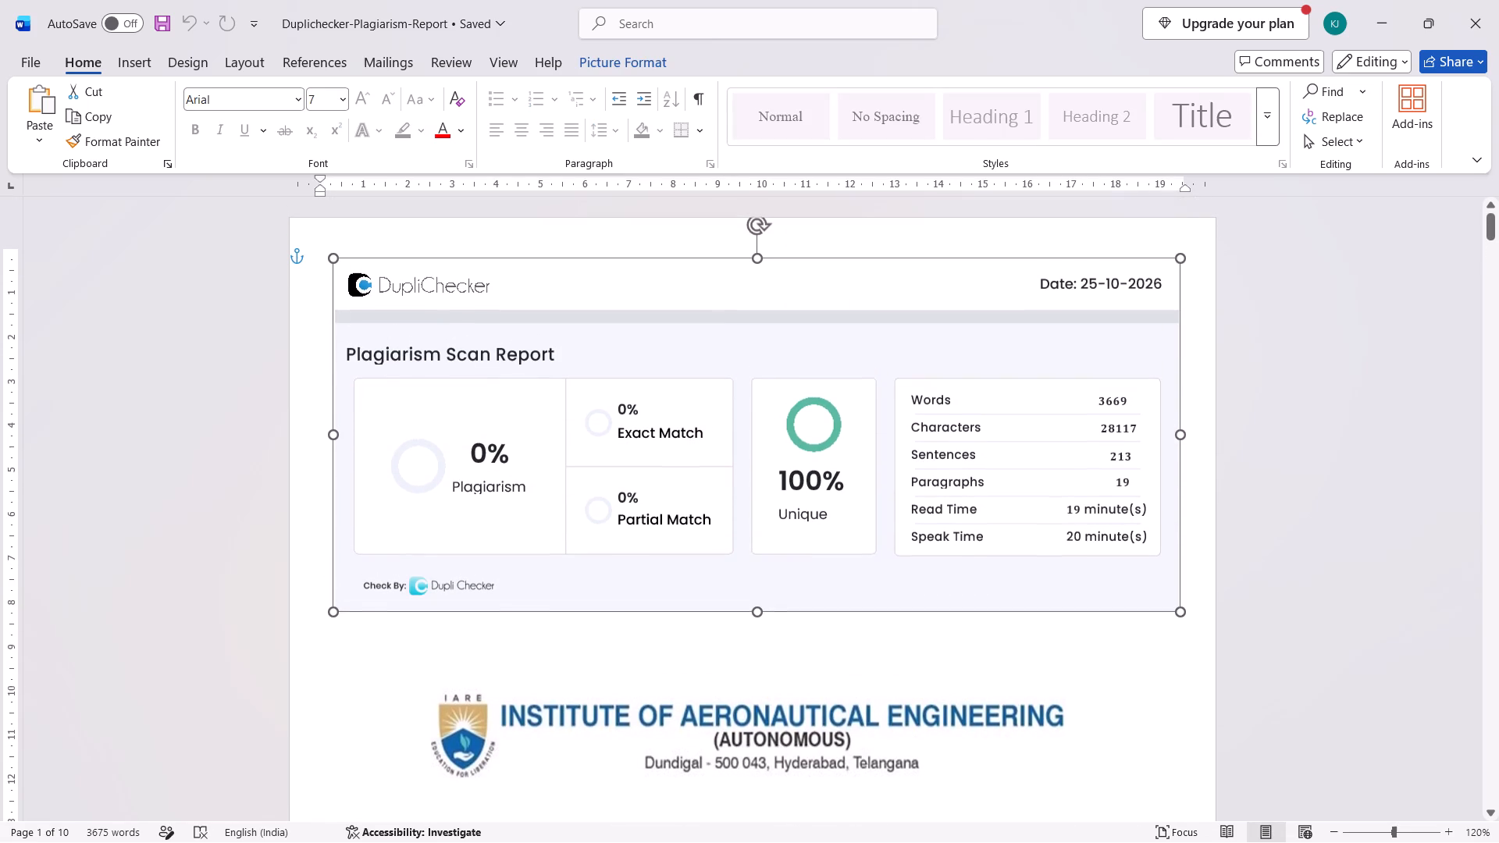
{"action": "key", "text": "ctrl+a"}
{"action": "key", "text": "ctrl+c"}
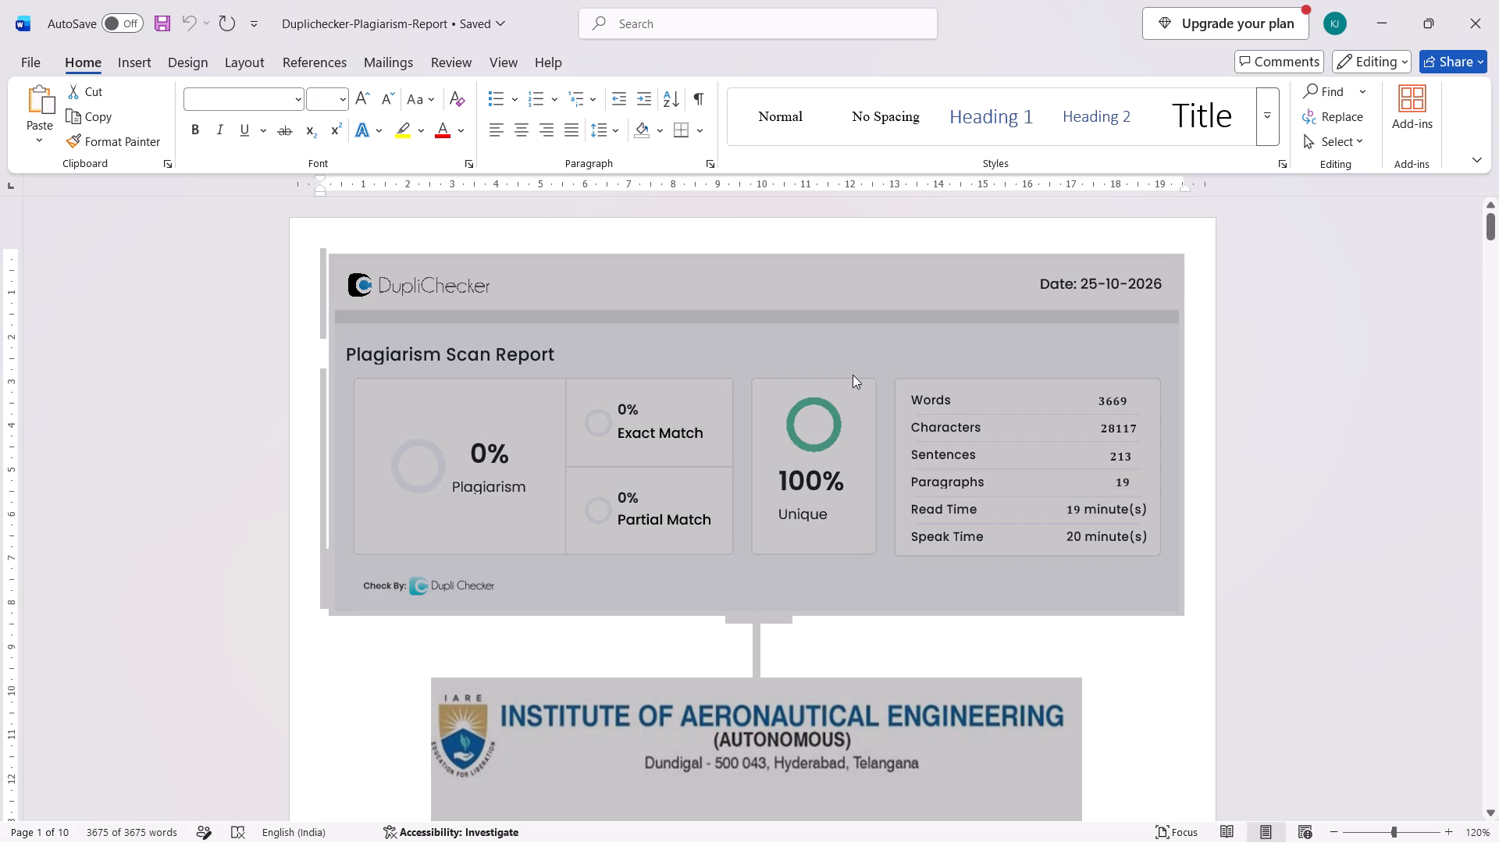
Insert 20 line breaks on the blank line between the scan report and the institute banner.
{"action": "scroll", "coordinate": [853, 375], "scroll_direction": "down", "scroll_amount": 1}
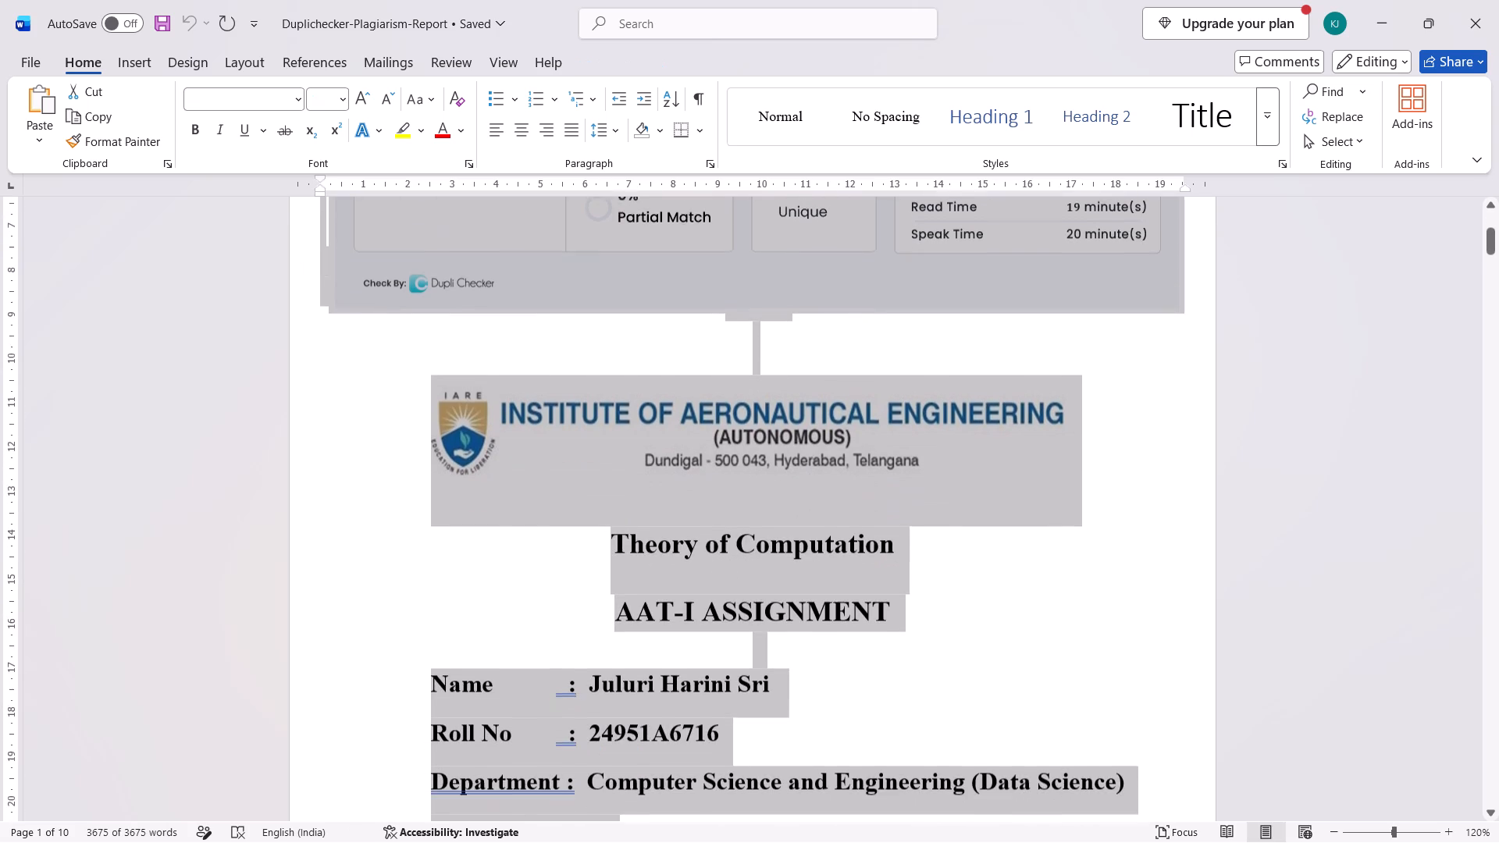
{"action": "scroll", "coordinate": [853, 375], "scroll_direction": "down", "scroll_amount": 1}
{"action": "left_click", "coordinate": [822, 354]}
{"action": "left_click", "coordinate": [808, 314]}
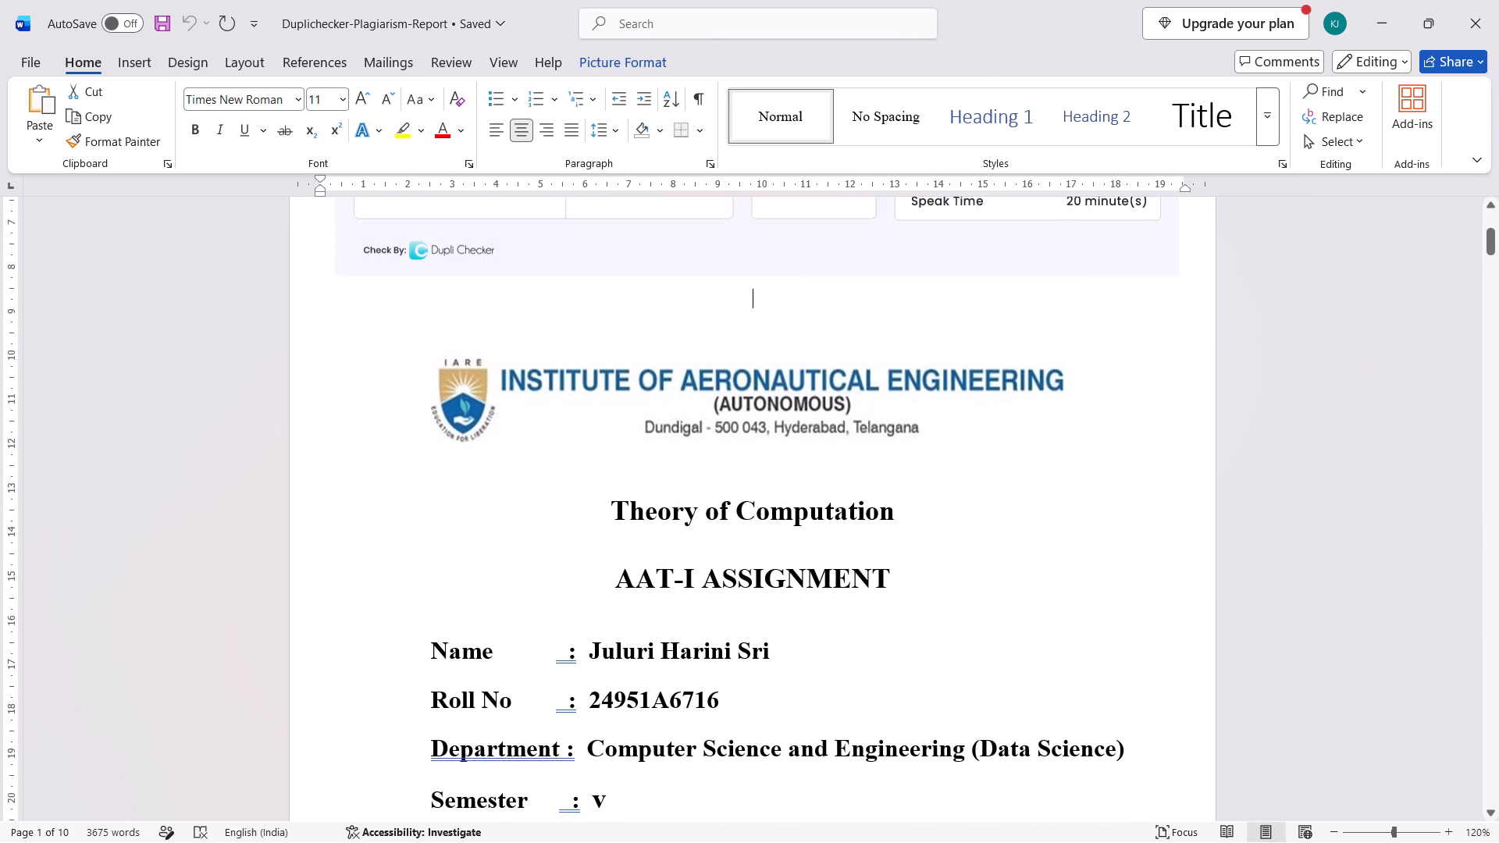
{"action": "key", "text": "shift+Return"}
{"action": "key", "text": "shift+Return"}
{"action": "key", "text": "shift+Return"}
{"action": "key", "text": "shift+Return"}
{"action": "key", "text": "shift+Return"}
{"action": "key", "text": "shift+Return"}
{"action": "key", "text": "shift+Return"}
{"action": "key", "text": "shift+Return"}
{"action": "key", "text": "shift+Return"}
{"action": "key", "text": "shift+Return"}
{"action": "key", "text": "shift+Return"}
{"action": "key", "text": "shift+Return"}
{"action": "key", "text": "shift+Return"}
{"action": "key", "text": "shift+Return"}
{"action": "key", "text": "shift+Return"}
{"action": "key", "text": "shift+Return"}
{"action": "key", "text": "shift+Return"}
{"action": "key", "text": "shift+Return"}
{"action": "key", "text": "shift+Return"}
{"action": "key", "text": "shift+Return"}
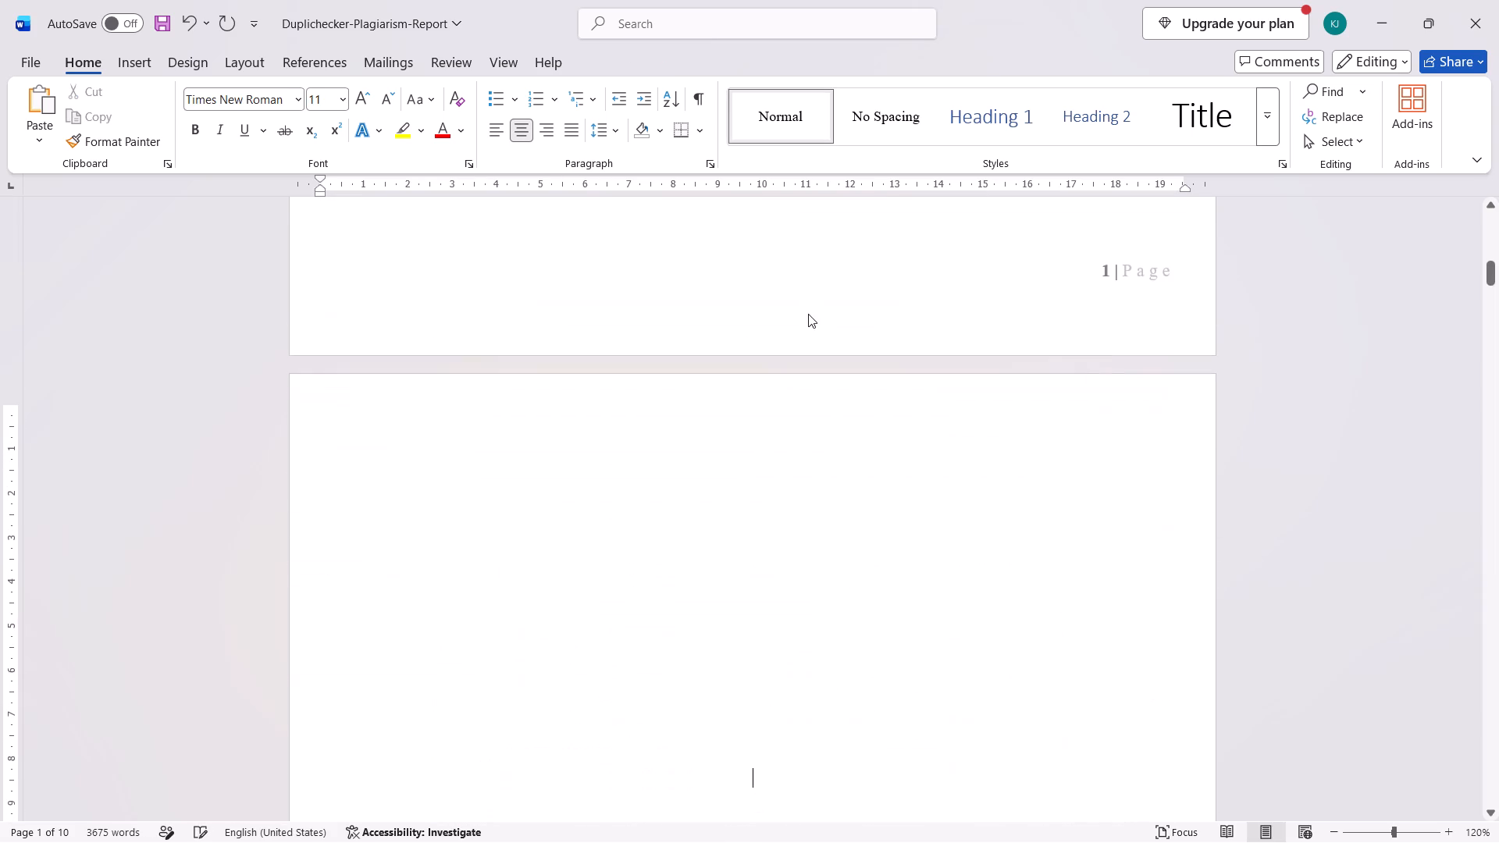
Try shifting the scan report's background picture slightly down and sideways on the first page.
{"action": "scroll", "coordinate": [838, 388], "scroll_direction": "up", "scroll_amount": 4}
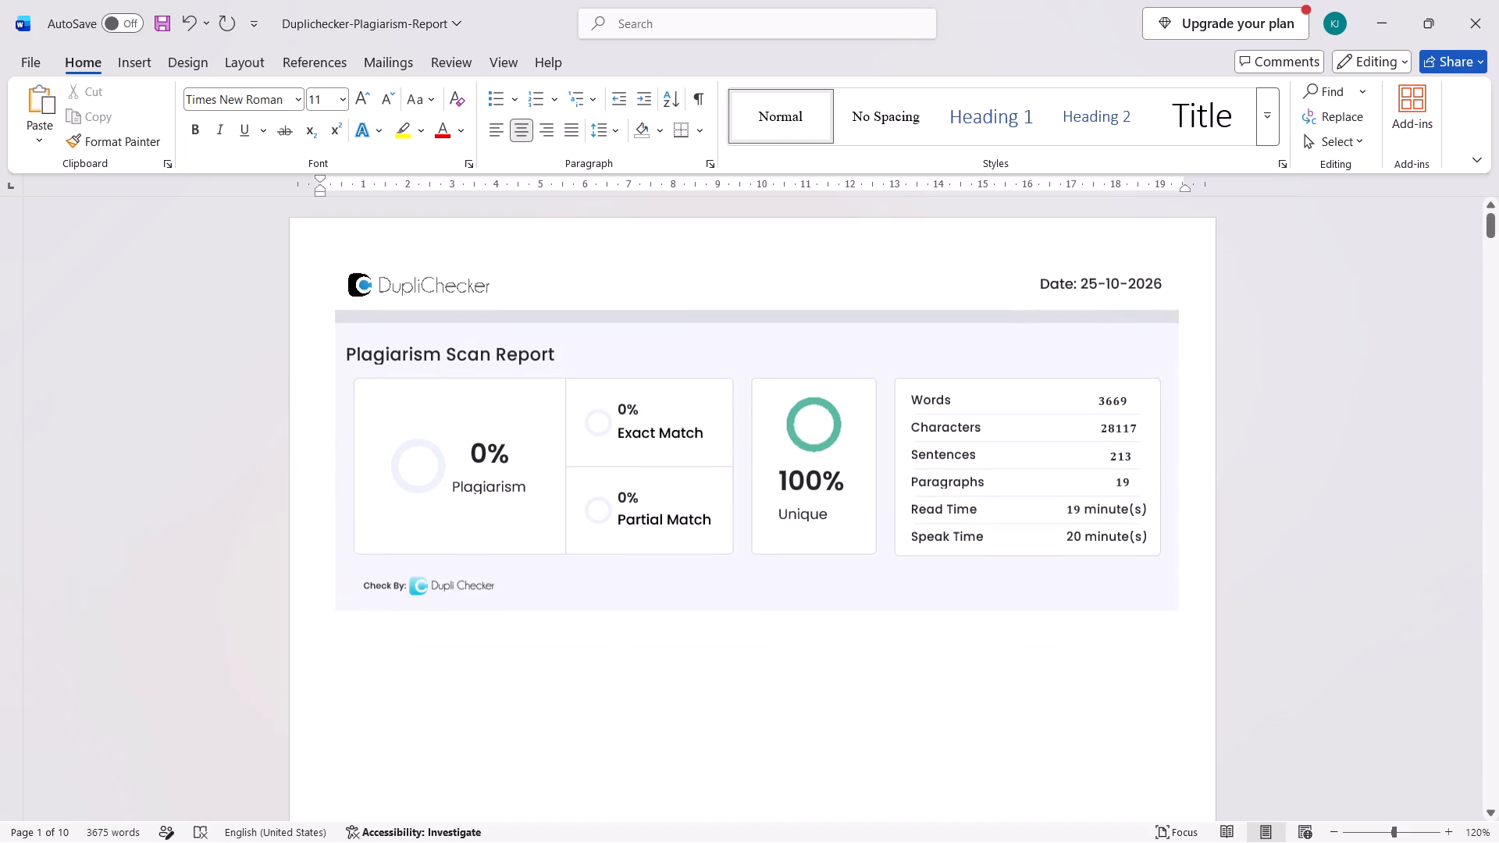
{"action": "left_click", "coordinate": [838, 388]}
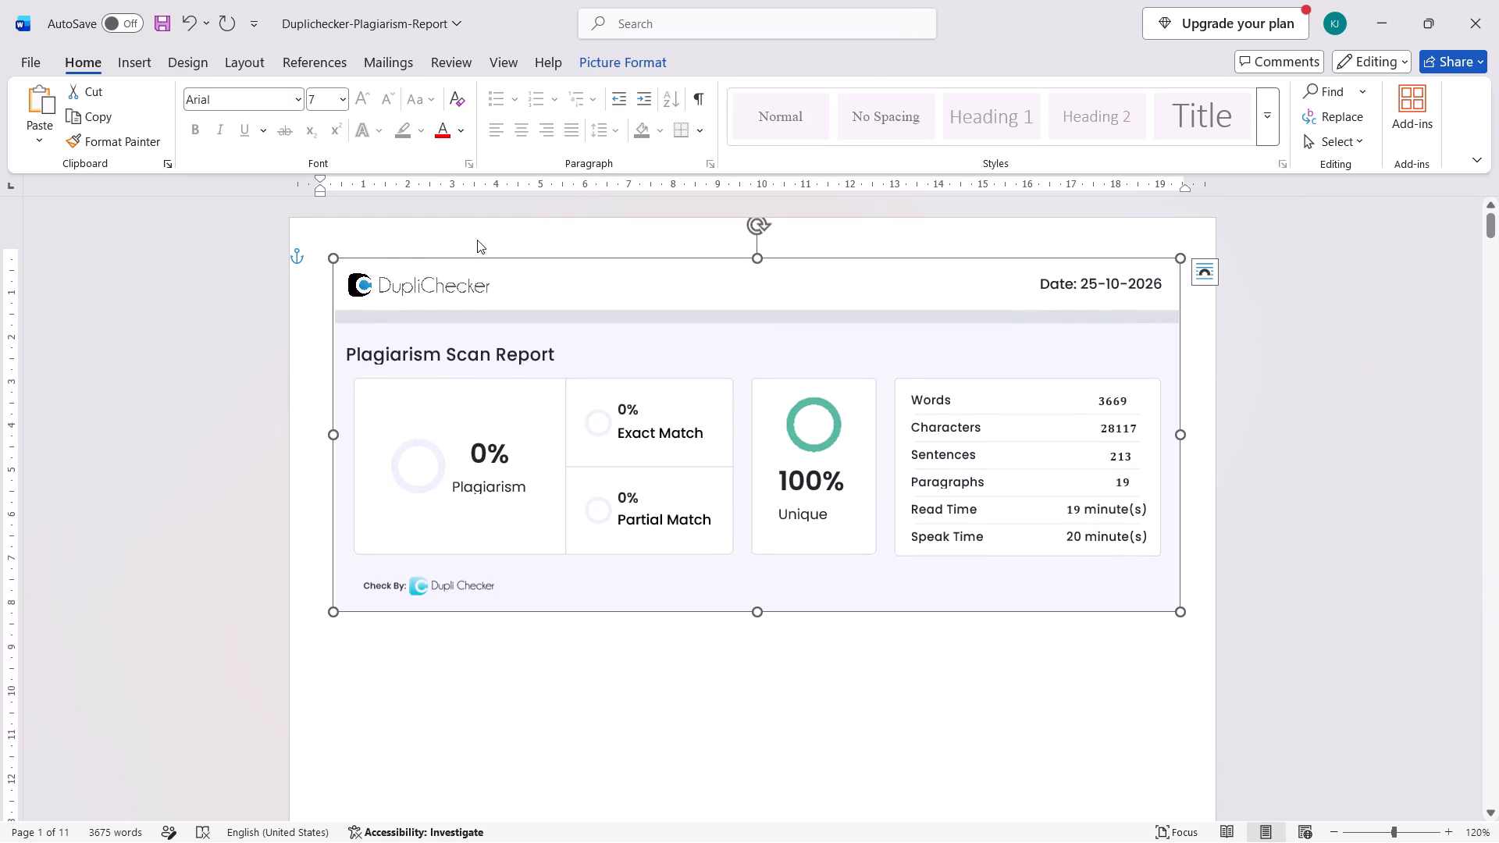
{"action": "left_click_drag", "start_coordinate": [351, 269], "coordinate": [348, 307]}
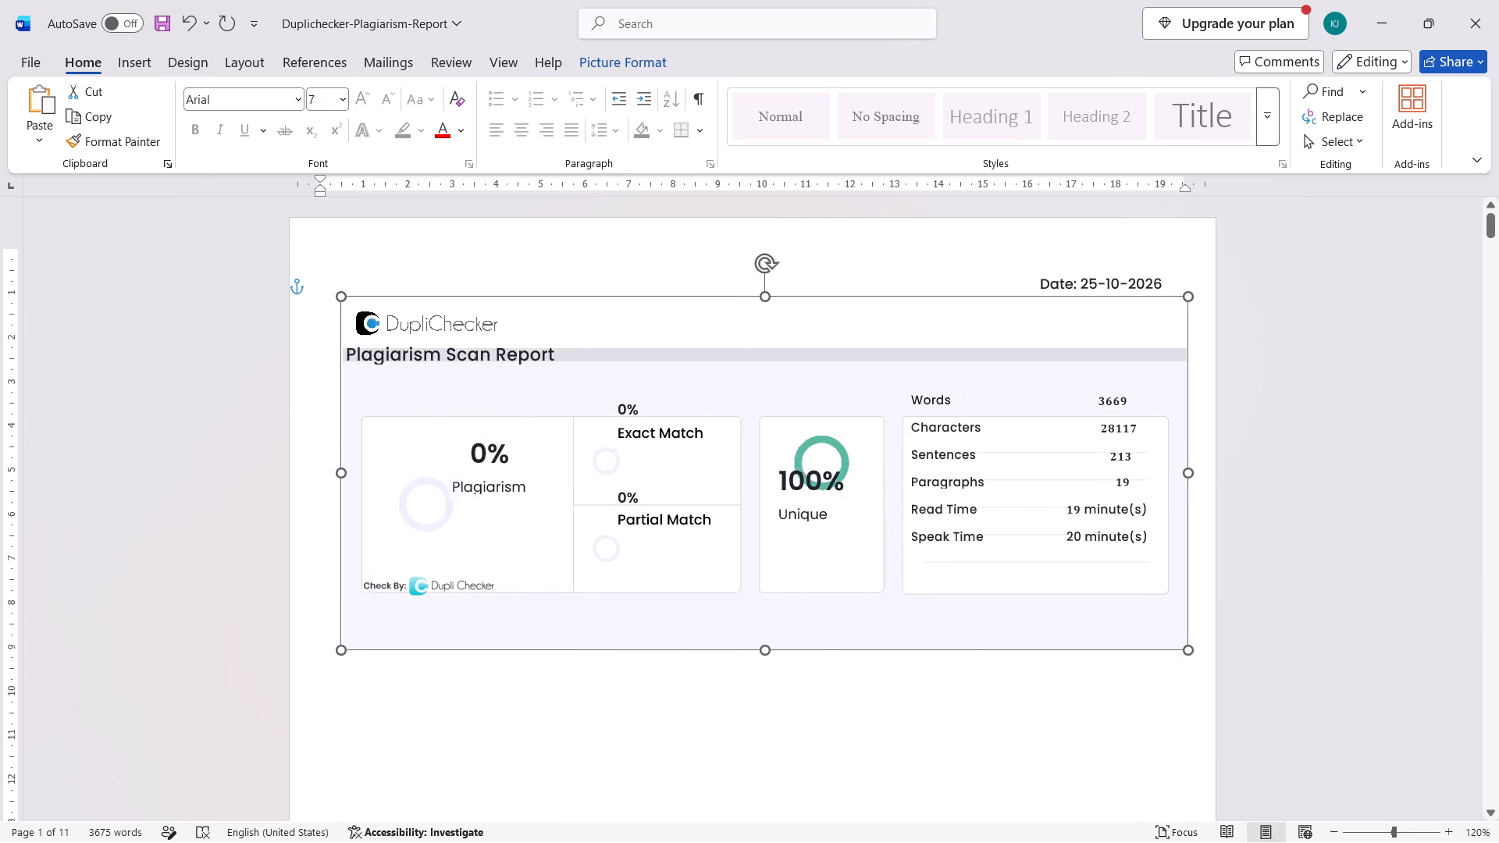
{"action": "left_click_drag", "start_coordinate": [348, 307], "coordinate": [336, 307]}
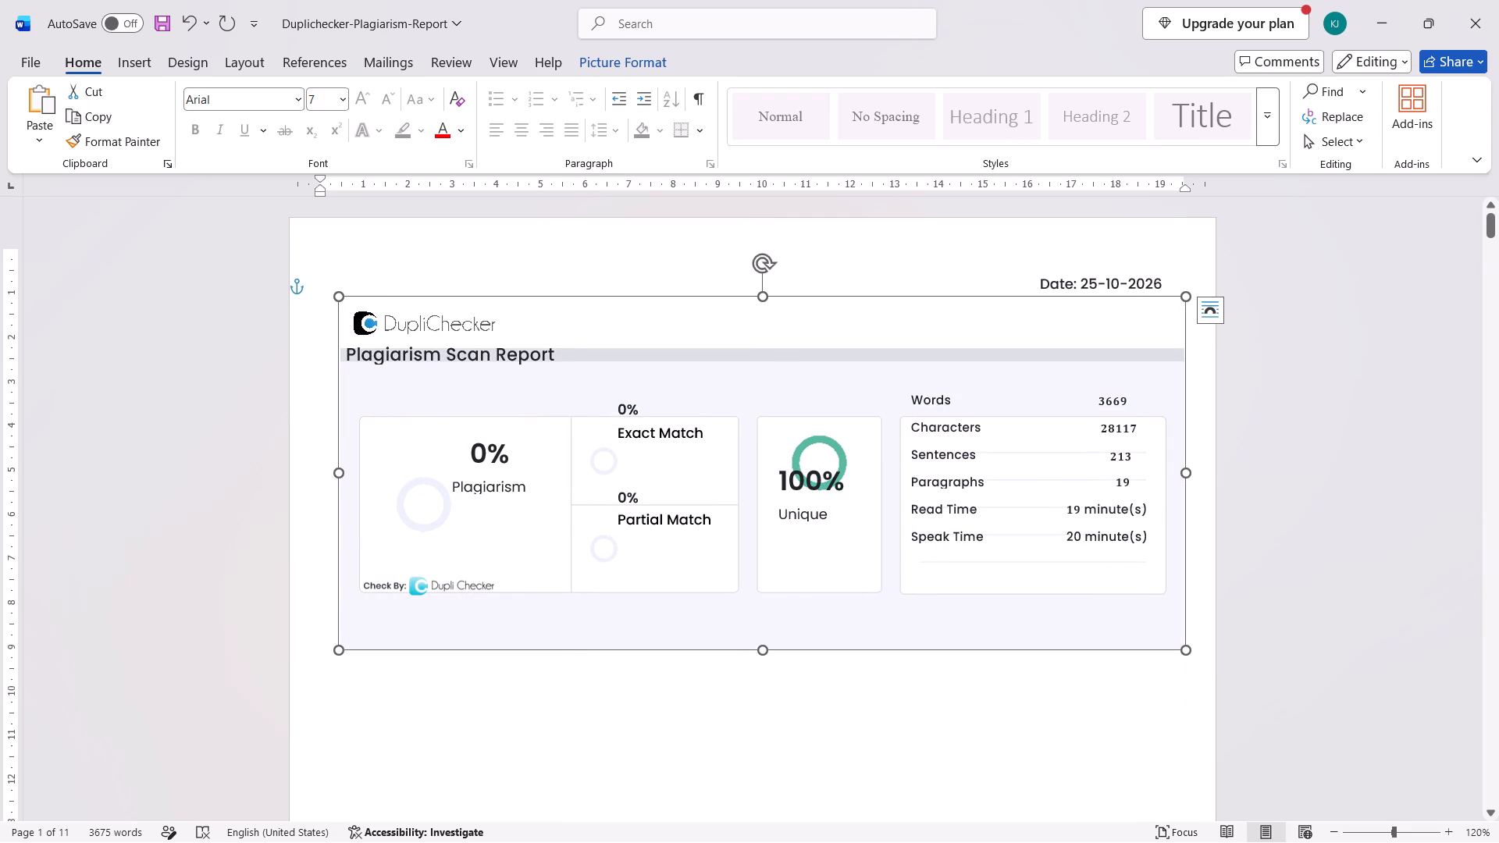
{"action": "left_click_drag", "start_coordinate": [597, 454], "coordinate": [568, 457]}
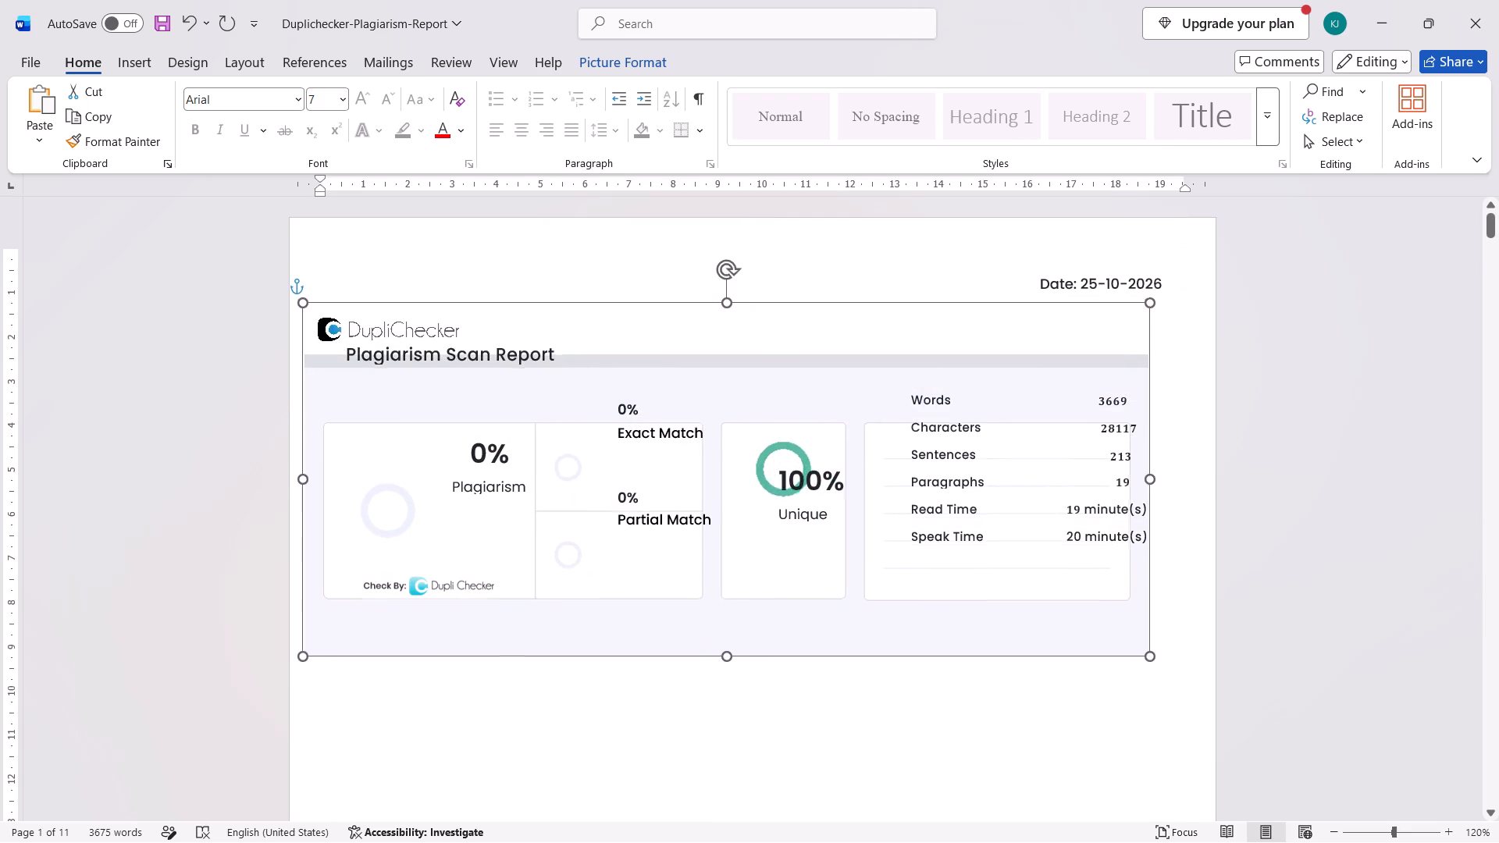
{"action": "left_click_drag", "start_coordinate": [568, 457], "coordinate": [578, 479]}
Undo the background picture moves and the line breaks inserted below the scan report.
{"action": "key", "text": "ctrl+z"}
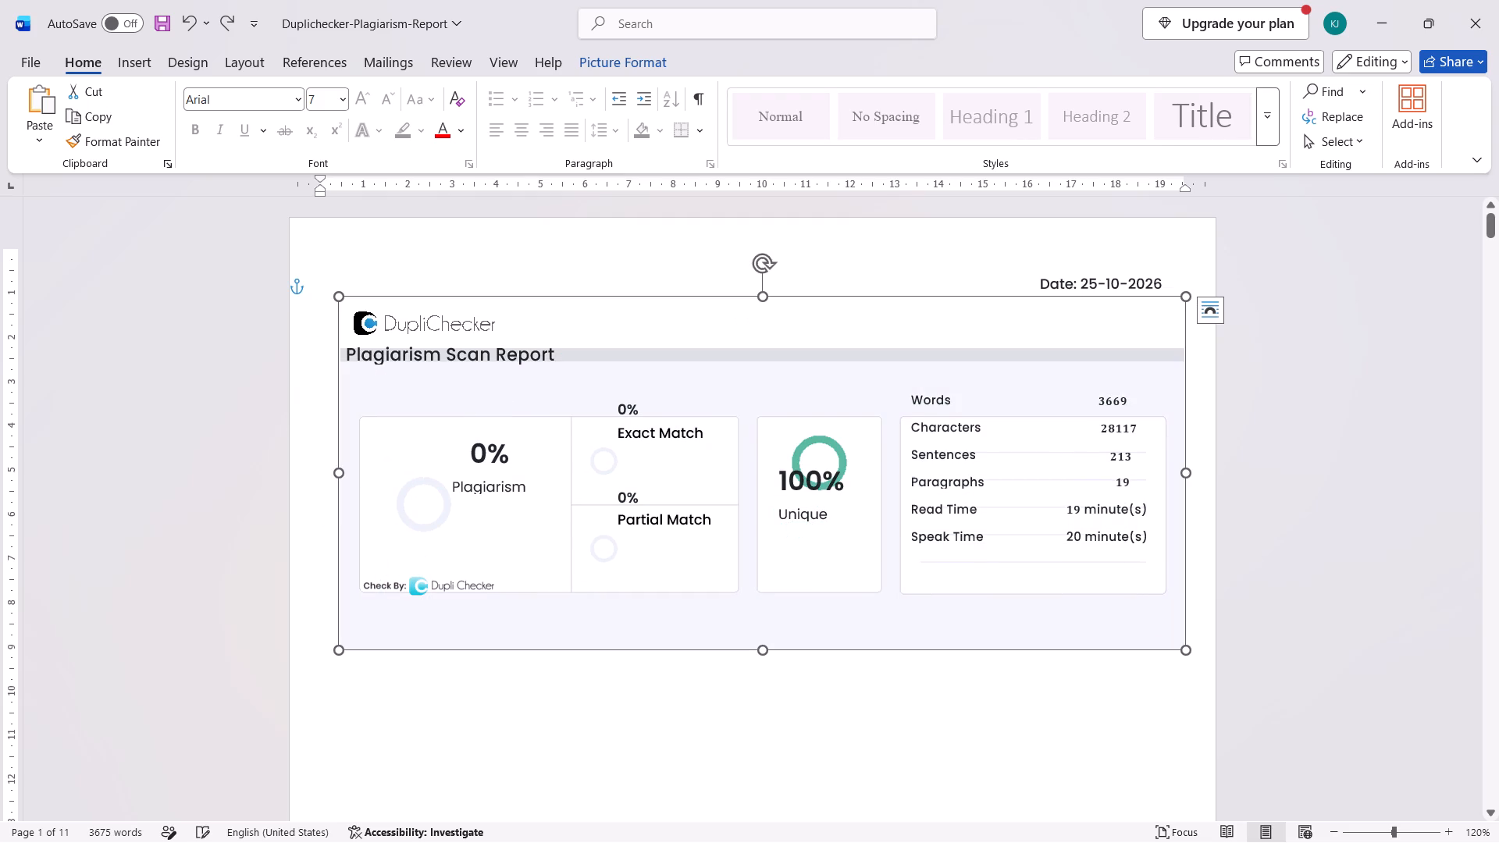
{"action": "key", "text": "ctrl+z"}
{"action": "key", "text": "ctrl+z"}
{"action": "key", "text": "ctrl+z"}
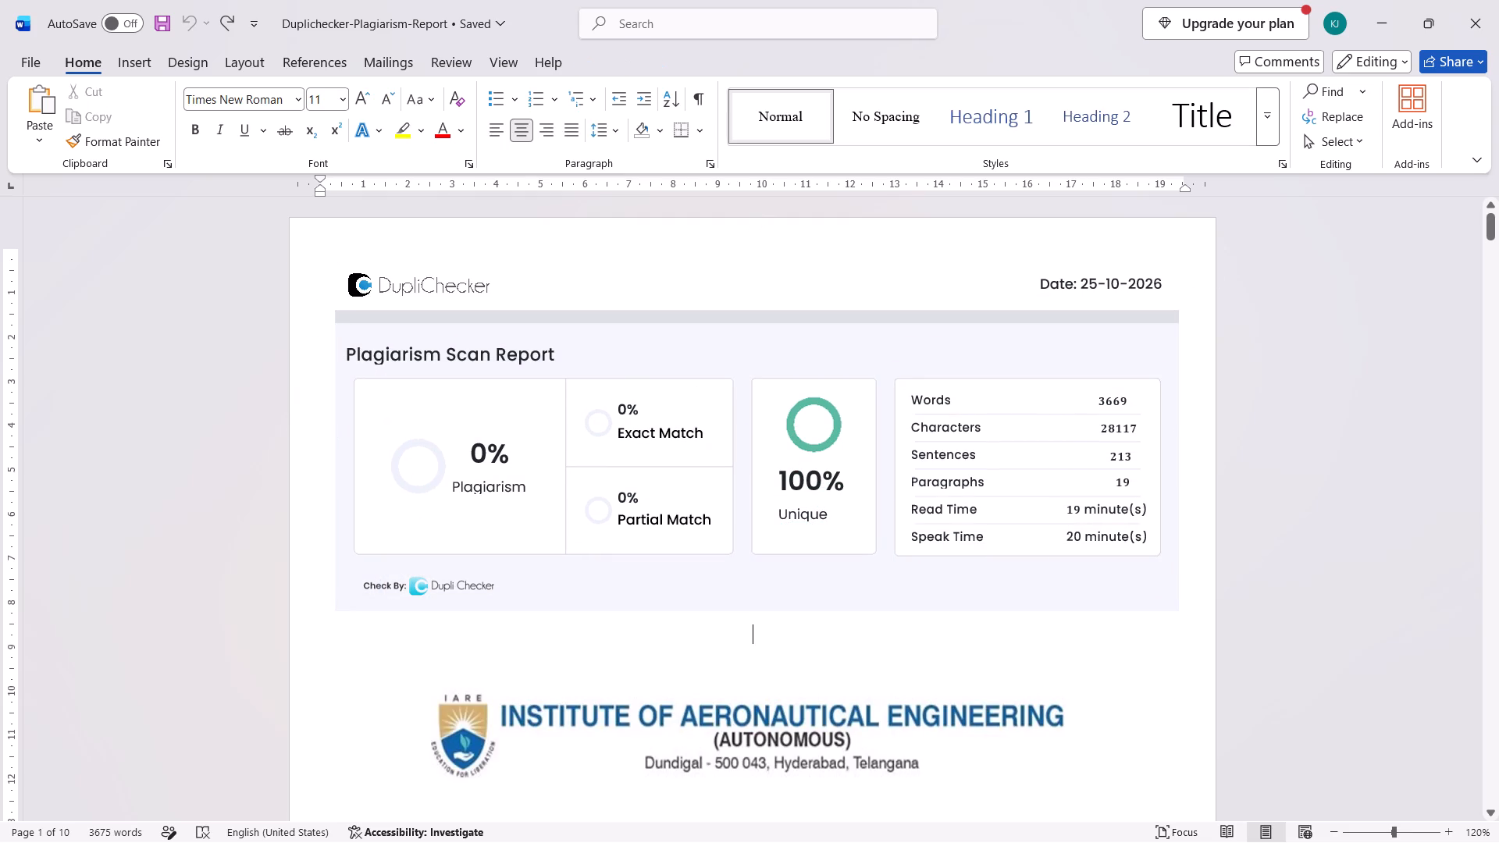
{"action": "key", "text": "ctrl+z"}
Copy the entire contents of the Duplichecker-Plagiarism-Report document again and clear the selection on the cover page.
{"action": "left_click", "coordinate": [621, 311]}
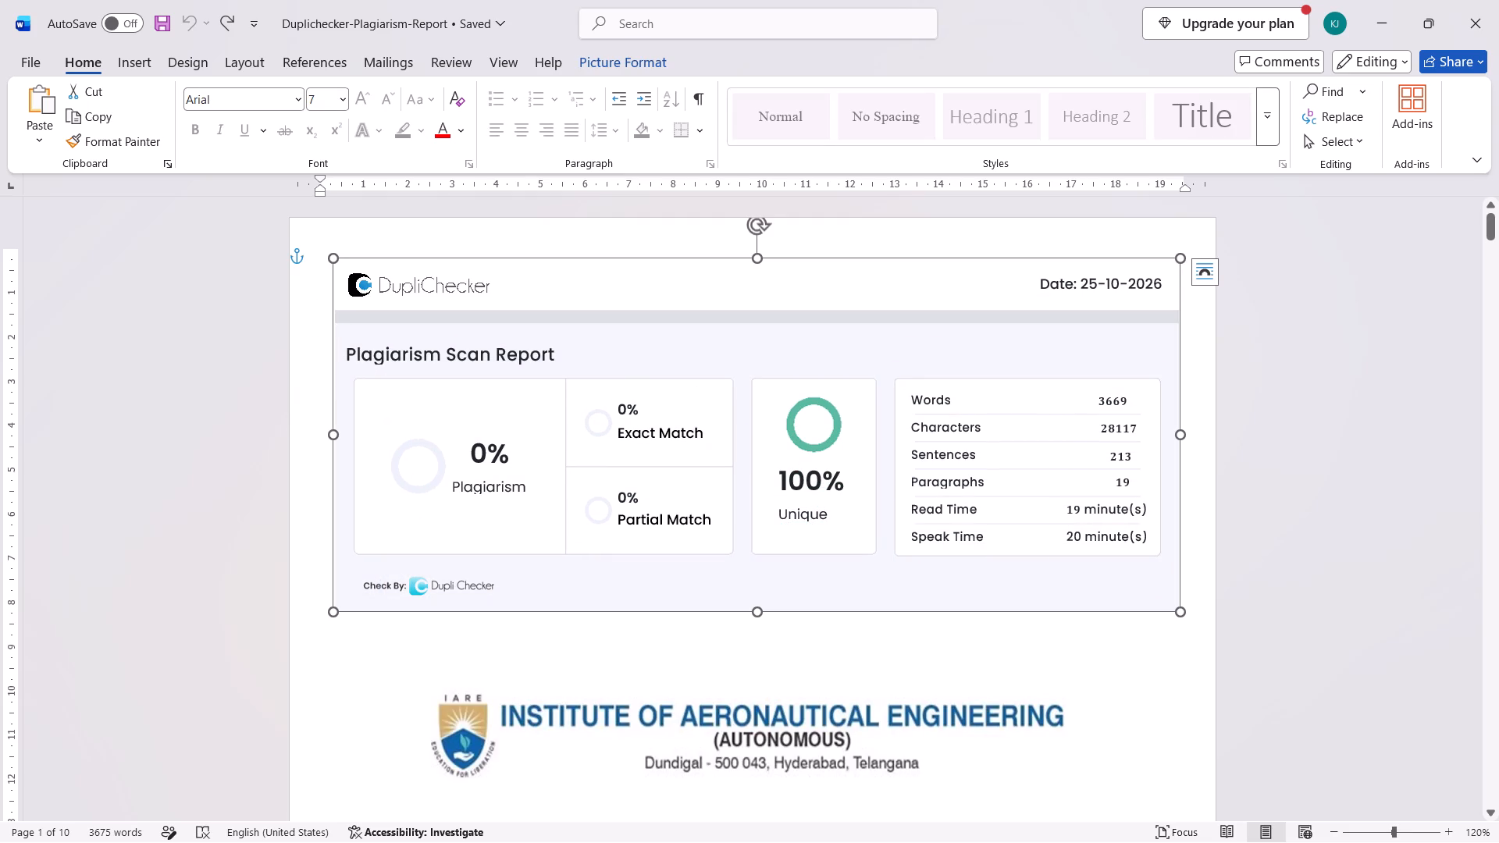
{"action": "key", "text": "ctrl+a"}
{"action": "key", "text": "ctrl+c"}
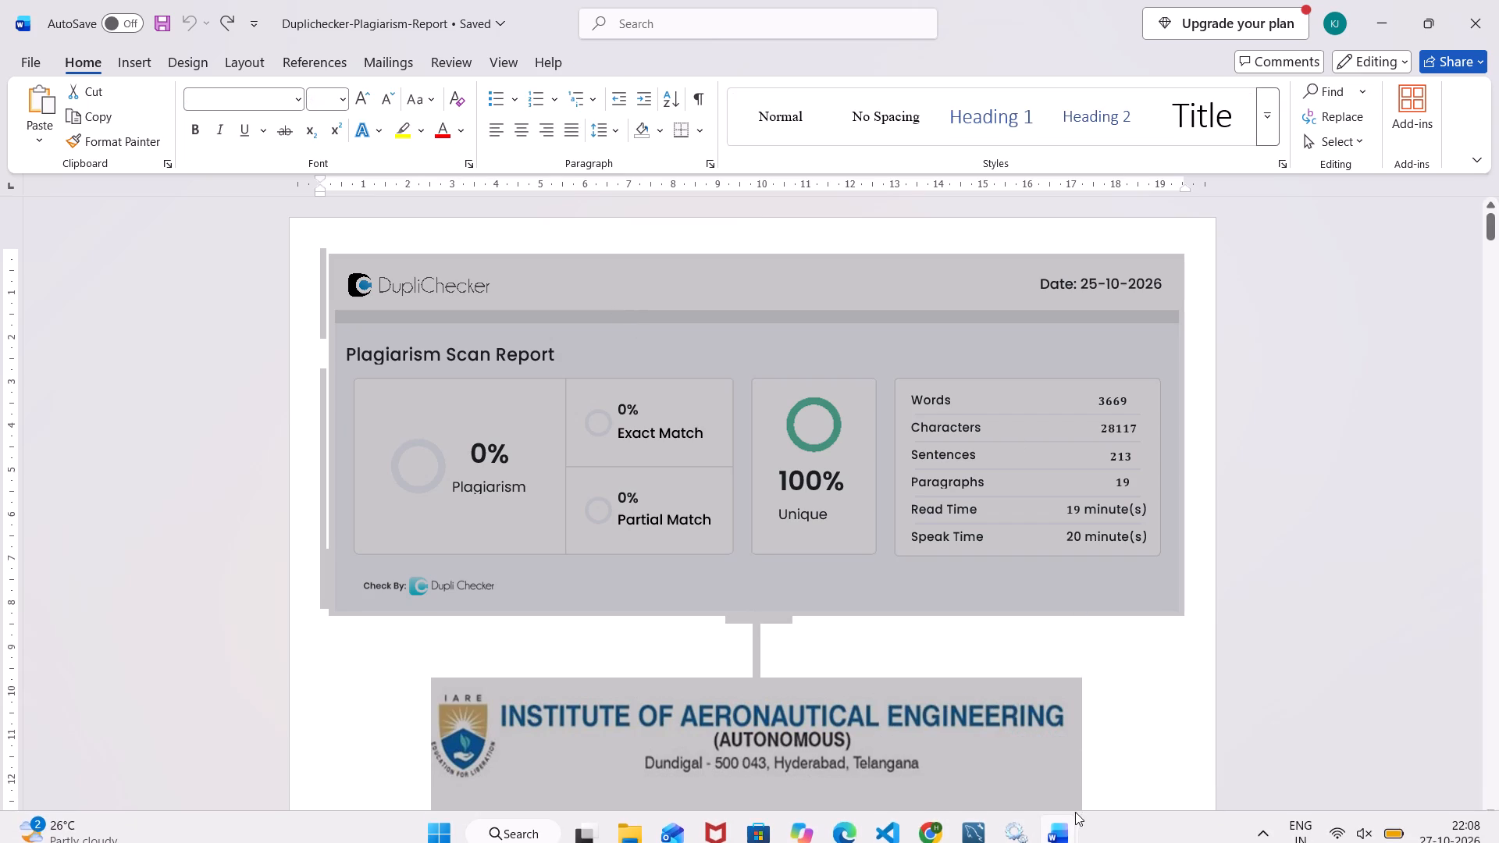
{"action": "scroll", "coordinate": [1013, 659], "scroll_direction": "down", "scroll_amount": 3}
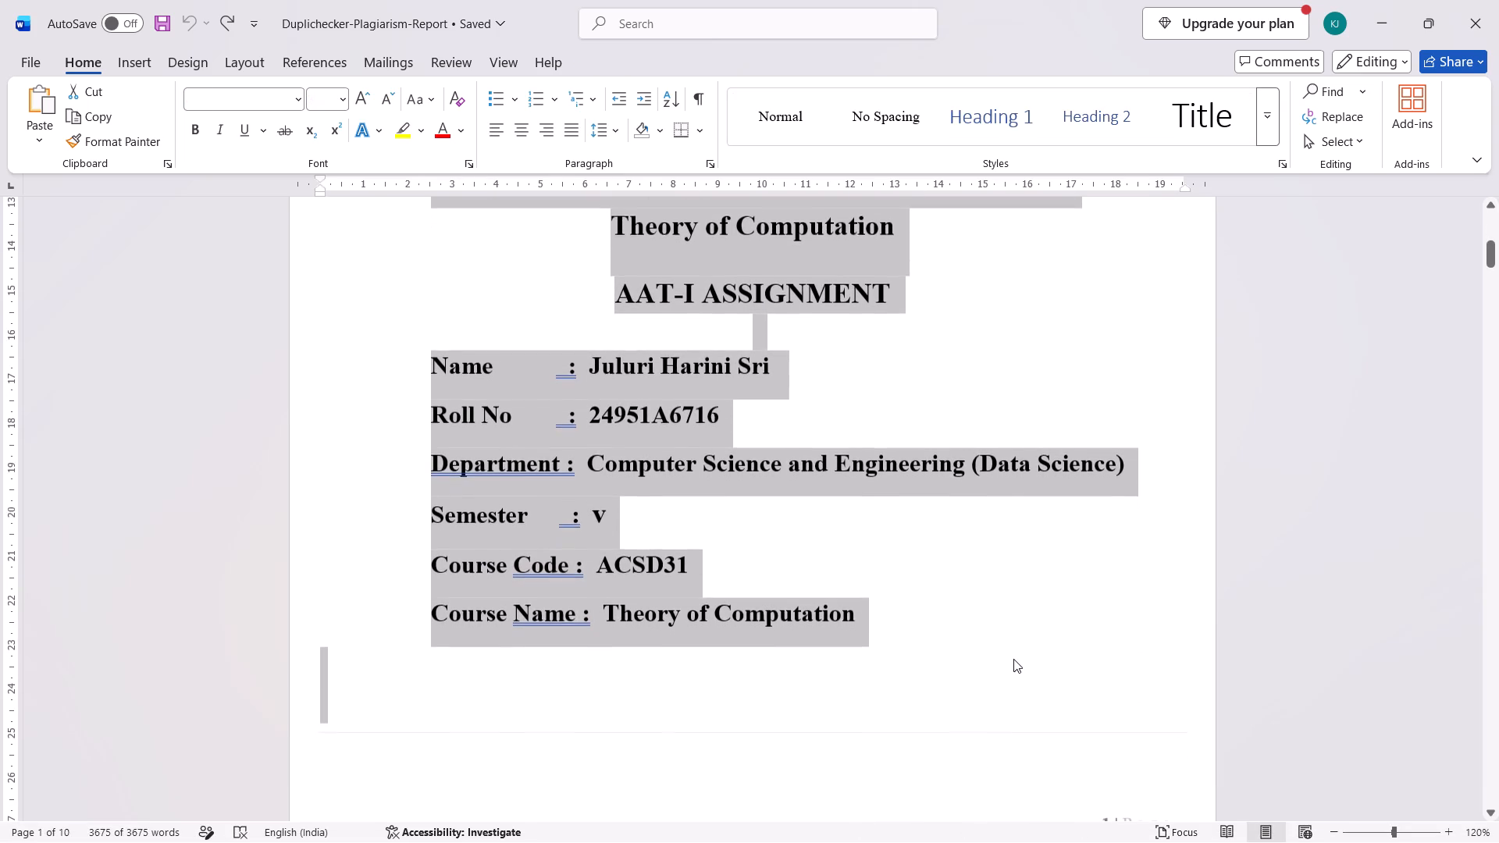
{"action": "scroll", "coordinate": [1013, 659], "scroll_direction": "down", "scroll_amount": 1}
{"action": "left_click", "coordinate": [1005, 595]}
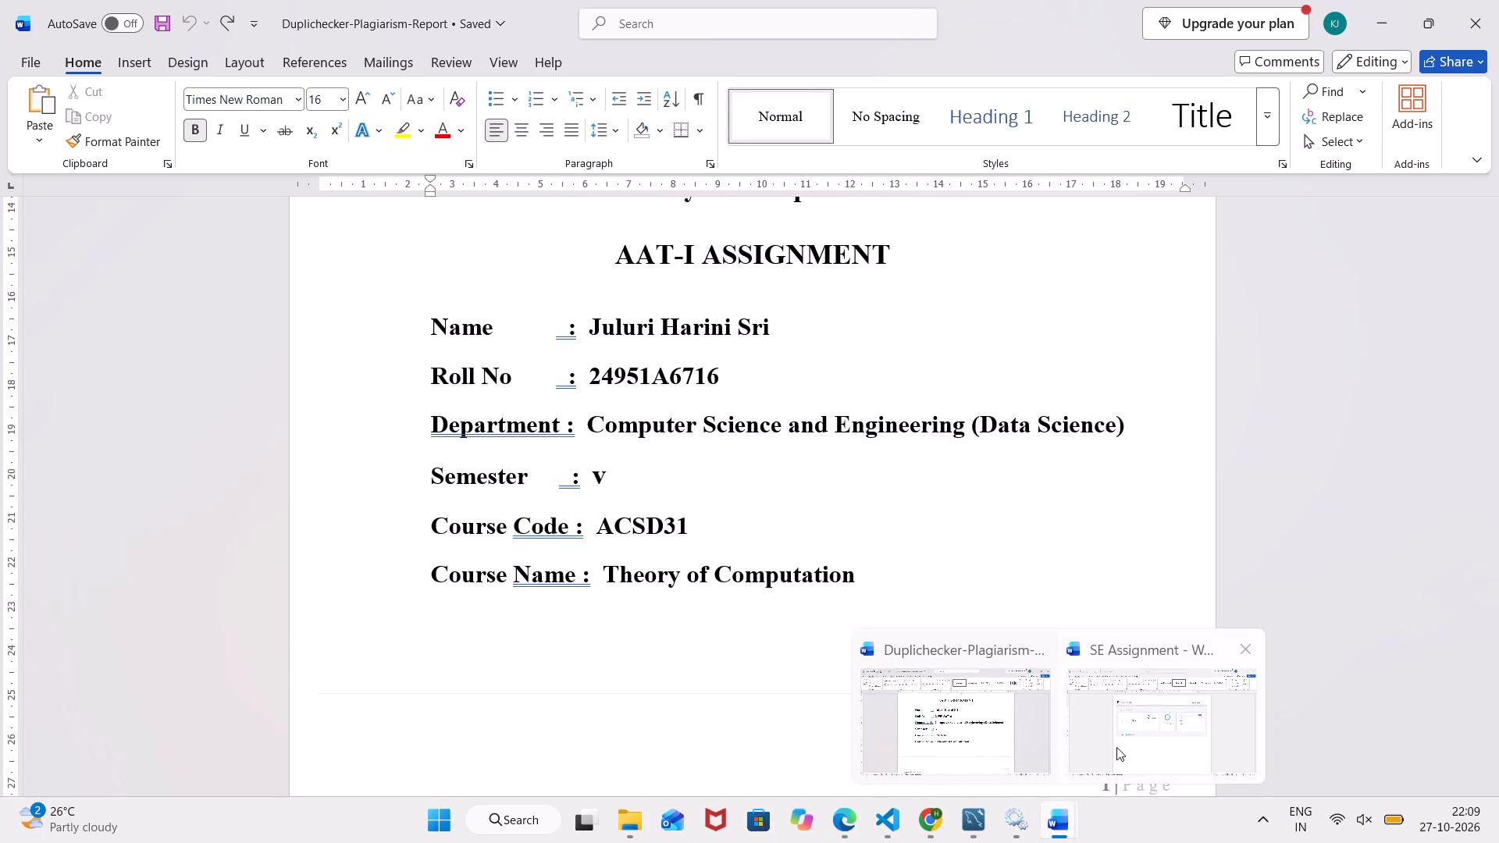
Switch to SE Assignment and cut the student details block, from Name through Semester, out of page 2.
{"action": "left_click", "coordinate": [1116, 747]}
{"action": "scroll", "coordinate": [913, 627], "scroll_direction": "down", "scroll_amount": 1}
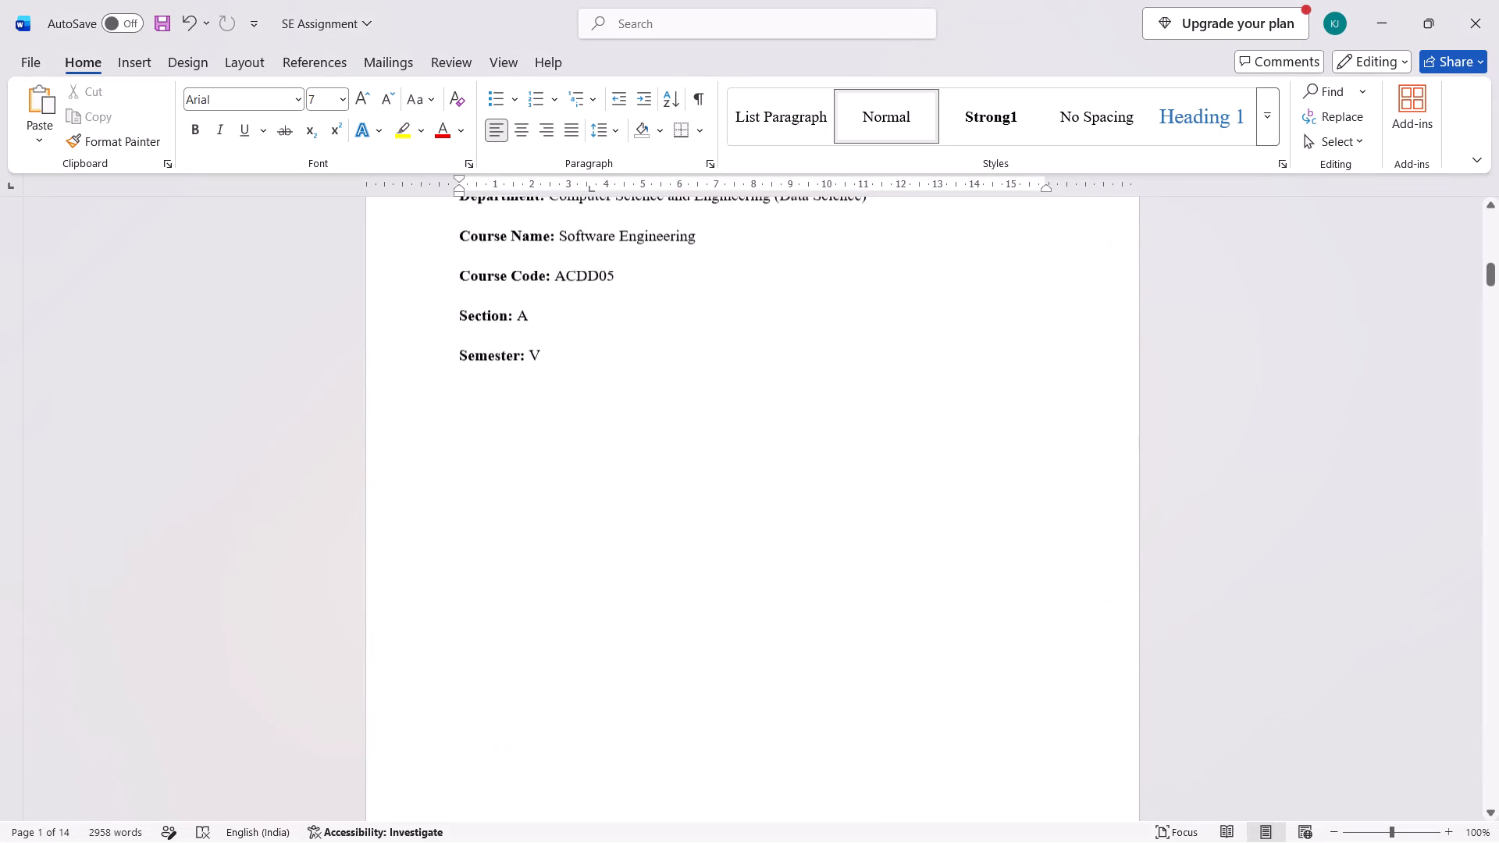
{"action": "scroll", "coordinate": [913, 627], "scroll_direction": "down", "scroll_amount": 1}
{"action": "left_click_drag", "start_coordinate": [589, 565], "coordinate": [454, 362]}
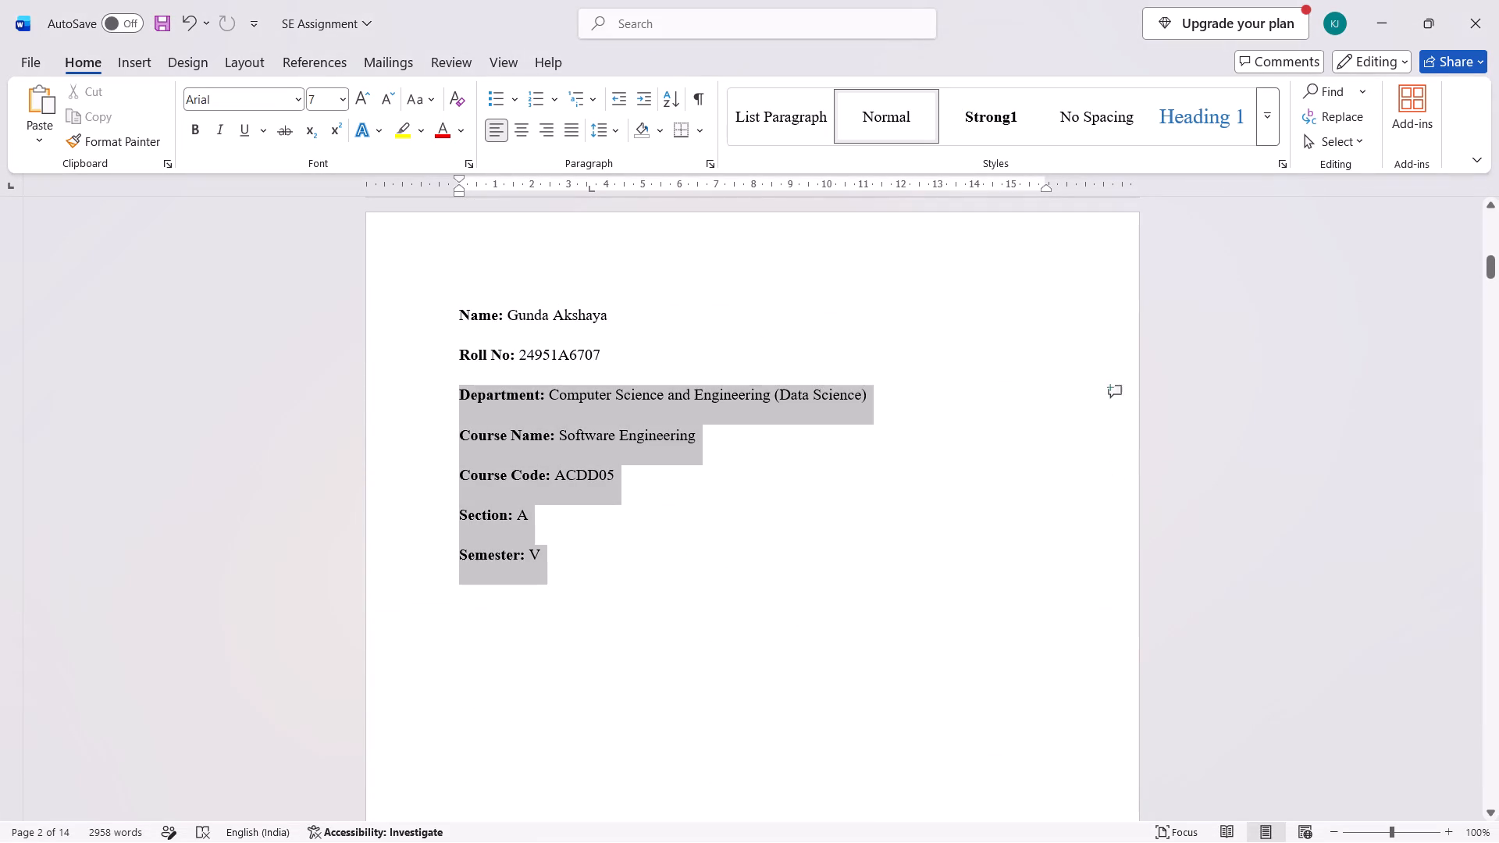
{"action": "left_click_drag", "start_coordinate": [454, 362], "coordinate": [426, 327]}
{"action": "key", "text": "ctrl+x"}
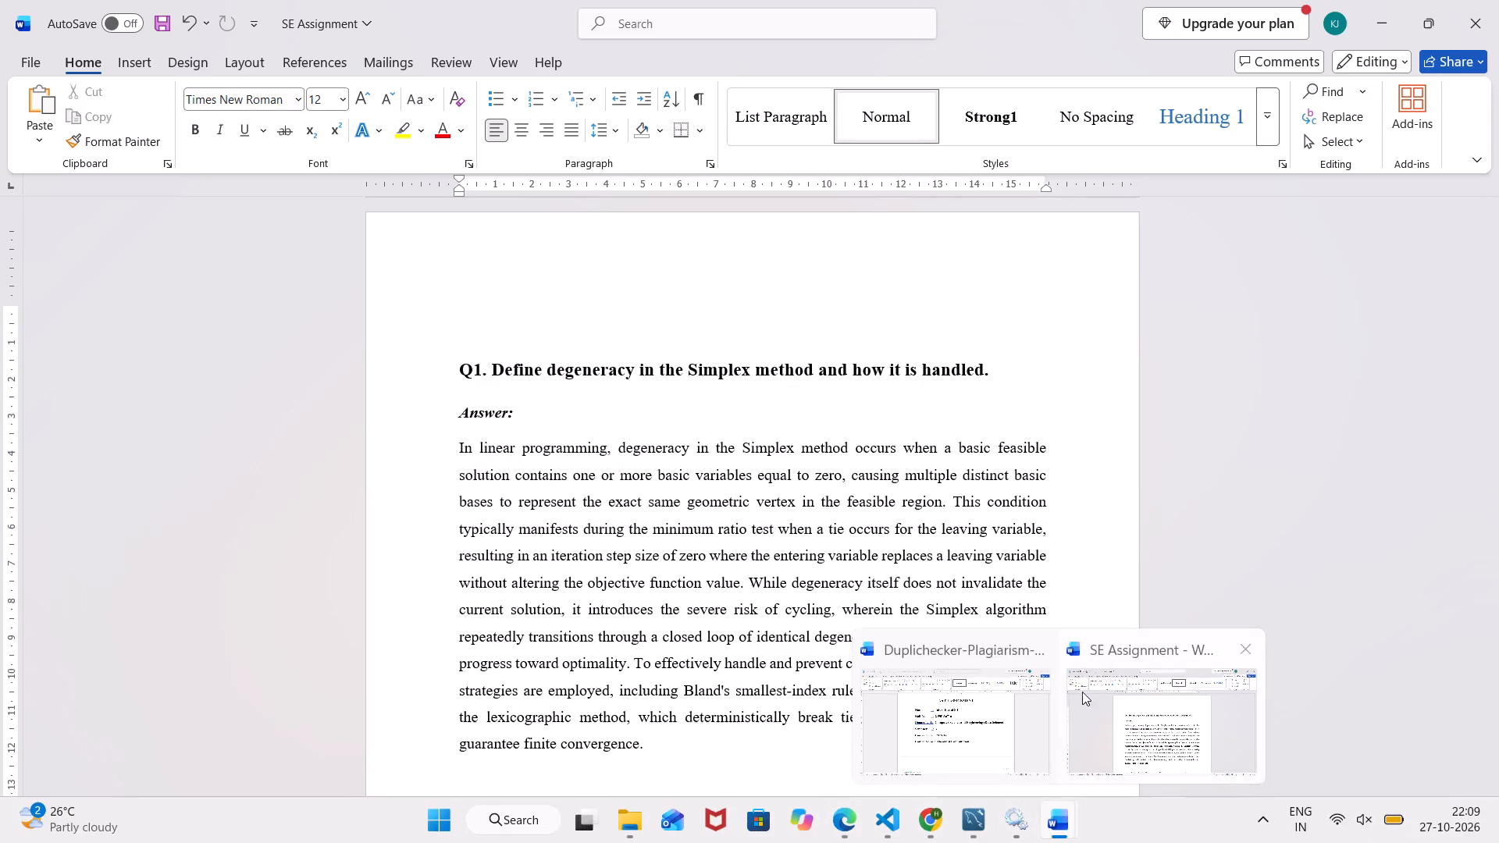
In Duplichecker-Plagiarism-Report, replace the cover page's student details with the cut block and delete the leftover "Name" label.
{"action": "left_click", "coordinate": [974, 698]}
{"action": "left_click_drag", "start_coordinate": [853, 577], "coordinate": [575, 379]}
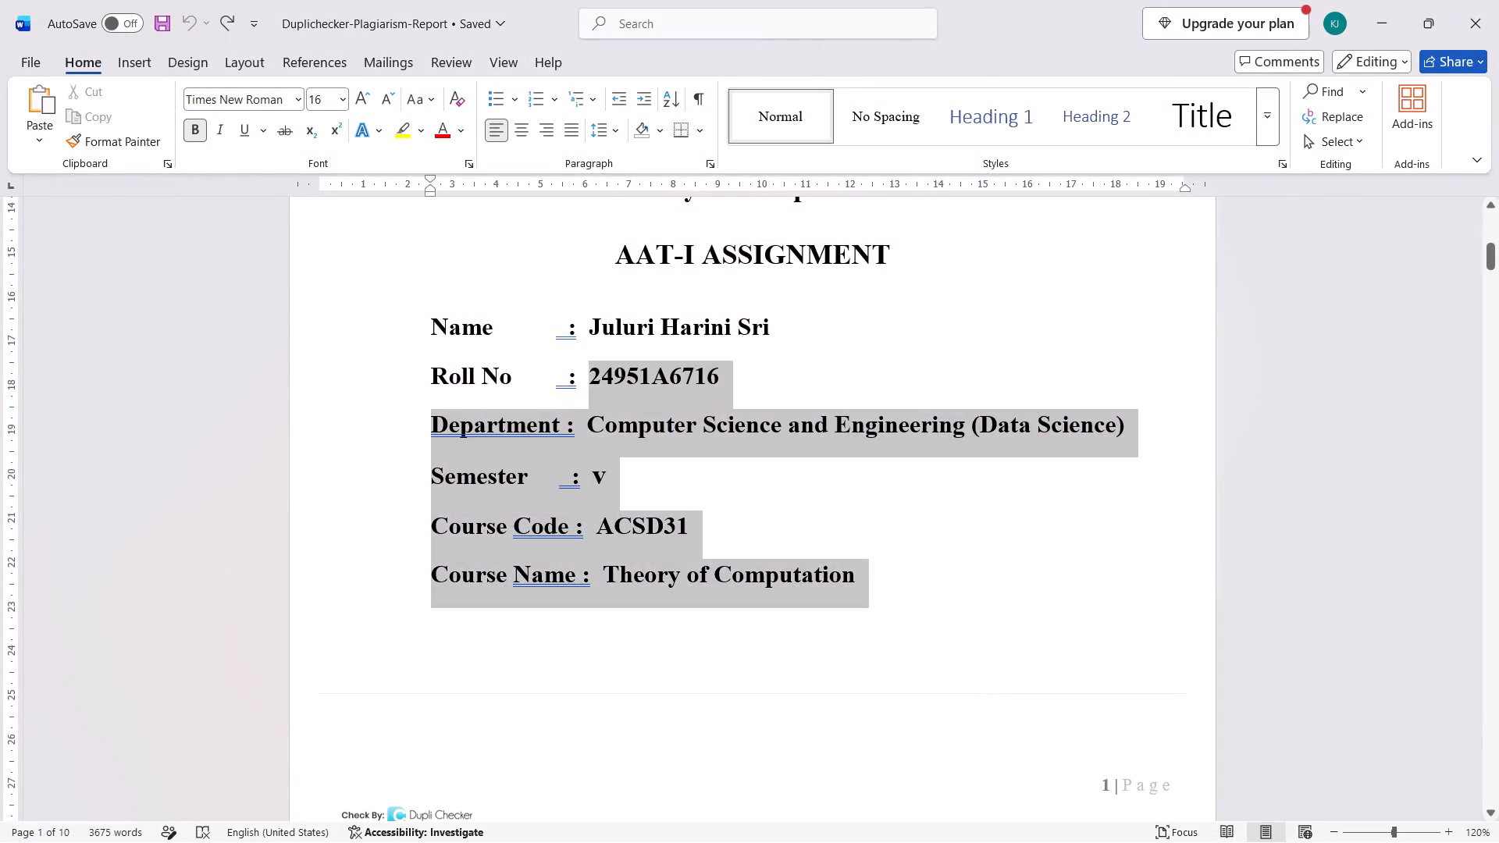
{"action": "left_click_drag", "start_coordinate": [575, 379], "coordinate": [497, 319]}
{"action": "key", "text": "ctrl+v"}
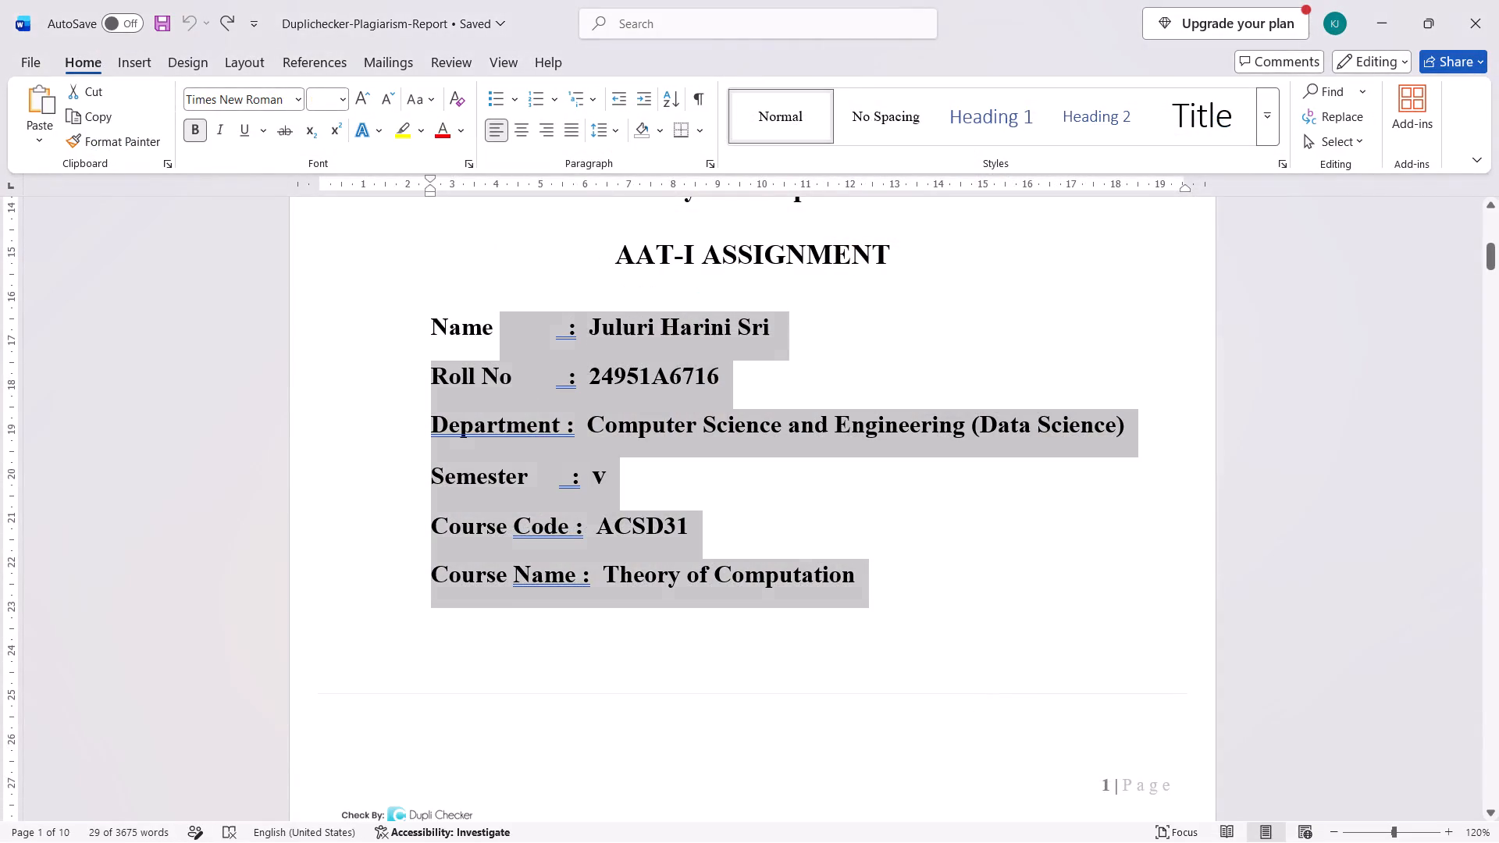
{"action": "left_click_drag", "start_coordinate": [384, 330], "coordinate": [320, 333]}
{"action": "key", "text": "BackSpace"}
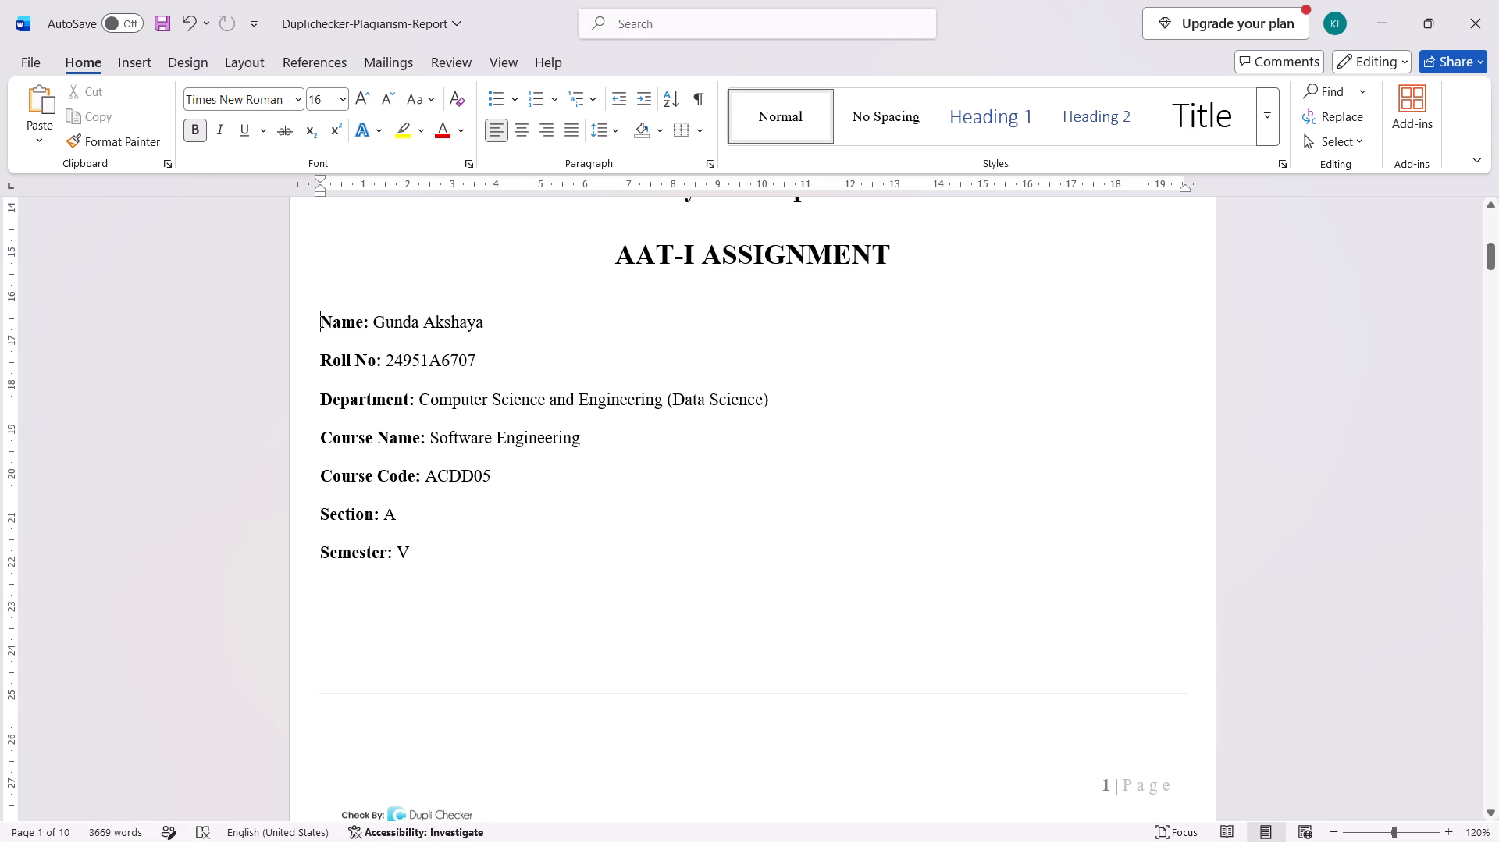
Set the pasted student details to 16 pt and indent them two levels under the AAT-I ASSIGNMENT heading.
{"action": "left_click_drag", "start_coordinate": [437, 555], "coordinate": [295, 324]}
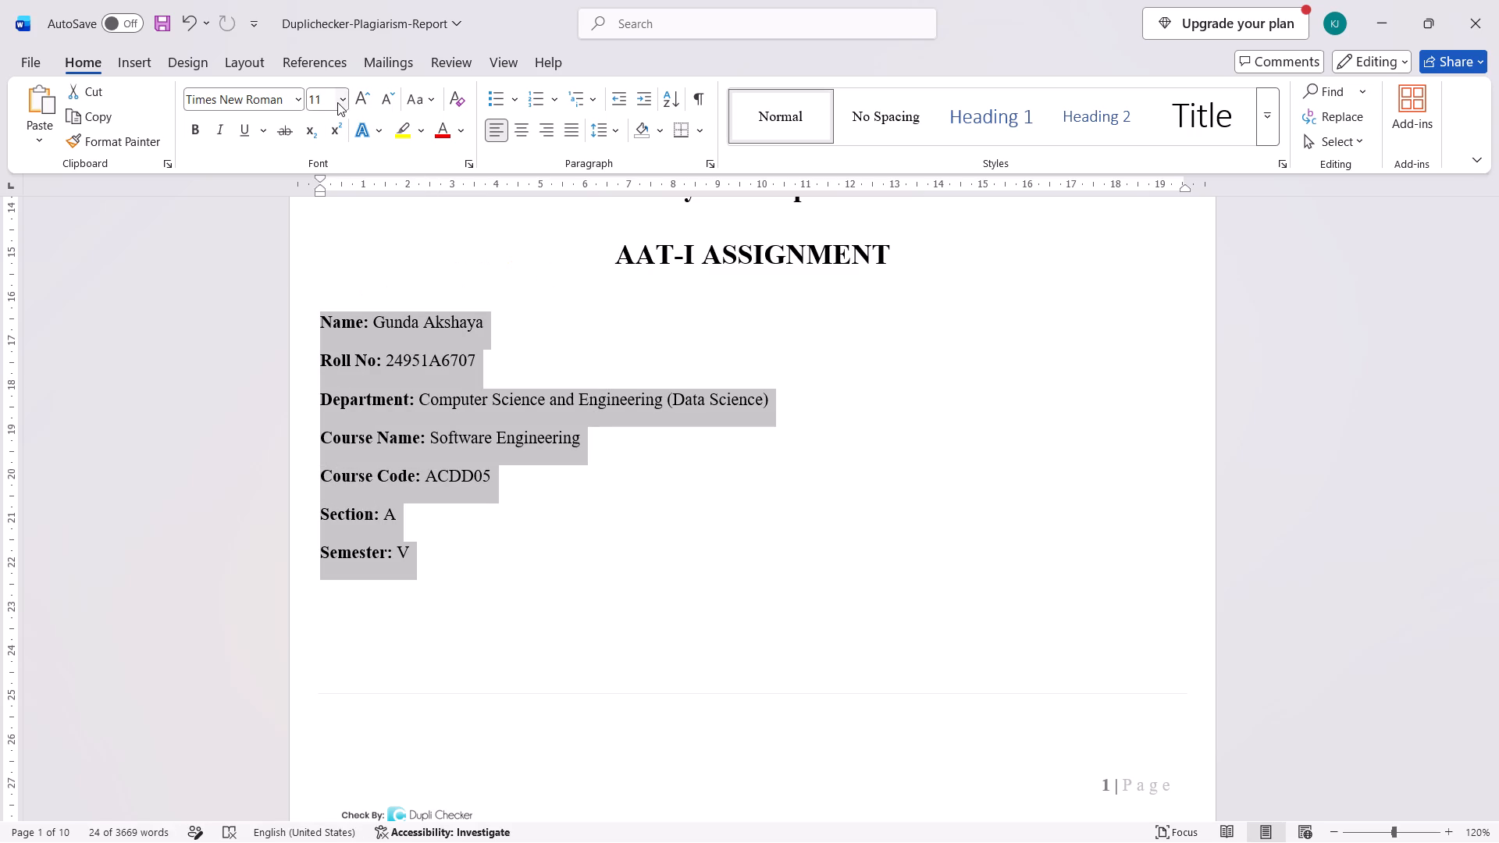
{"action": "left_click", "coordinate": [337, 102]}
{"action": "left_click", "coordinate": [329, 271]}
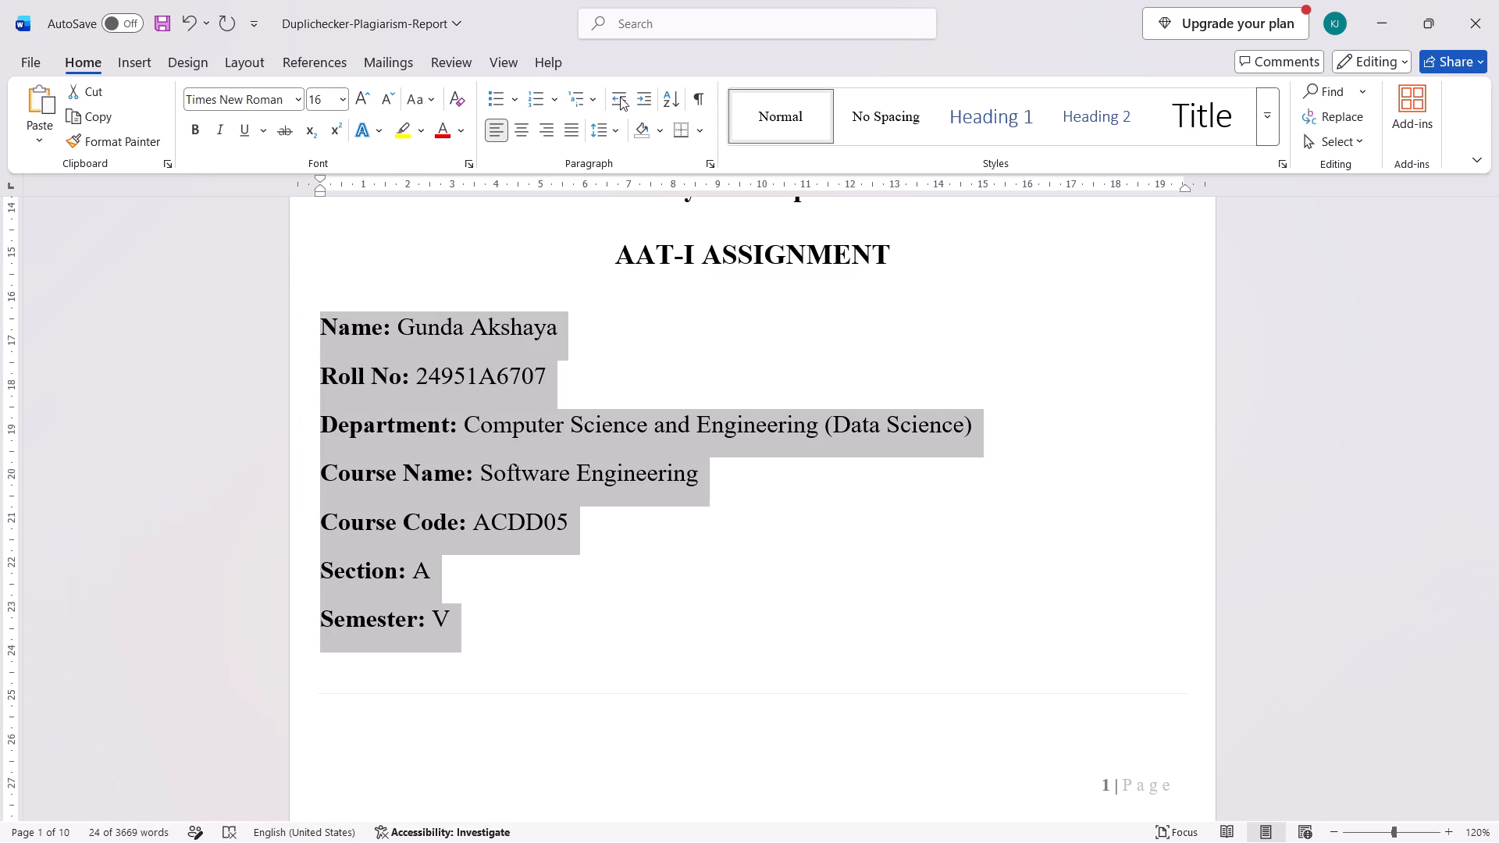
{"action": "double_click", "coordinate": [644, 92]}
{"action": "left_click", "coordinate": [644, 92]}
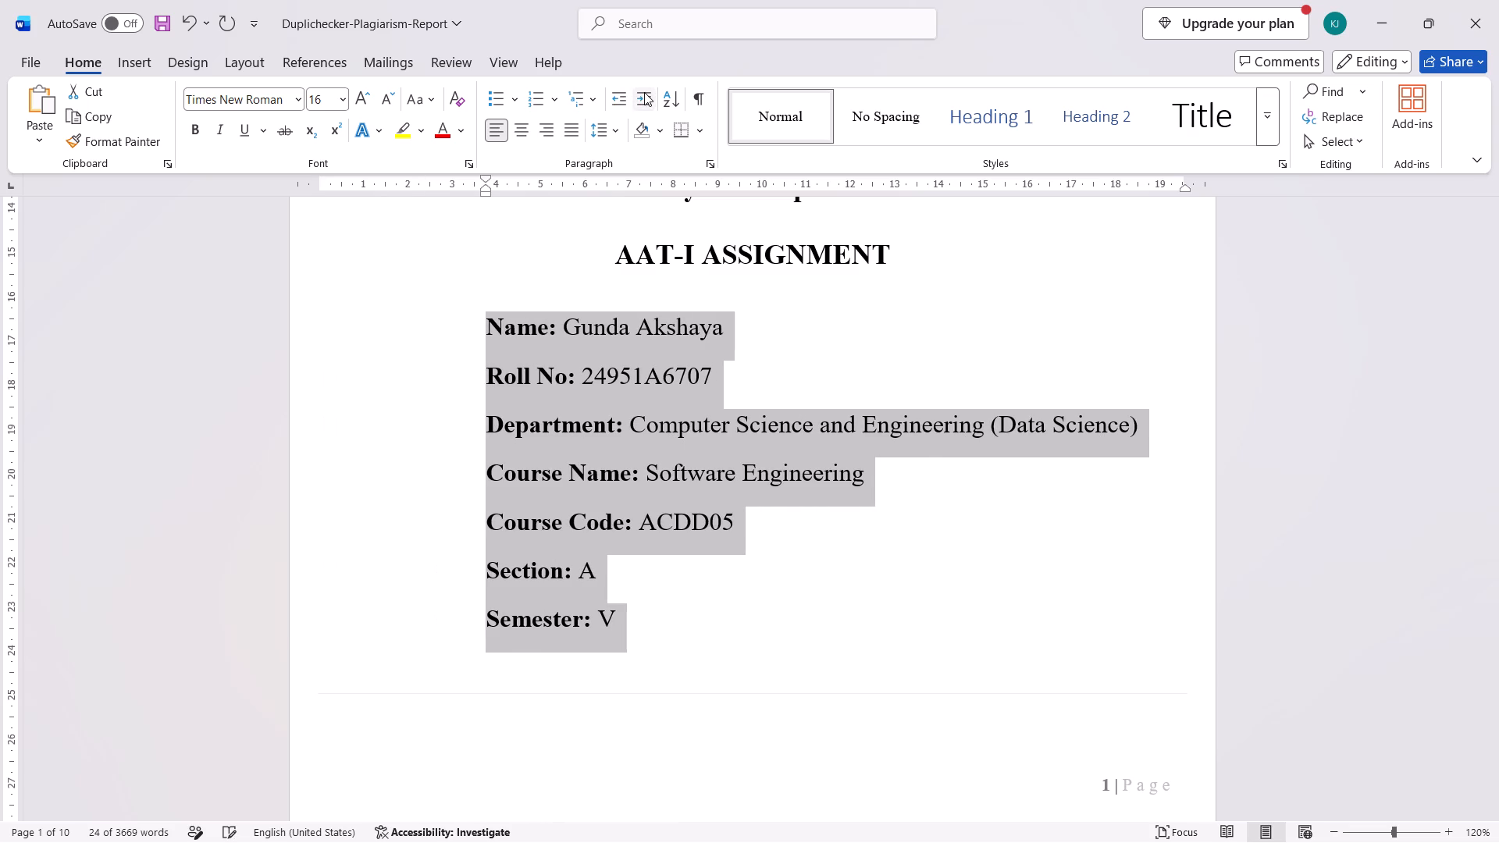
{"action": "left_click", "coordinate": [614, 99]}
{"action": "left_click", "coordinate": [858, 568]}
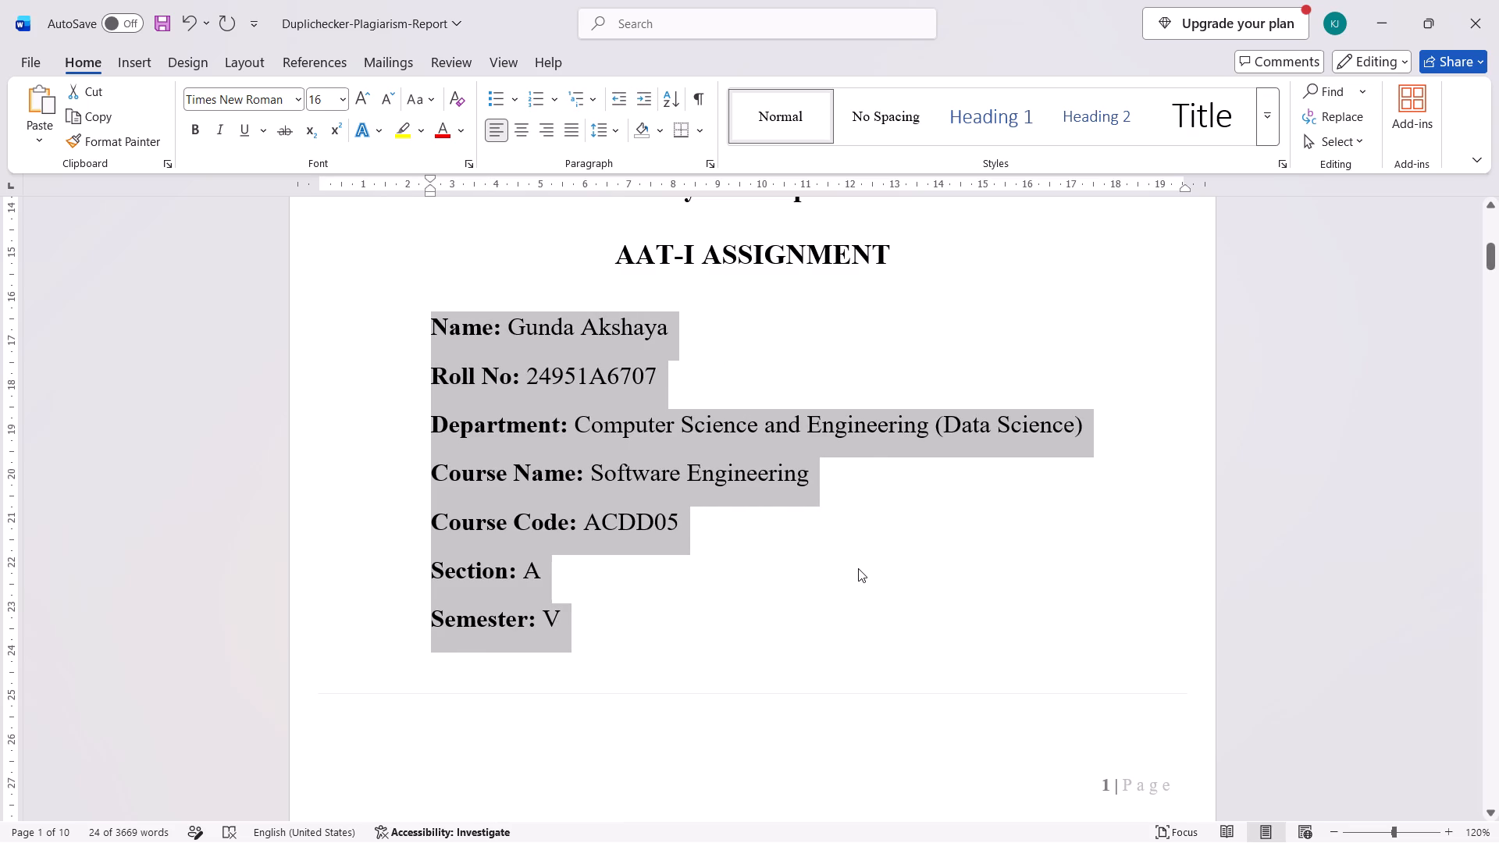
Review the Duplichecker-Plagiarism-Report document's Q1 answer, scan report and updated cover page details.
{"action": "scroll", "coordinate": [858, 568], "scroll_direction": "down", "scroll_amount": 4}
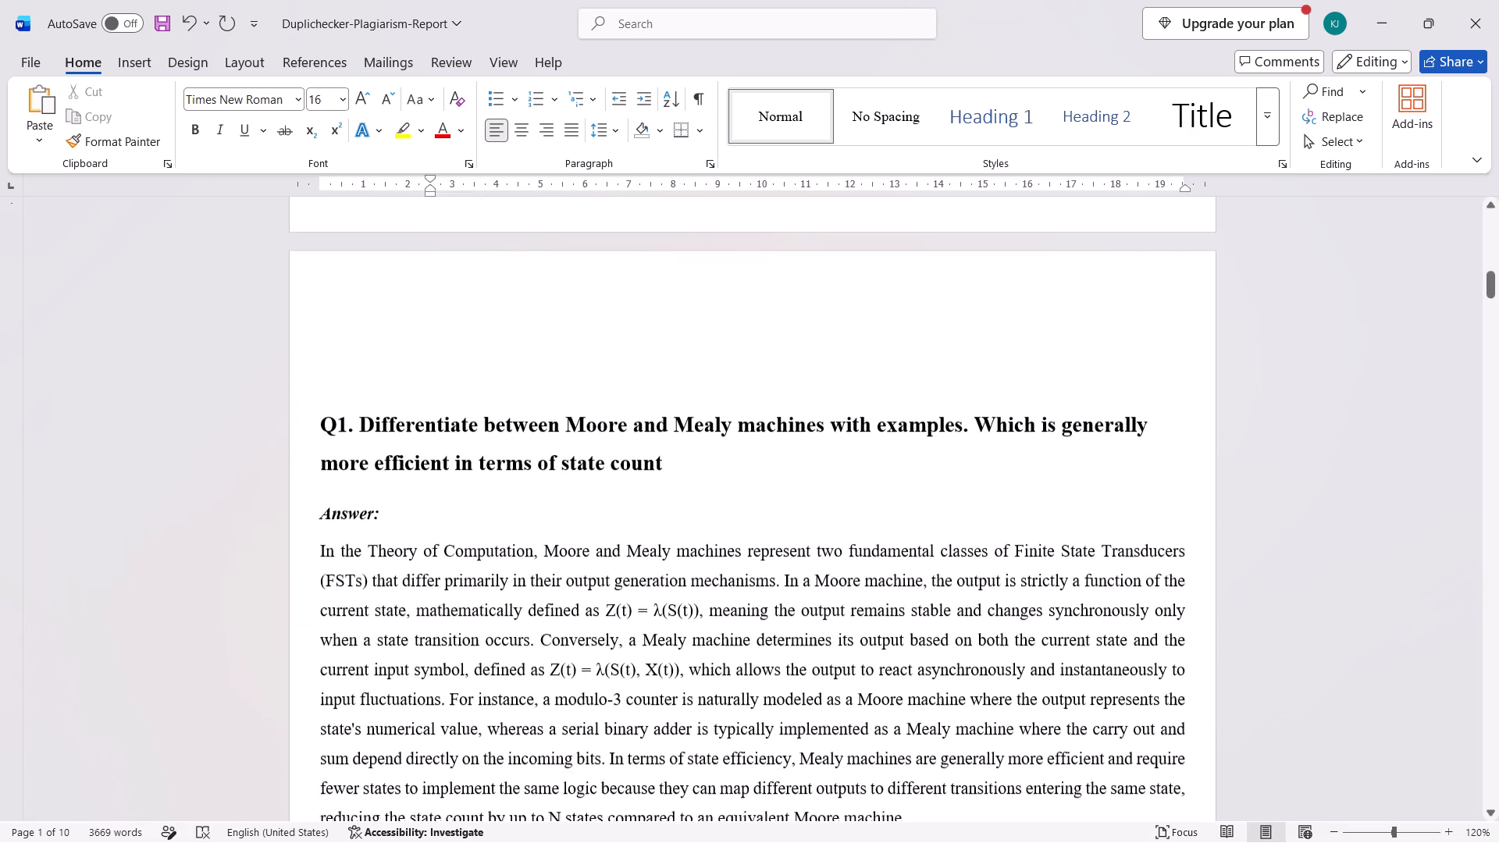
{"action": "scroll", "coordinate": [858, 568], "scroll_direction": "down", "scroll_amount": 3}
{"action": "scroll", "coordinate": [858, 568], "scroll_direction": "up", "scroll_amount": 1}
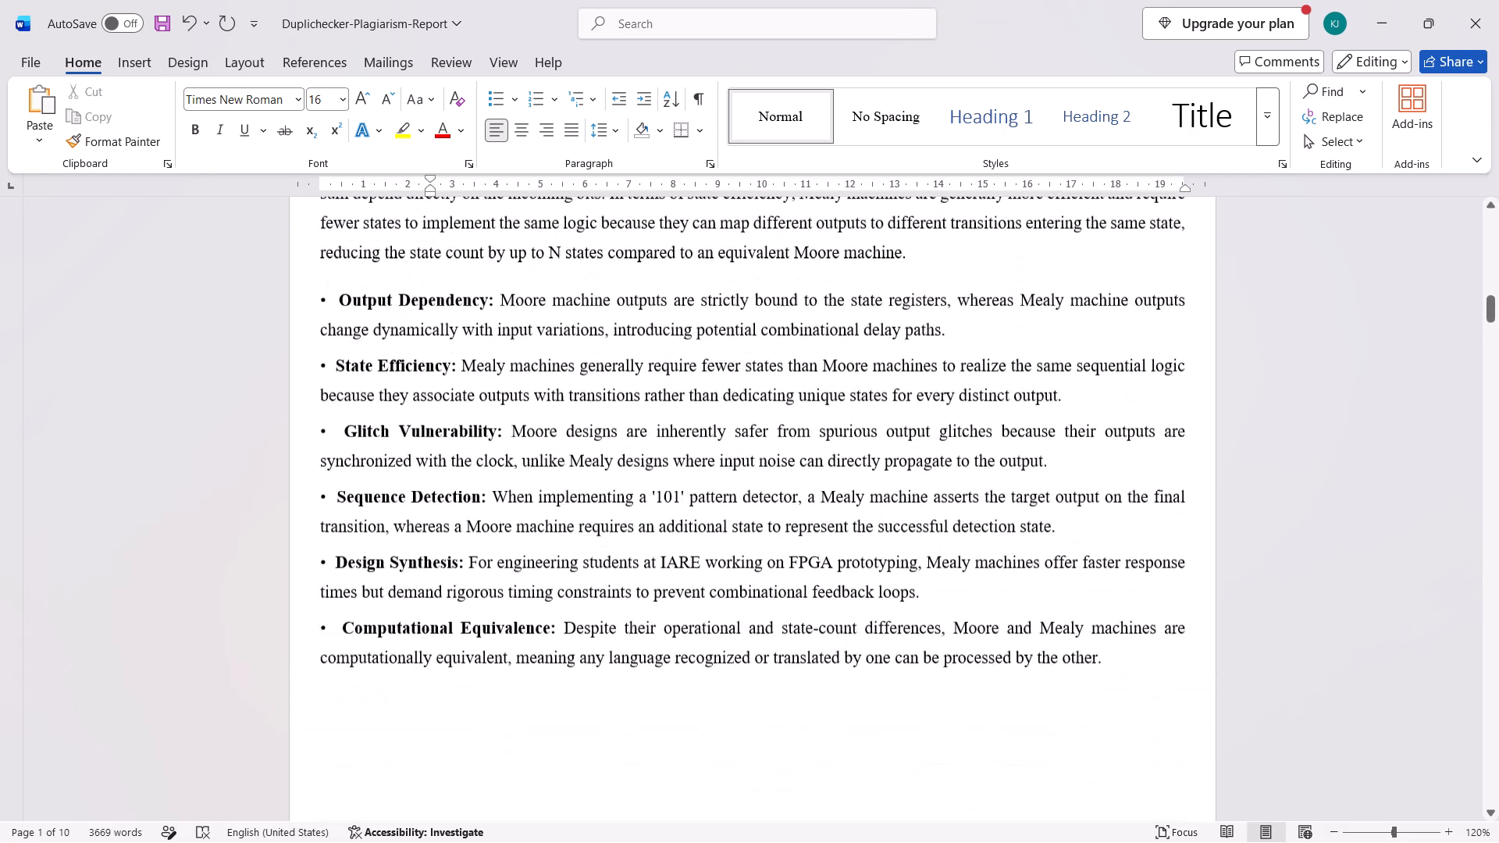
{"action": "scroll", "coordinate": [858, 568], "scroll_direction": "up", "scroll_amount": 1}
{"action": "scroll", "coordinate": [858, 568], "scroll_direction": "down", "scroll_amount": 1, "text": "ctrl"}
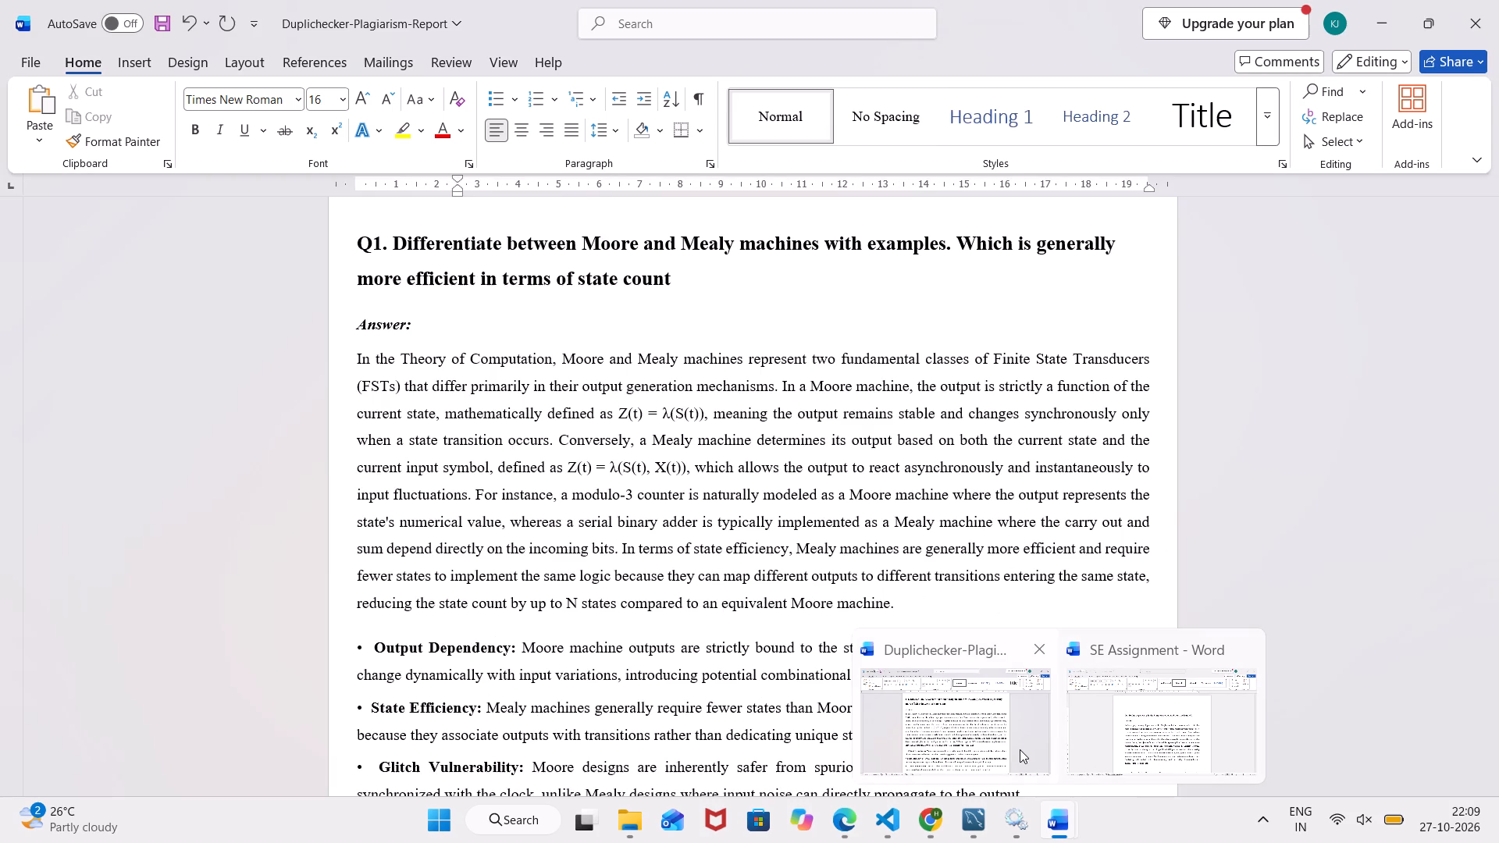
{"action": "left_click", "coordinate": [1020, 749]}
{"action": "scroll", "coordinate": [915, 492], "scroll_direction": "up", "scroll_amount": 4}
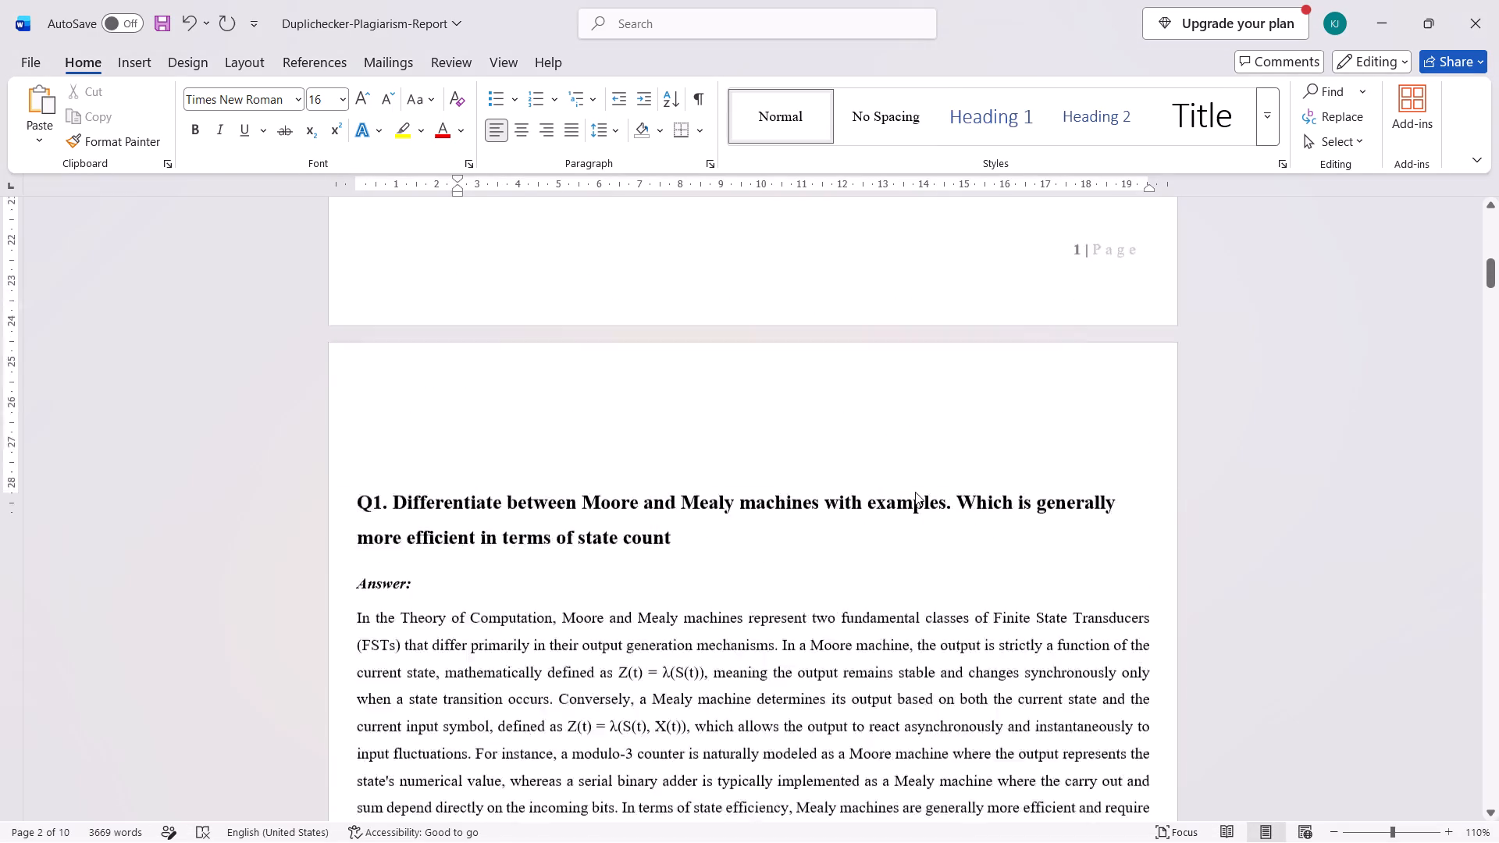
{"action": "scroll", "coordinate": [915, 492], "scroll_direction": "up", "scroll_amount": 6}
{"action": "scroll", "coordinate": [915, 492], "scroll_direction": "down", "scroll_amount": 1}
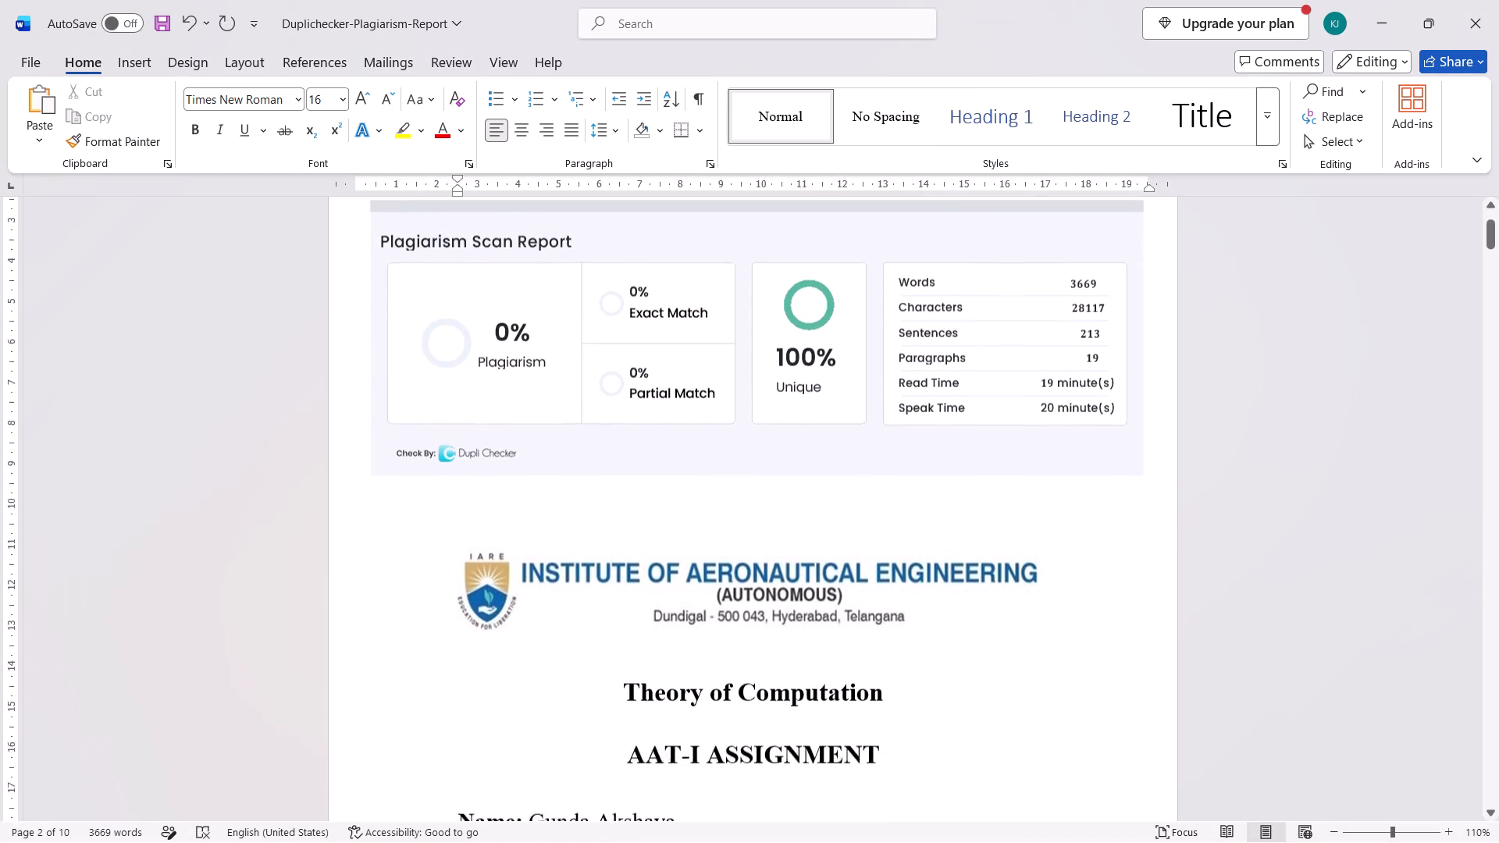
{"action": "scroll", "coordinate": [915, 492], "scroll_direction": "down", "scroll_amount": 2}
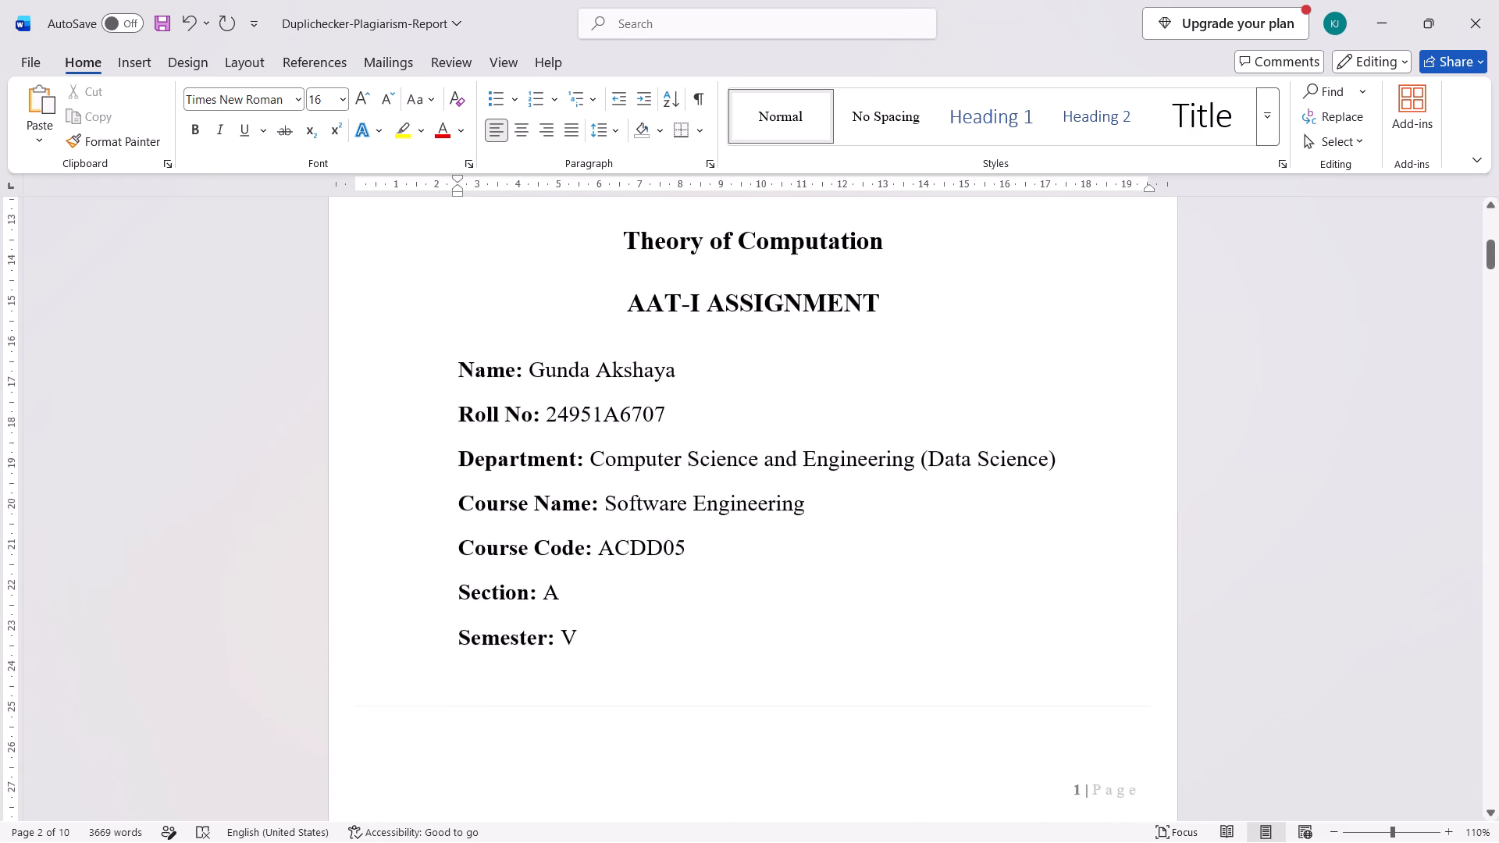
Switch to SE Assignment and cut the Q1 degeneracy question and answer, from its heading through the Perturbation Technique bullet.
{"action": "scroll", "coordinate": [915, 492], "scroll_direction": "down", "scroll_amount": 4}
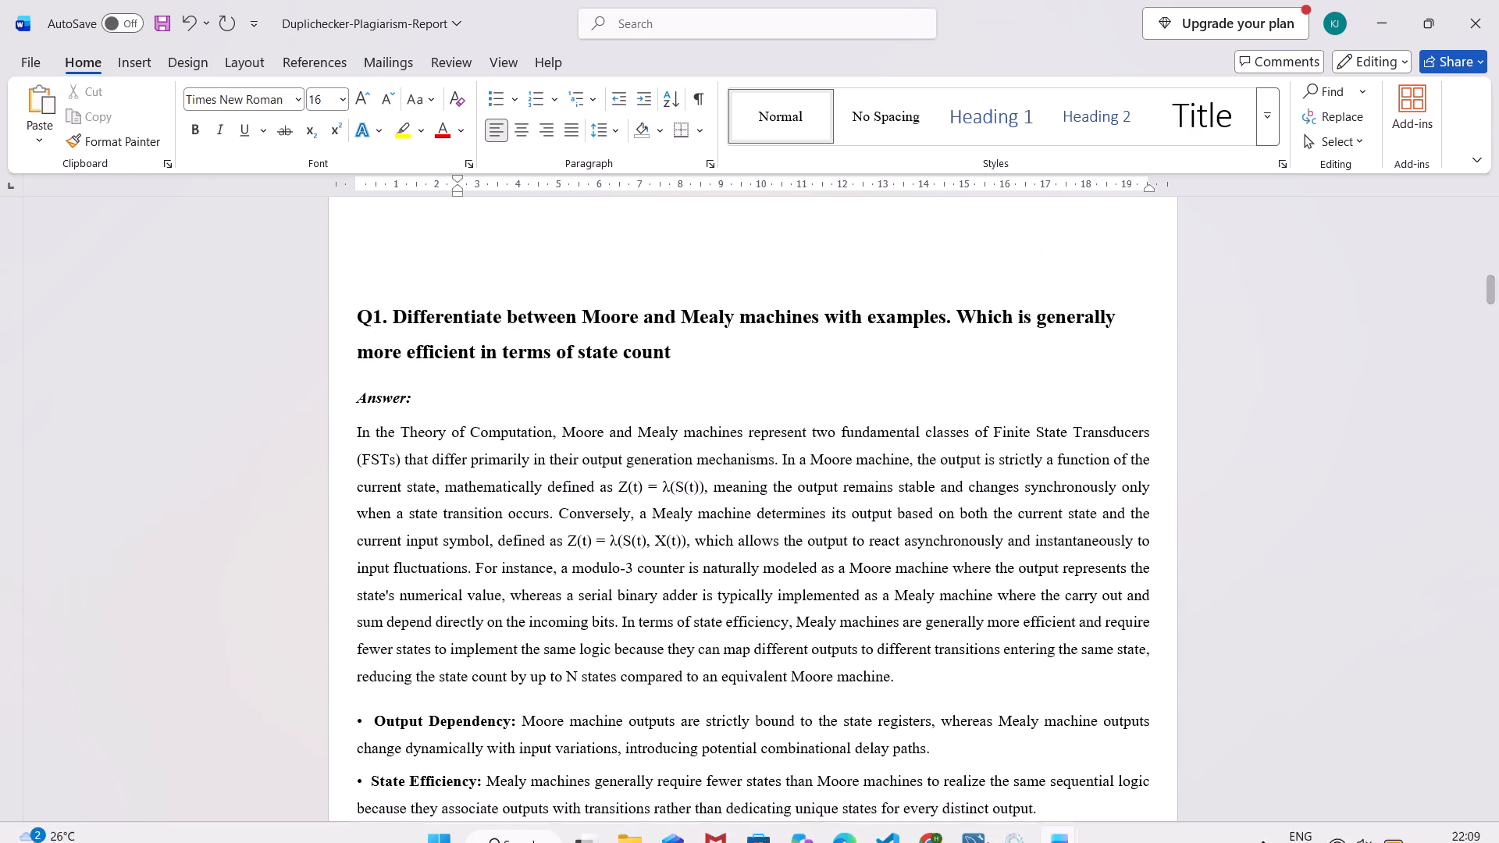
{"action": "left_click", "coordinate": [1187, 693]}
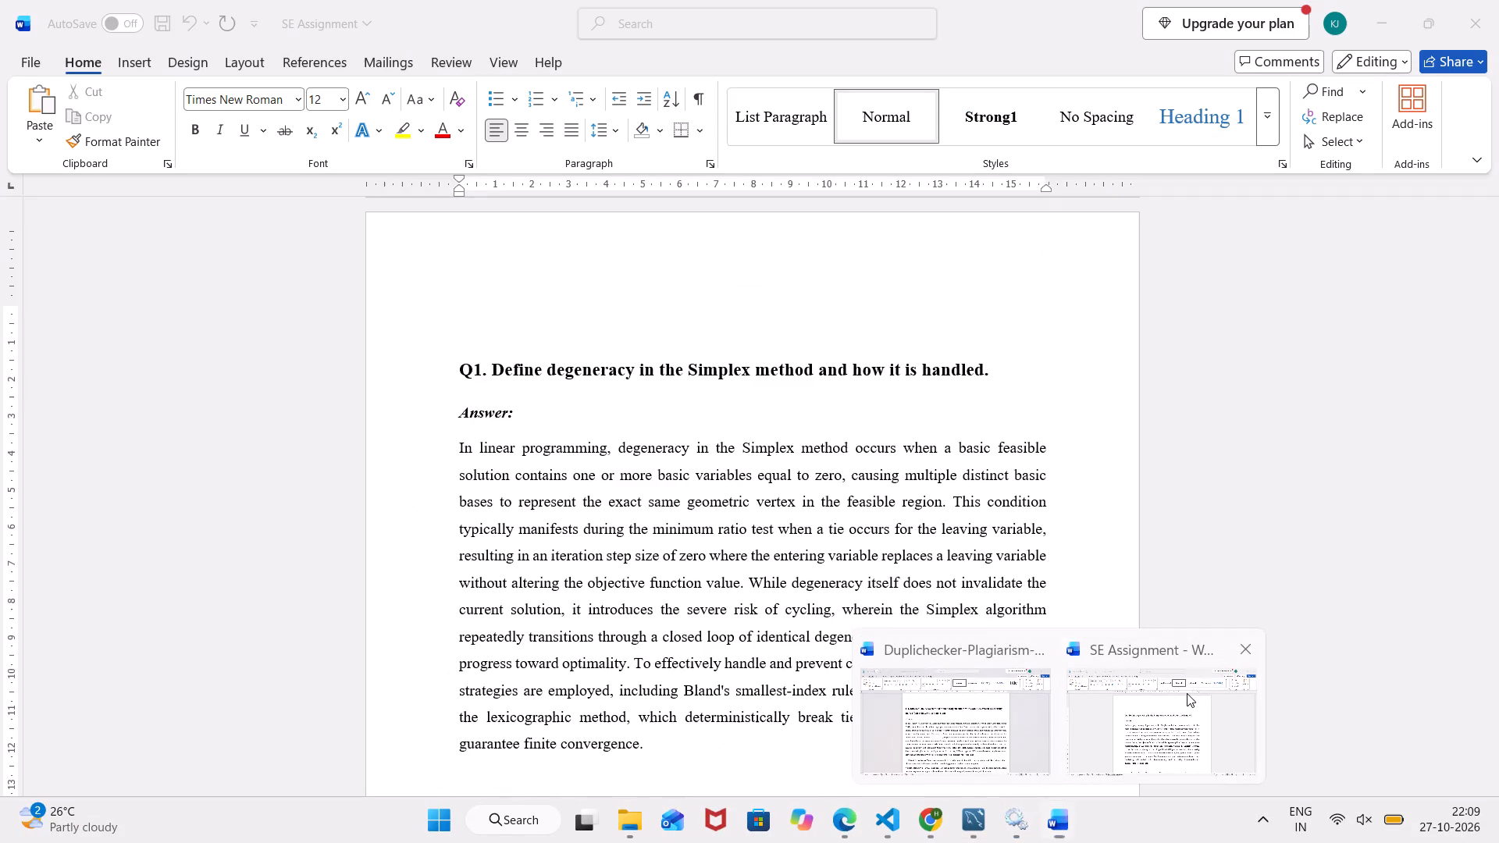
{"action": "scroll", "coordinate": [821, 498], "scroll_direction": "down", "scroll_amount": 1}
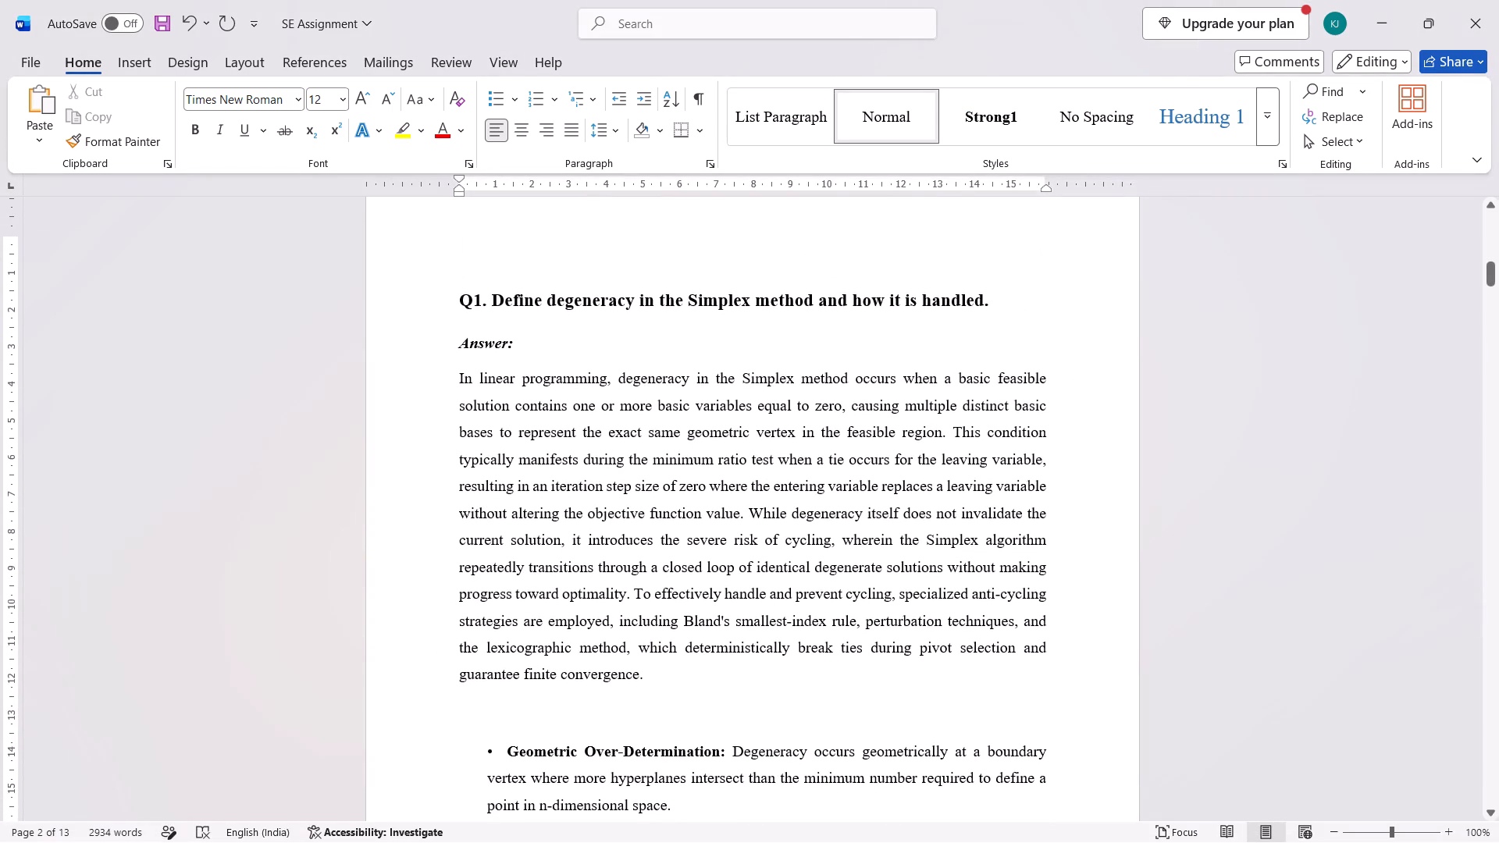
{"action": "left_click_drag", "start_coordinate": [455, 247], "coordinate": [727, 811]}
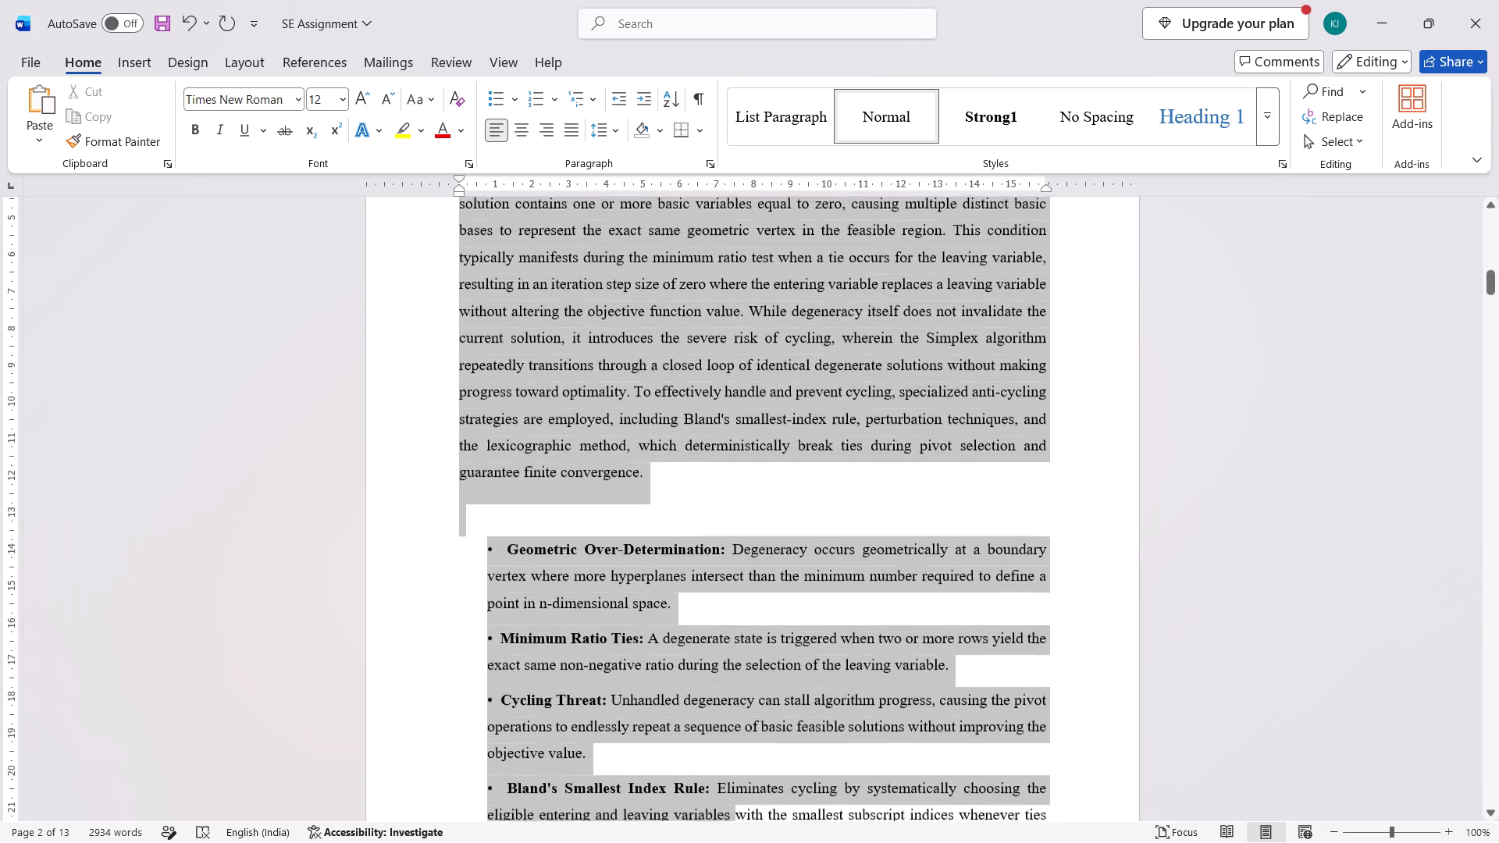
{"action": "left_click_drag", "start_coordinate": [727, 811], "coordinate": [682, 699]}
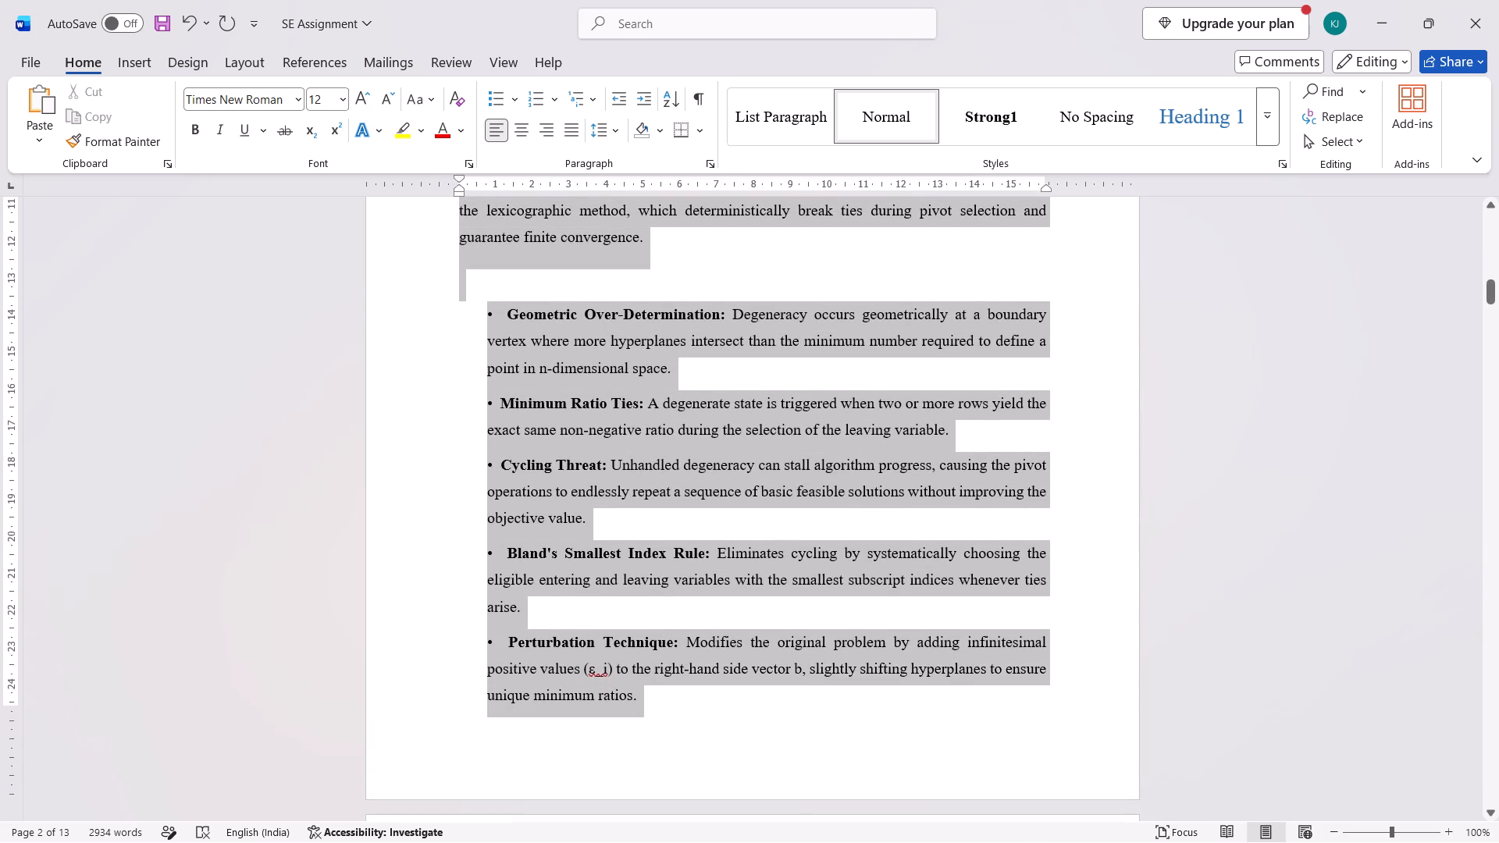
{"action": "key", "text": "ctrl+x"}
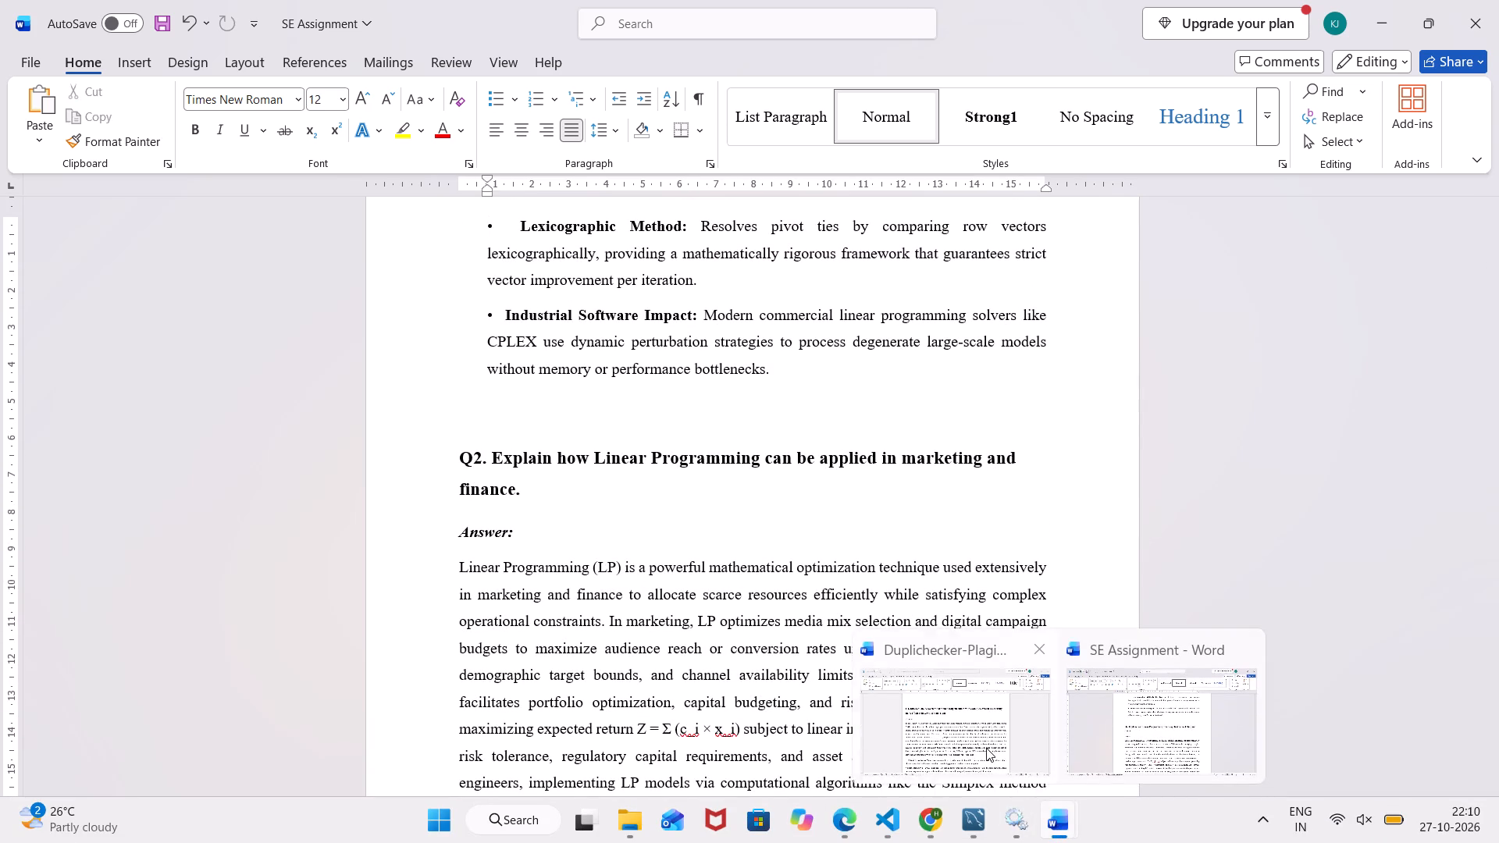
In Duplichecker-Plagiarism-Report, replace the whole Moore and Mealy Q1 question and answer with the cut degeneracy block.
{"action": "left_click", "coordinate": [986, 748]}
{"action": "scroll", "coordinate": [789, 519], "scroll_direction": "down", "scroll_amount": 1}
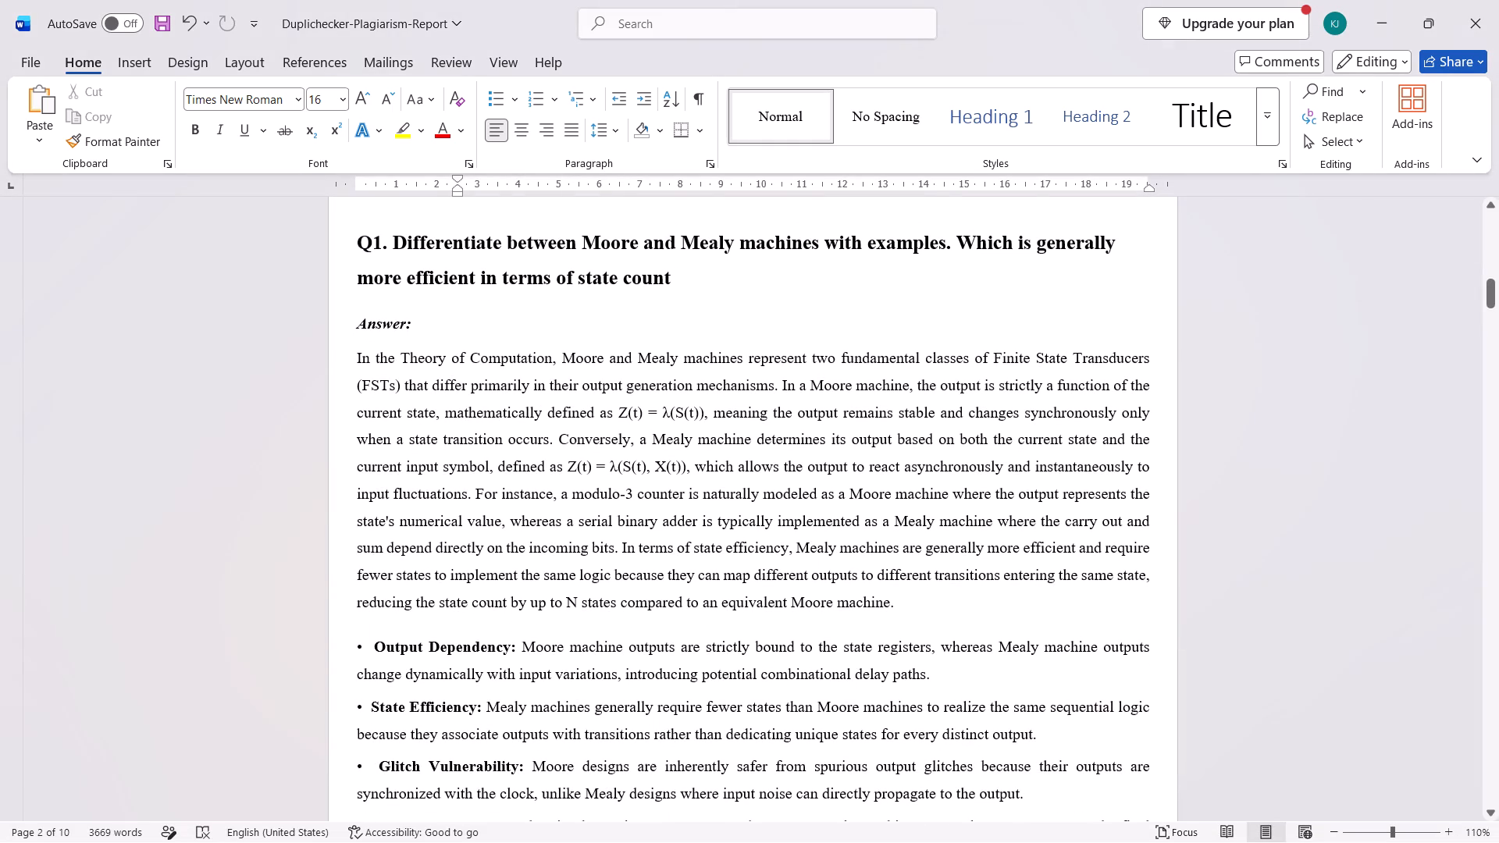
{"action": "left_click_drag", "start_coordinate": [355, 237], "coordinate": [682, 840]}
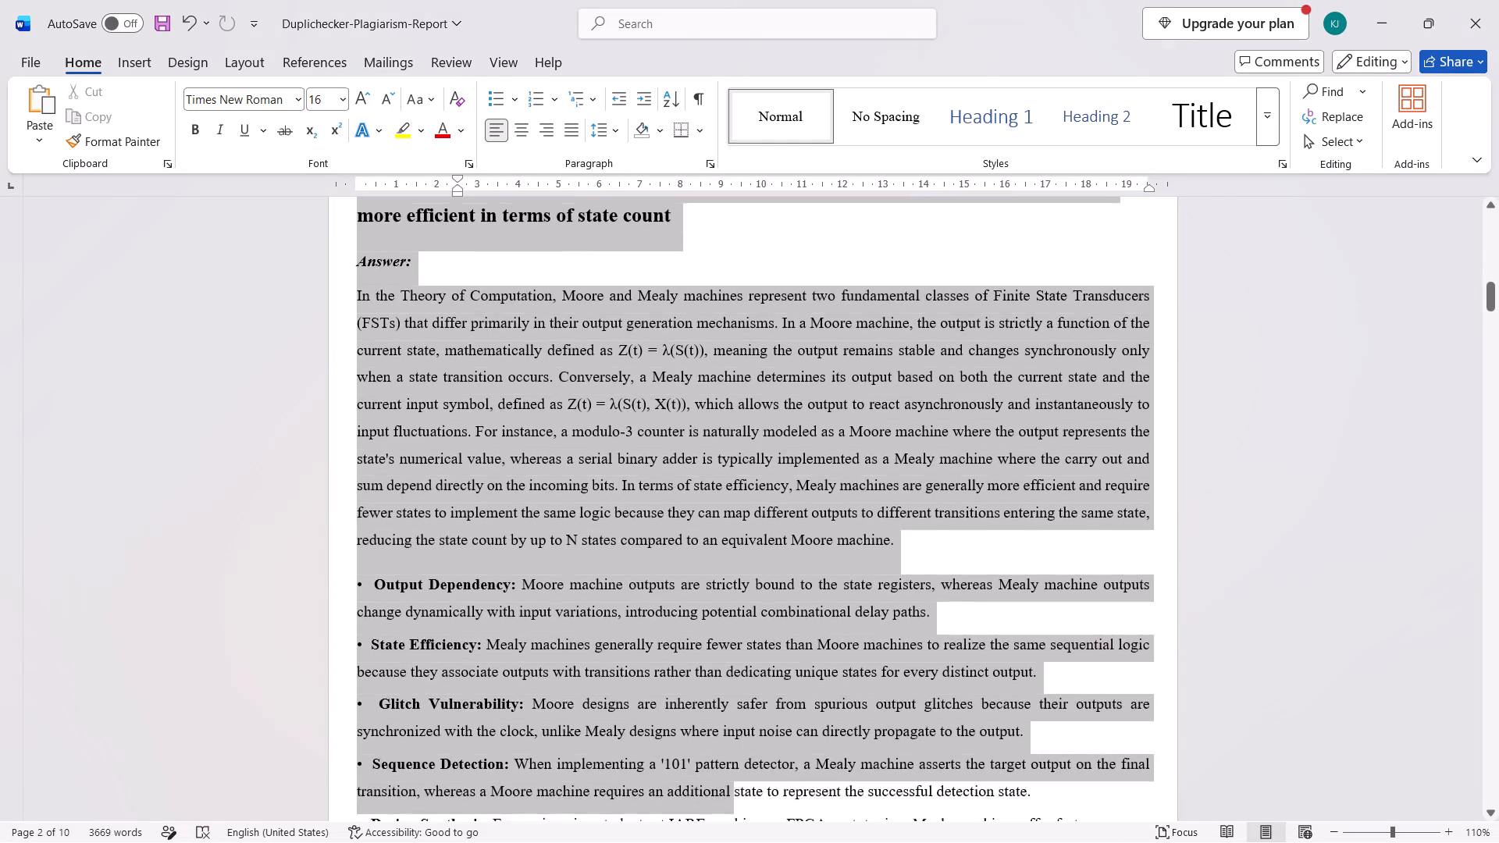
{"action": "left_click_drag", "start_coordinate": [682, 840], "coordinate": [1146, 695]}
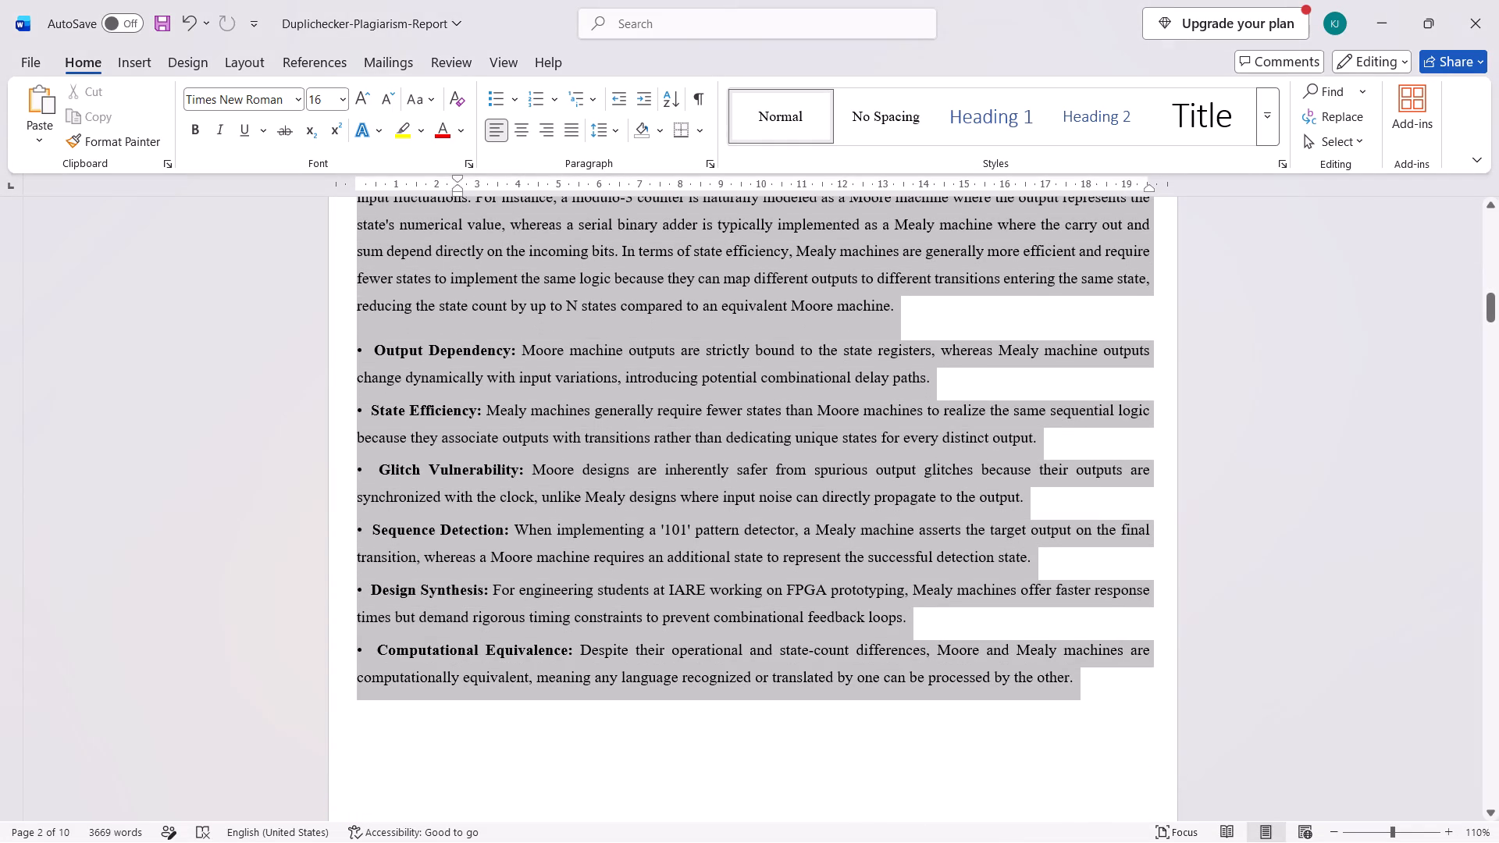
{"action": "left_click_drag", "start_coordinate": [1146, 695], "coordinate": [1097, 691]}
{"action": "key", "text": "ctrl+v"}
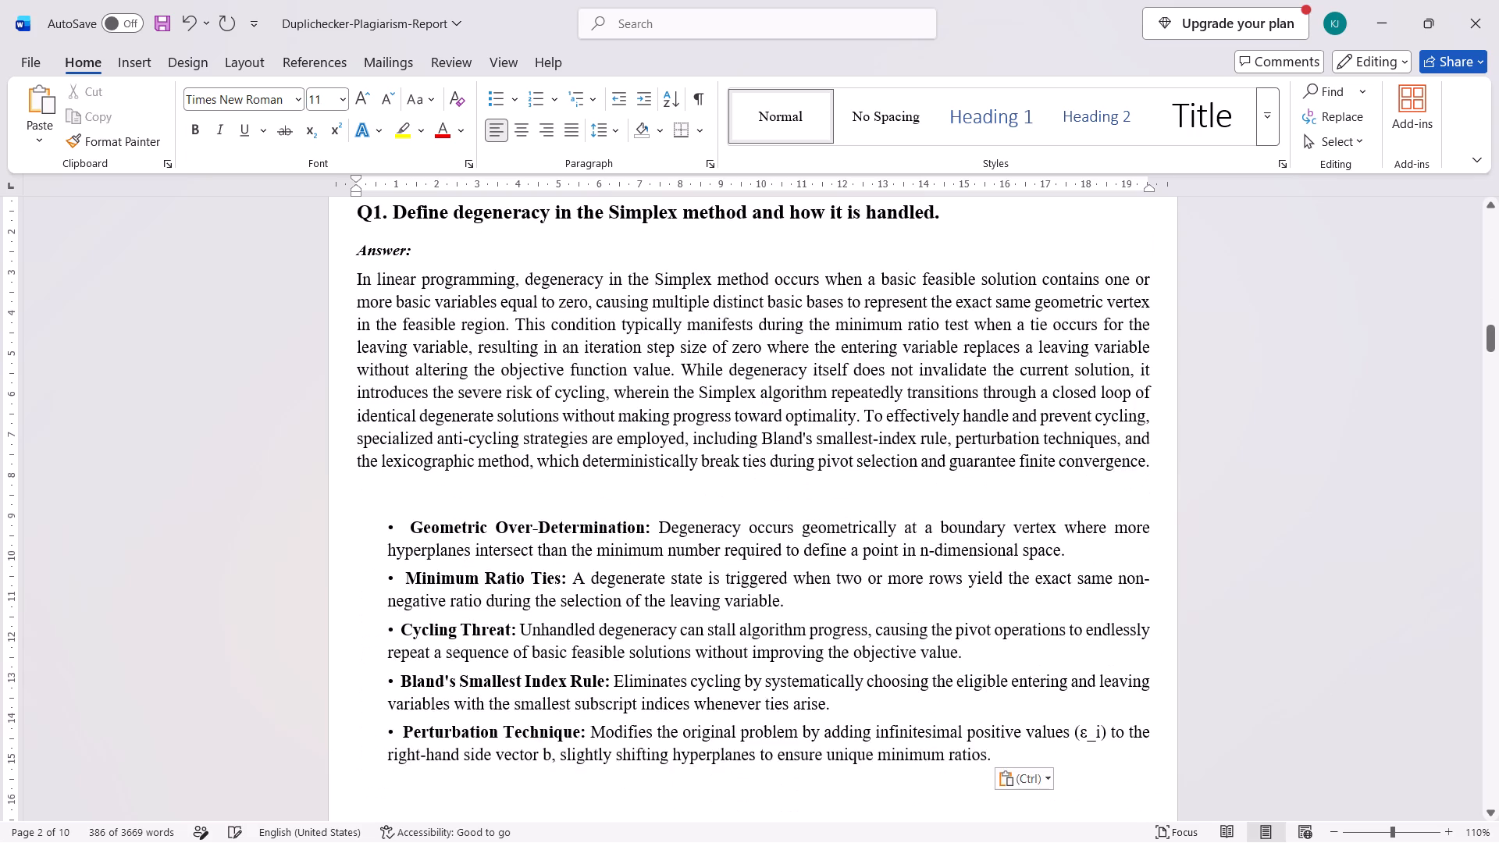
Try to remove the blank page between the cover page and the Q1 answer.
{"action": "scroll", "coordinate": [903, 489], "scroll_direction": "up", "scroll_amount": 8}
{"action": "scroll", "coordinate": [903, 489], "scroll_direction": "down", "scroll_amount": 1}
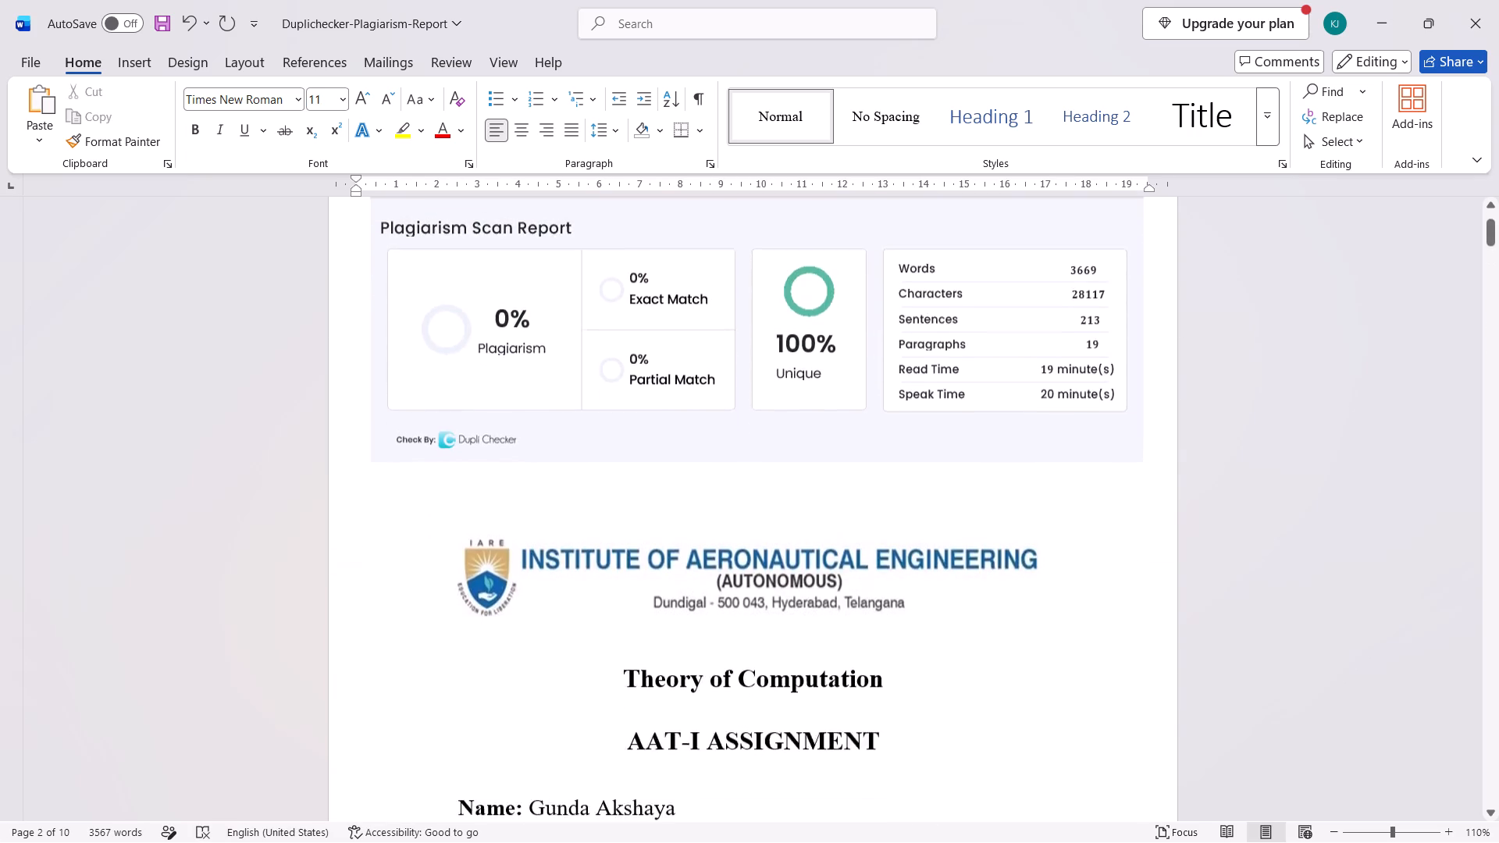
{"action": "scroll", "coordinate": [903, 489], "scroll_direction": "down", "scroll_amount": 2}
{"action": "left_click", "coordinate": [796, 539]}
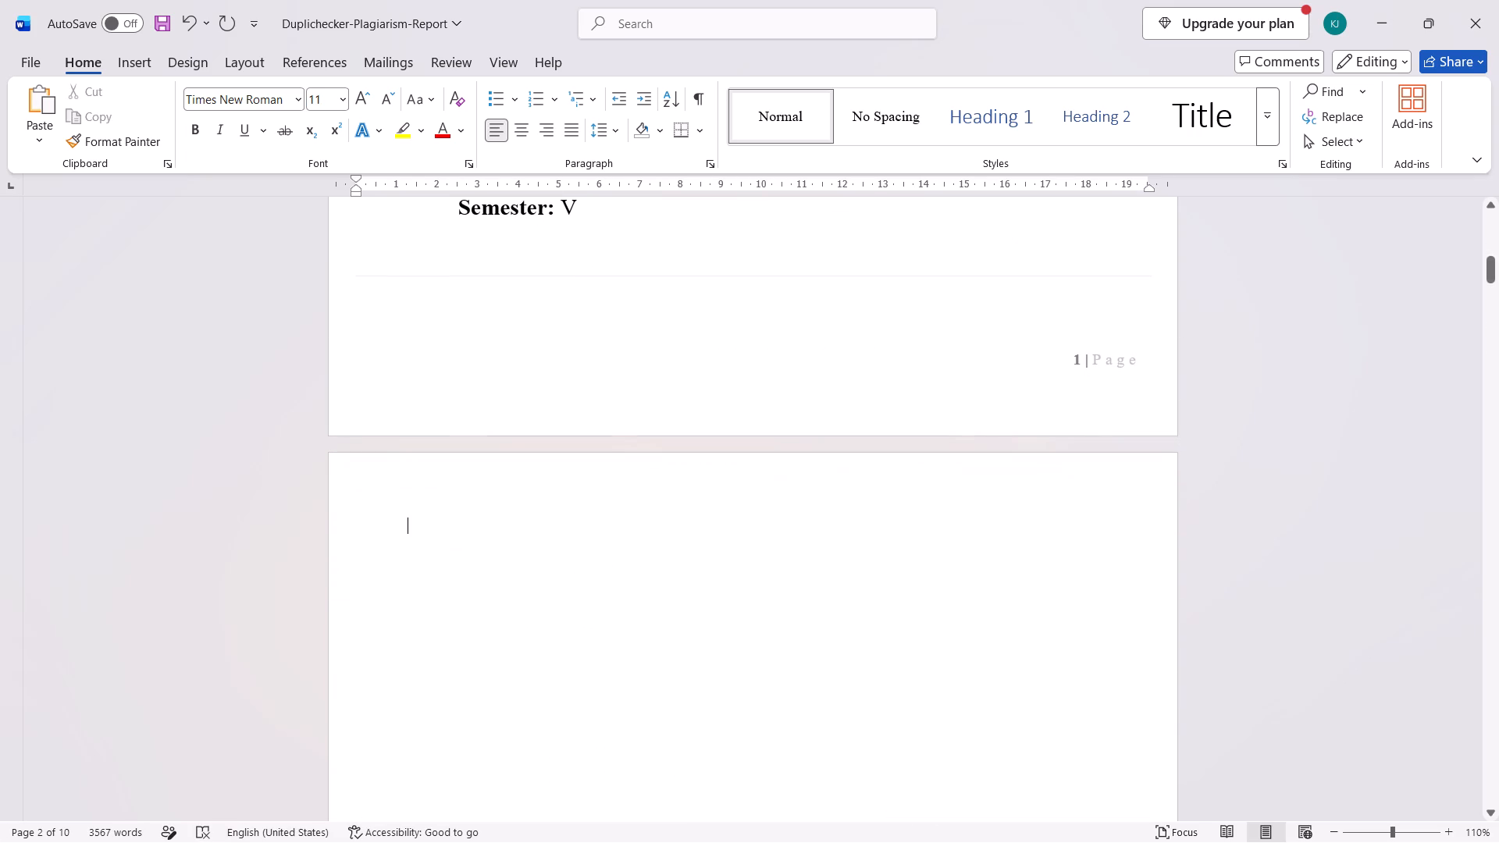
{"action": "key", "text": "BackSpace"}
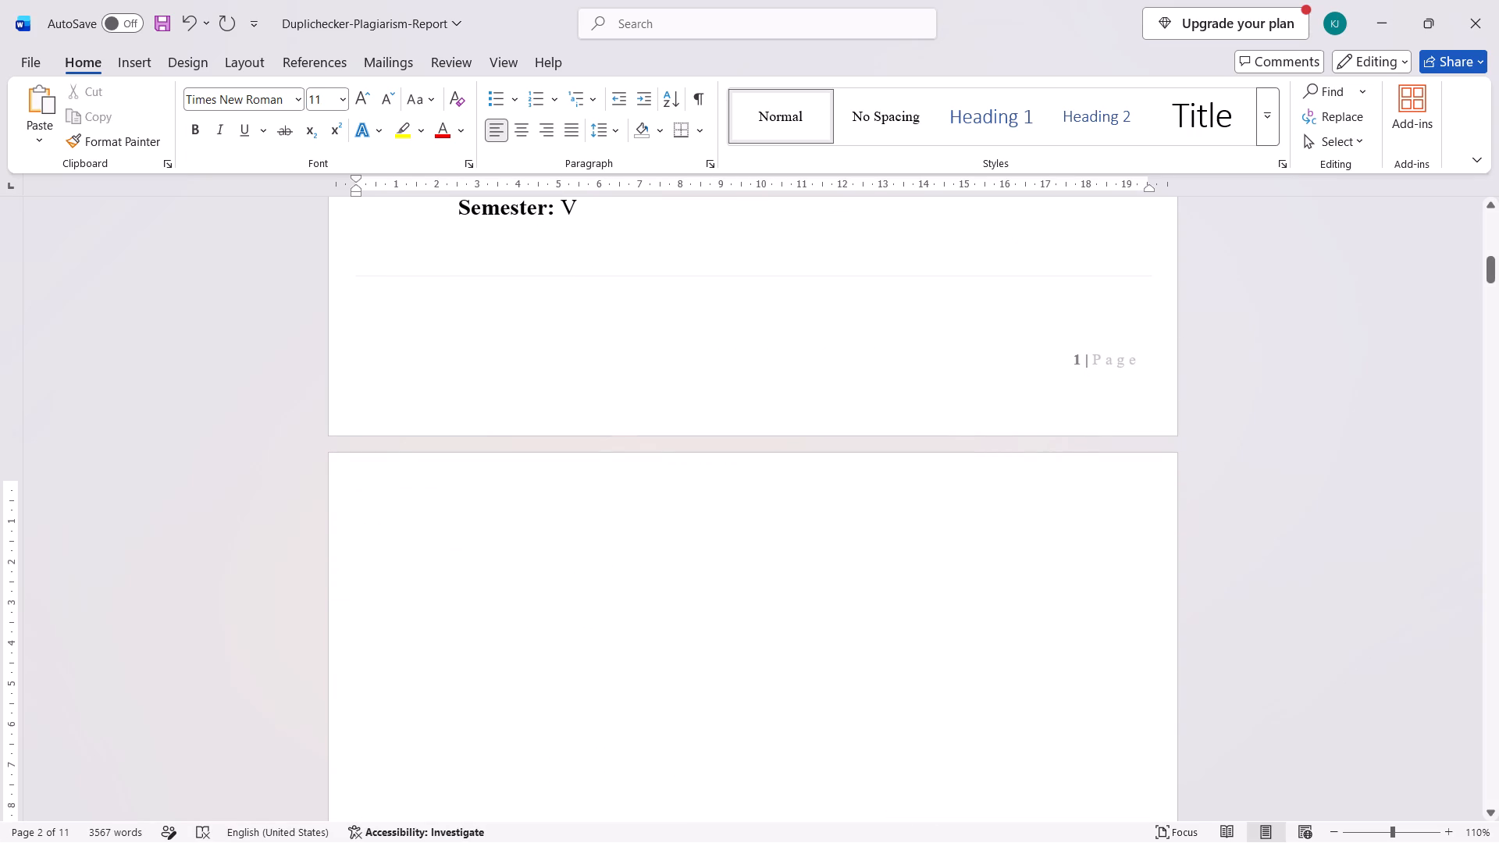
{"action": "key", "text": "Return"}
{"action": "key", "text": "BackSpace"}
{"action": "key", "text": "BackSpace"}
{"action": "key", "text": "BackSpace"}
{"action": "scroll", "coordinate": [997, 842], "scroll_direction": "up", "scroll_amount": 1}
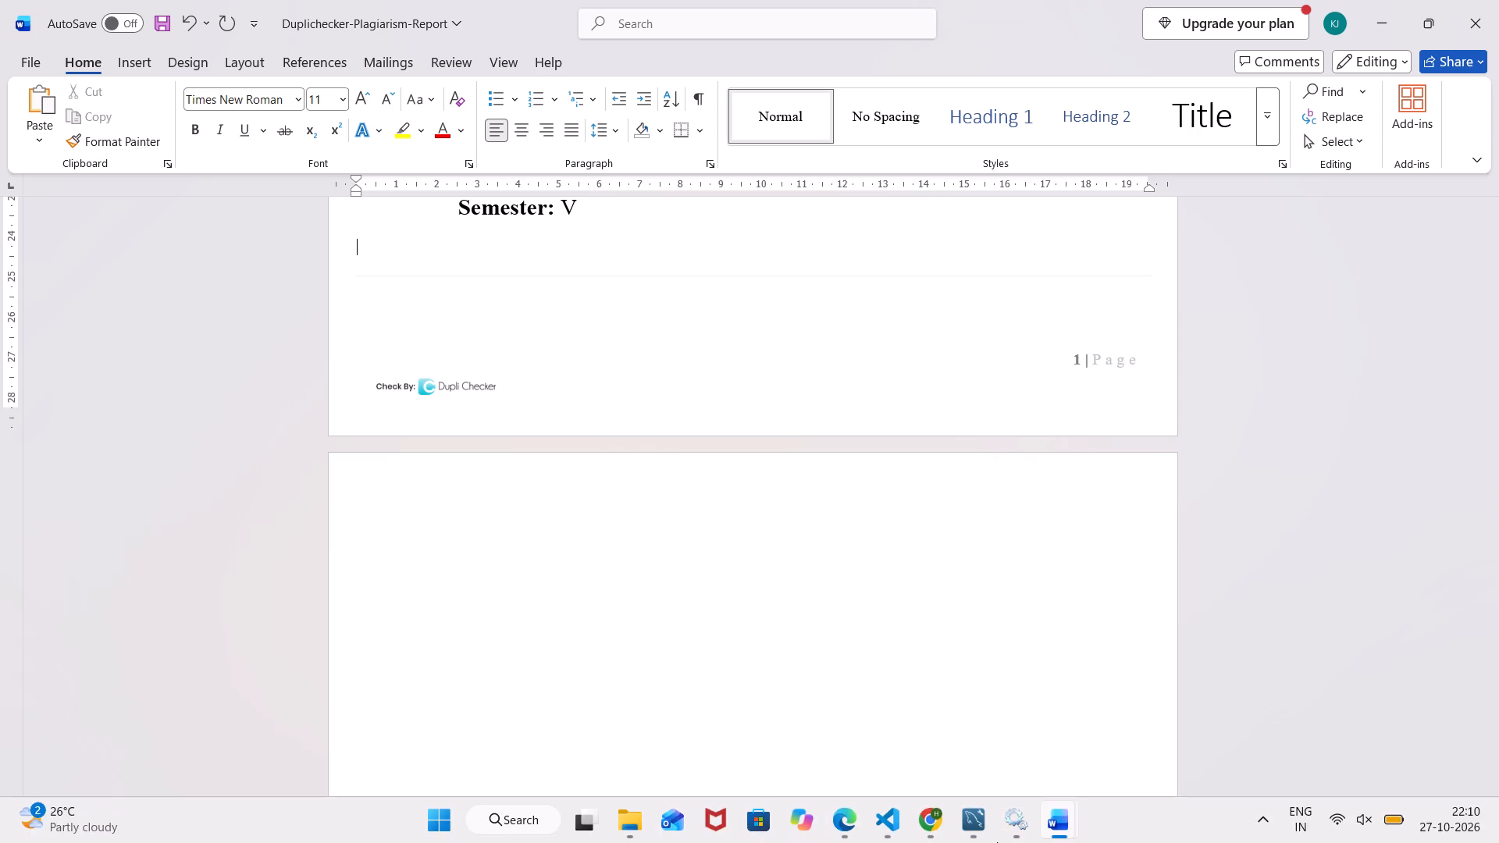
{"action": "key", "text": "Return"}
Paste the cut Q1 degeneracy block onto the blank page 2, directly after the cover page.
{"action": "scroll", "coordinate": [794, 596], "scroll_direction": "down", "scroll_amount": 1}
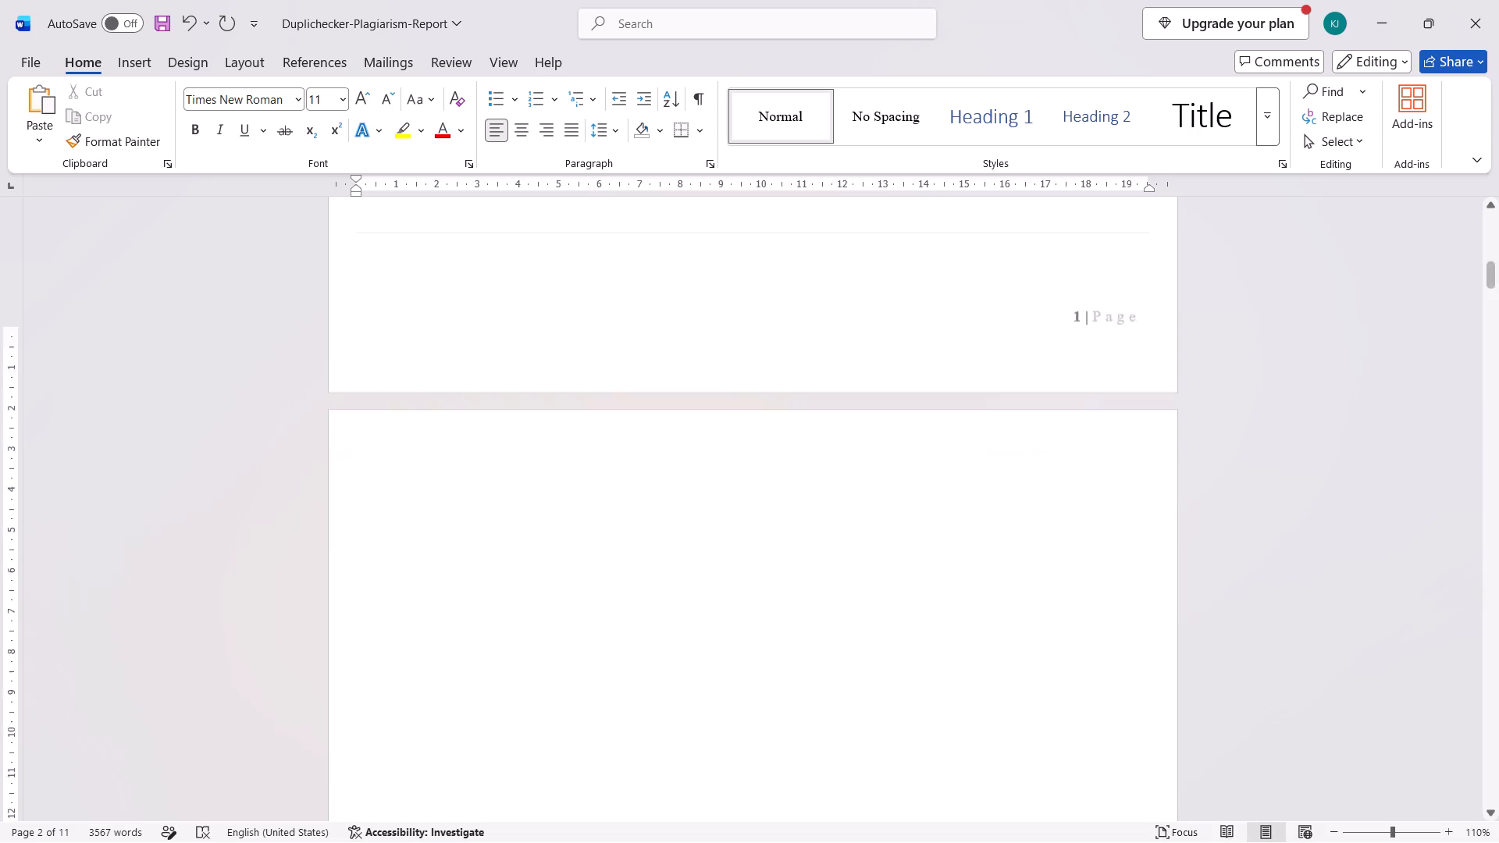
{"action": "scroll", "coordinate": [794, 596], "scroll_direction": "down", "scroll_amount": 4}
{"action": "scroll", "coordinate": [794, 596], "scroll_direction": "up", "scroll_amount": 1}
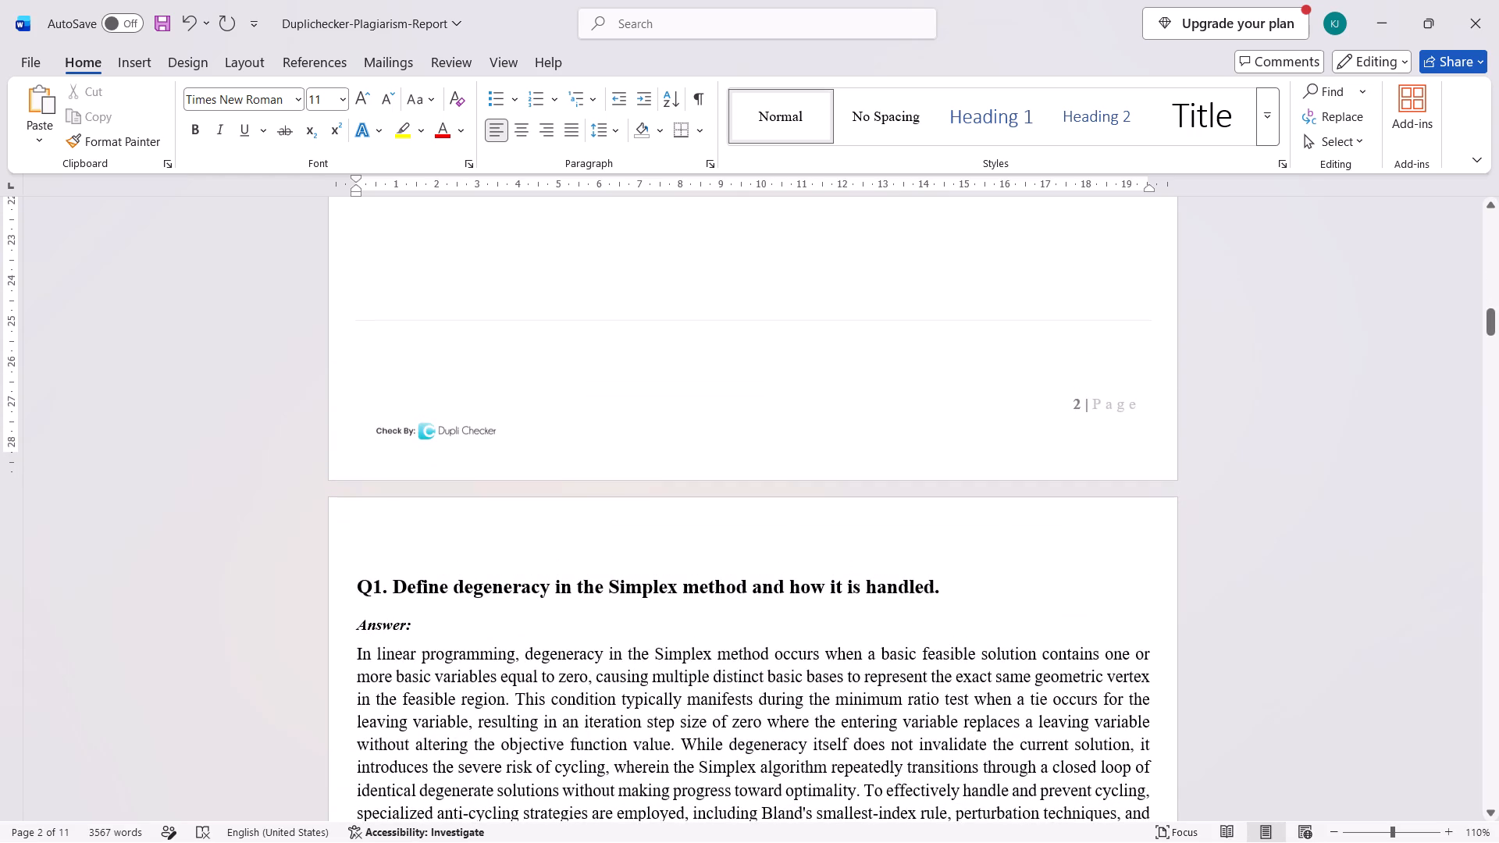
{"action": "scroll", "coordinate": [642, 596], "scroll_direction": "up", "scroll_amount": 3}
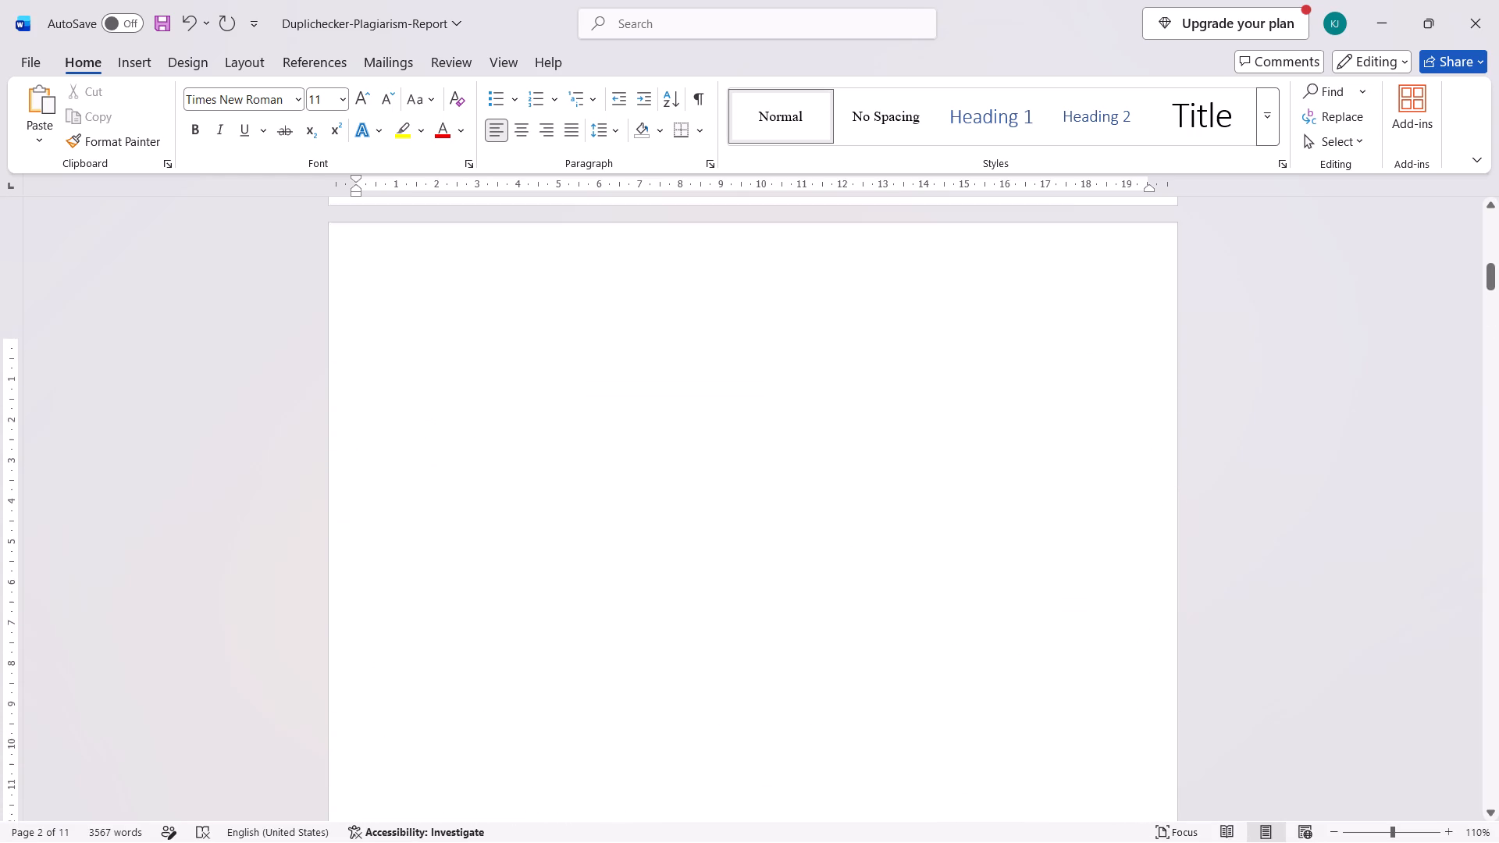
{"action": "scroll", "coordinate": [642, 596], "scroll_direction": "up", "scroll_amount": 1}
{"action": "key", "text": "ctrl+v"}
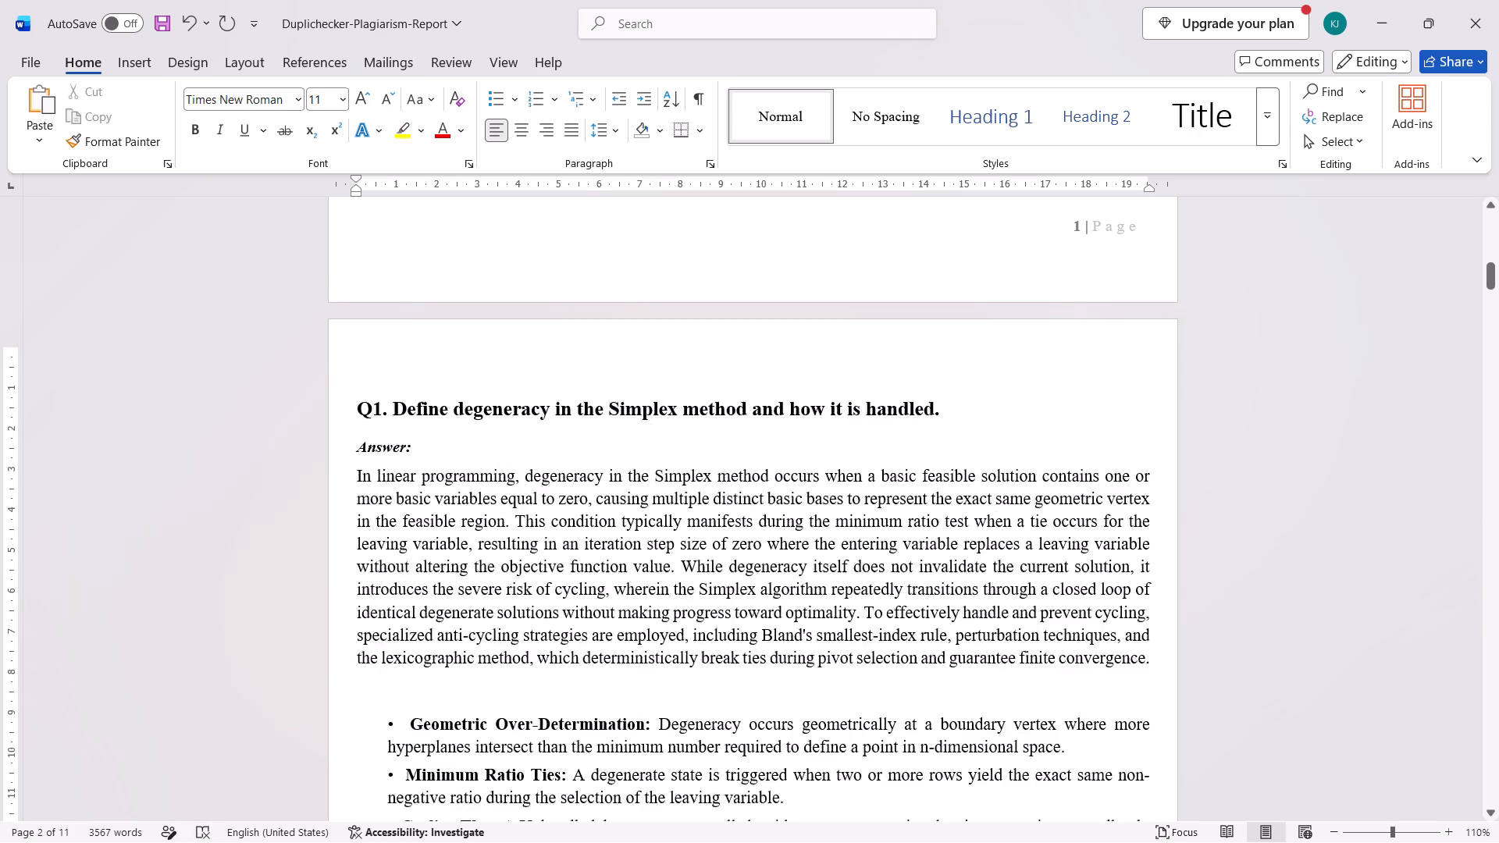
Review the pasted Q1 answer on page 2, the space below its last bullet and the Q1 content on page 3.
{"action": "scroll", "coordinate": [713, 443], "scroll_direction": "up", "scroll_amount": 3}
{"action": "scroll", "coordinate": [713, 443], "scroll_direction": "down", "scroll_amount": 1}
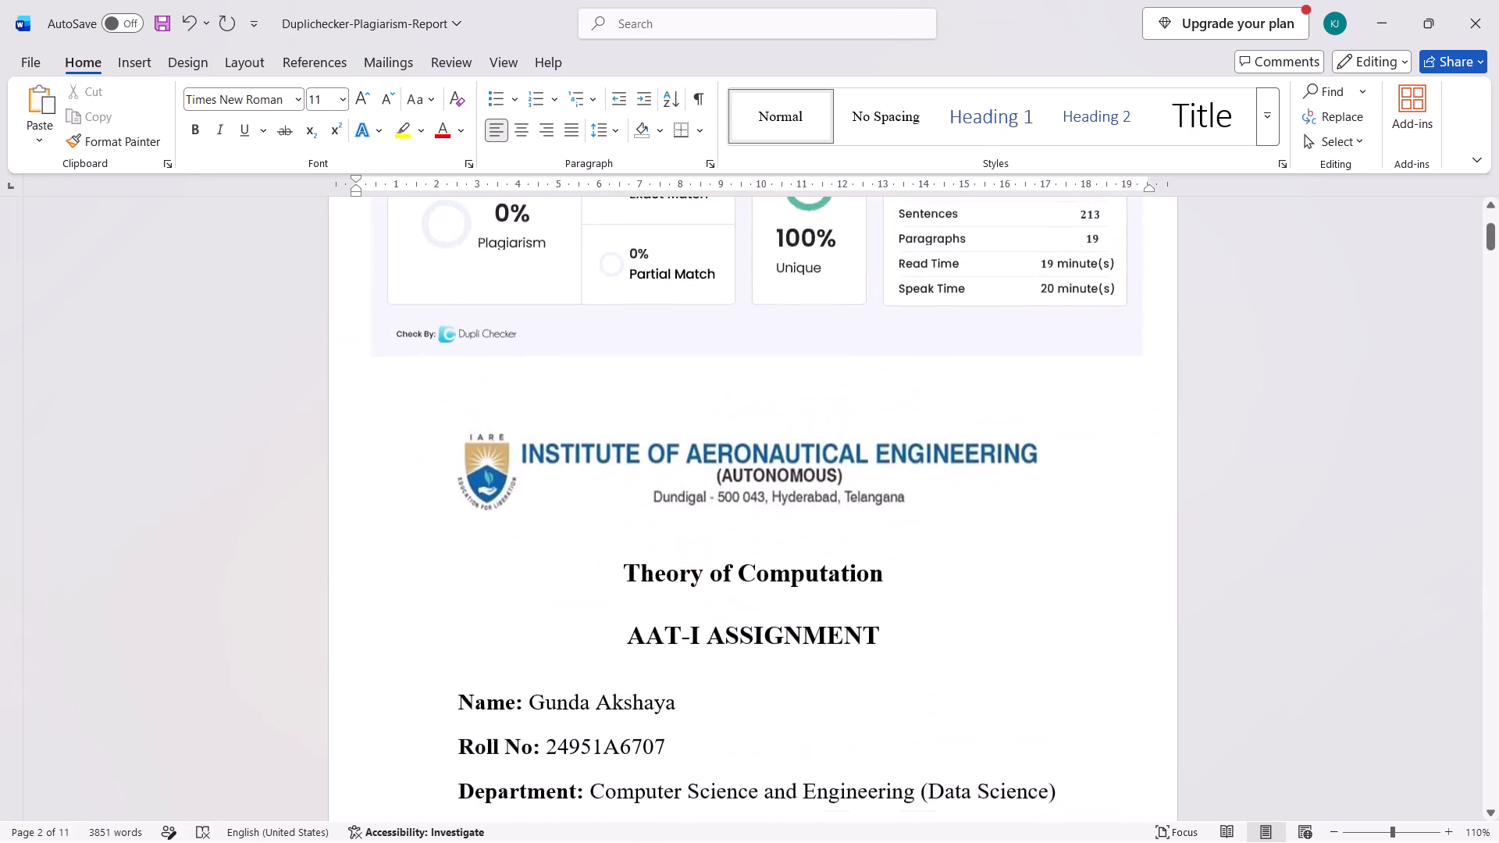
{"action": "scroll", "coordinate": [713, 443], "scroll_direction": "down", "scroll_amount": 4}
{"action": "scroll", "coordinate": [713, 443], "scroll_direction": "up", "scroll_amount": 1}
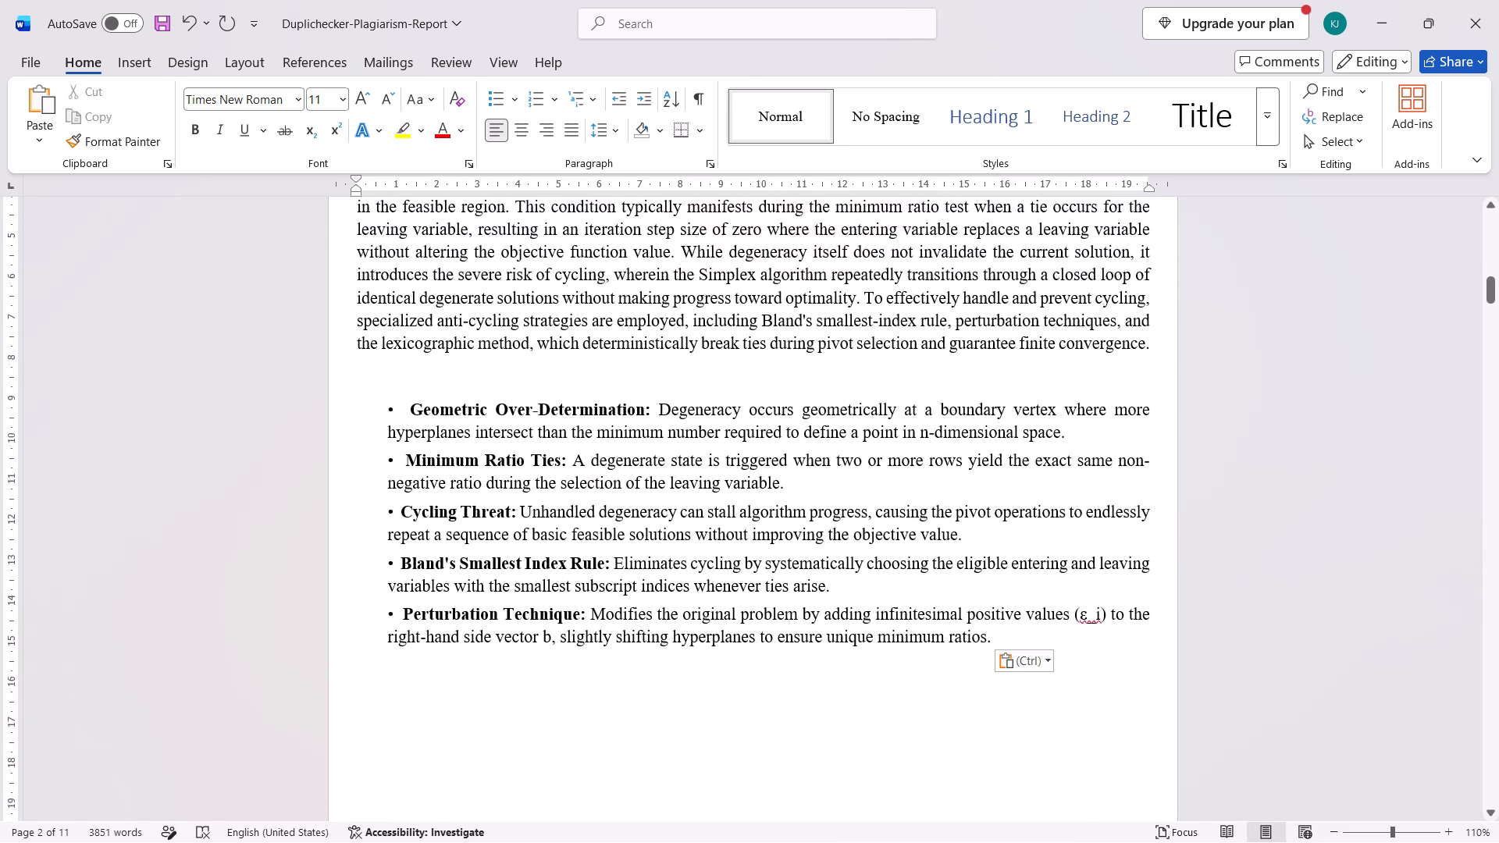
{"action": "scroll", "coordinate": [713, 443], "scroll_direction": "up", "scroll_amount": 1}
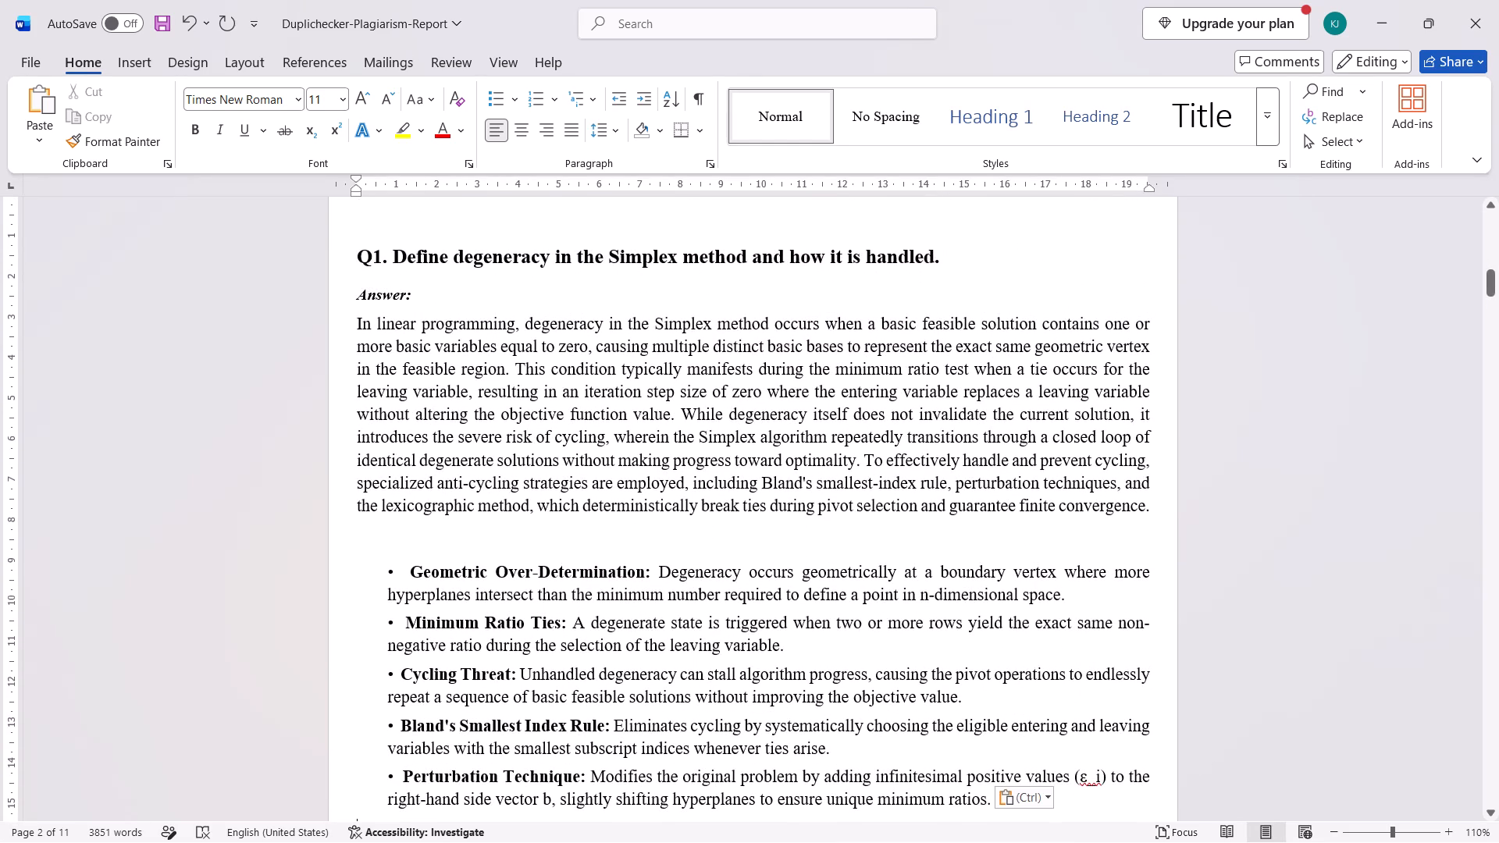
{"action": "scroll", "coordinate": [713, 443], "scroll_direction": "down", "scroll_amount": 4}
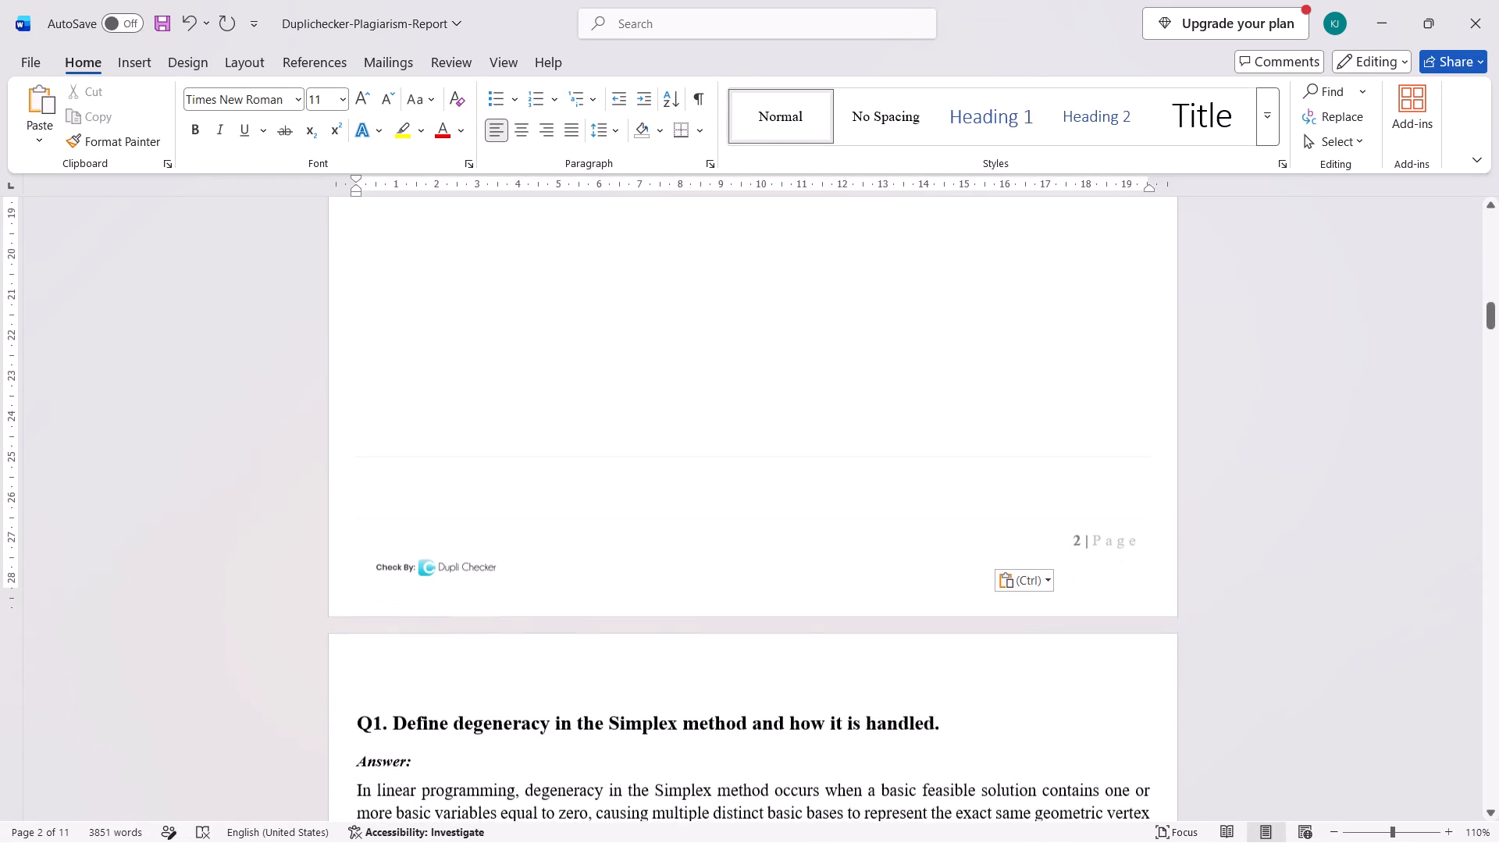
{"action": "scroll", "coordinate": [713, 443], "scroll_direction": "down", "scroll_amount": 2}
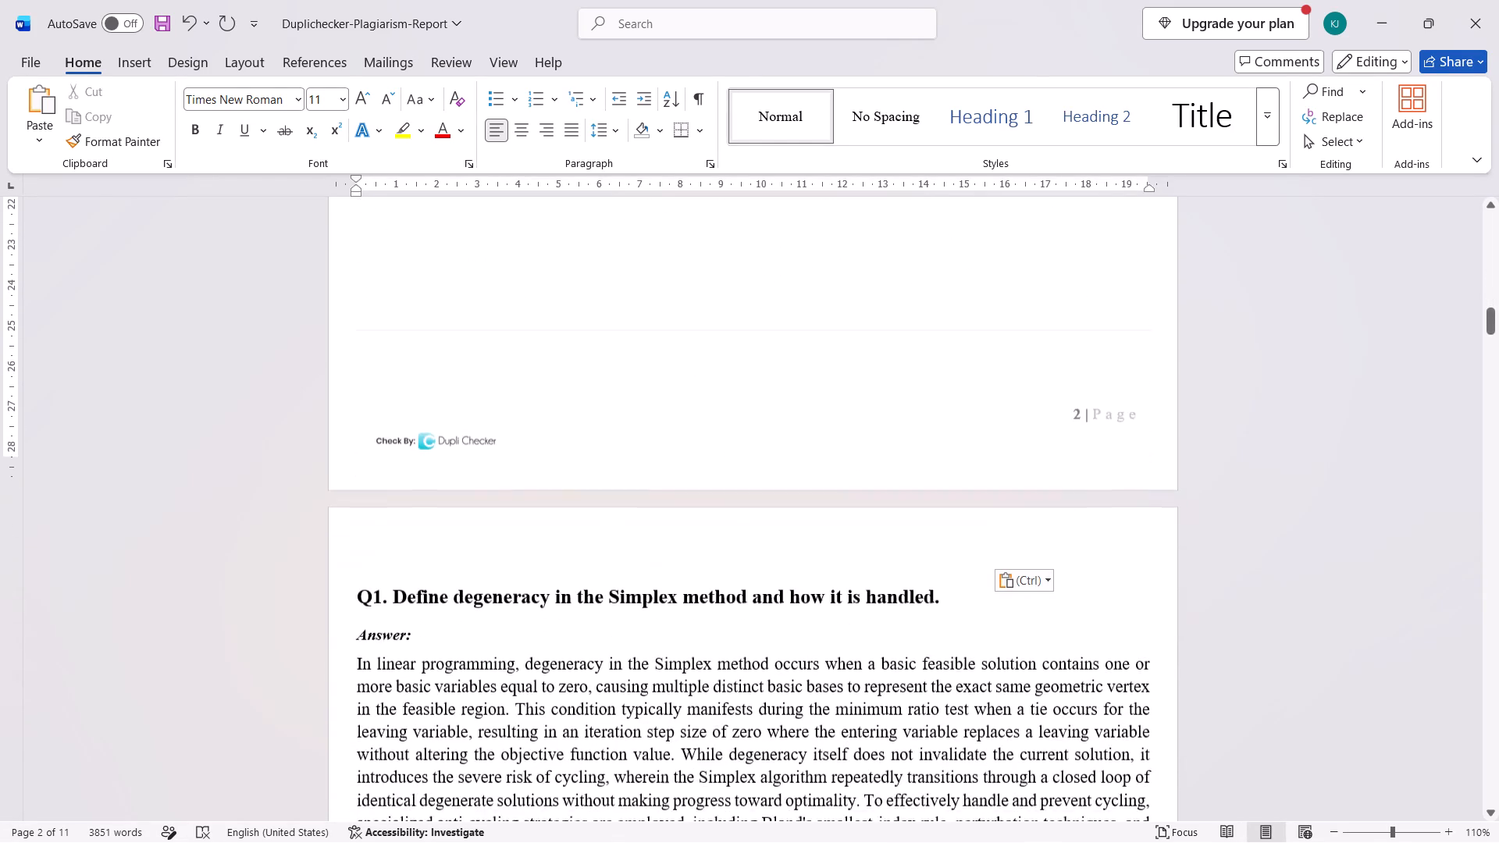
{"action": "scroll", "coordinate": [713, 443], "scroll_direction": "up", "scroll_amount": 3}
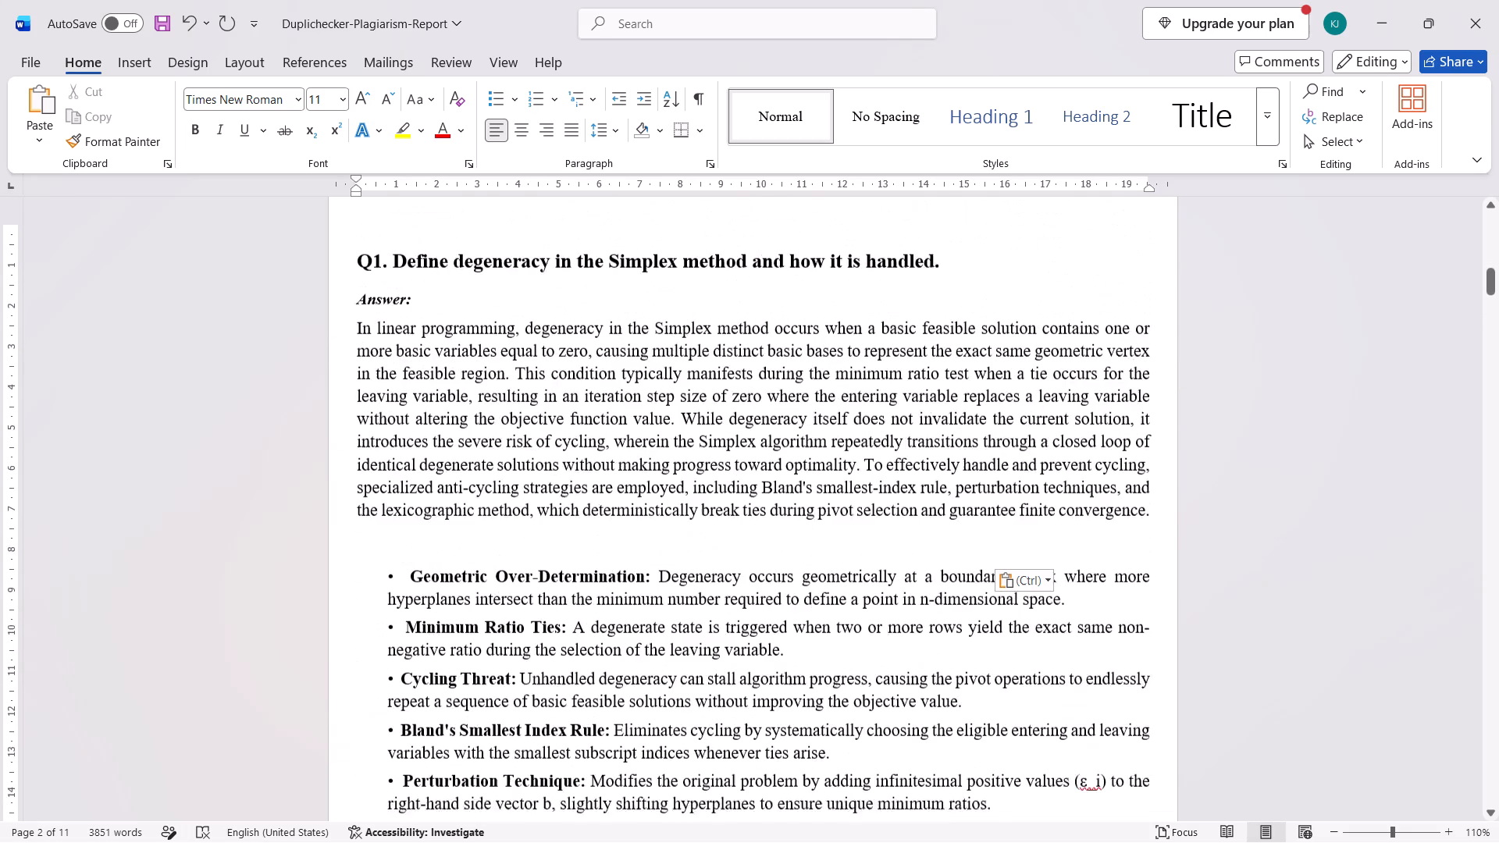
{"action": "scroll", "coordinate": [713, 443], "scroll_direction": "down", "scroll_amount": 2}
{"action": "scroll", "coordinate": [713, 443], "scroll_direction": "up", "scroll_amount": 1}
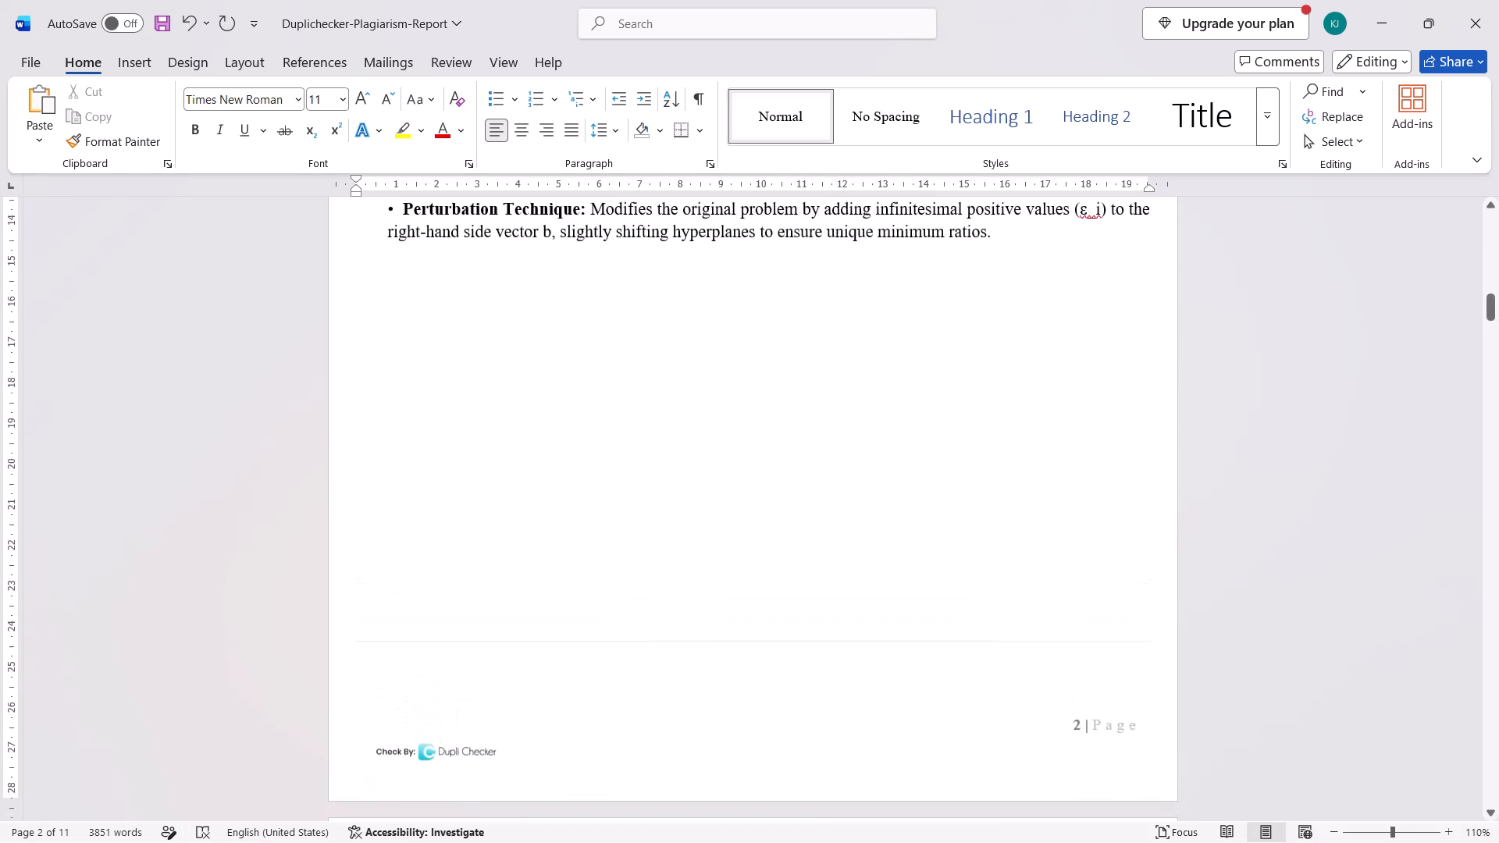
{"action": "scroll", "coordinate": [713, 443], "scroll_direction": "up", "scroll_amount": 2}
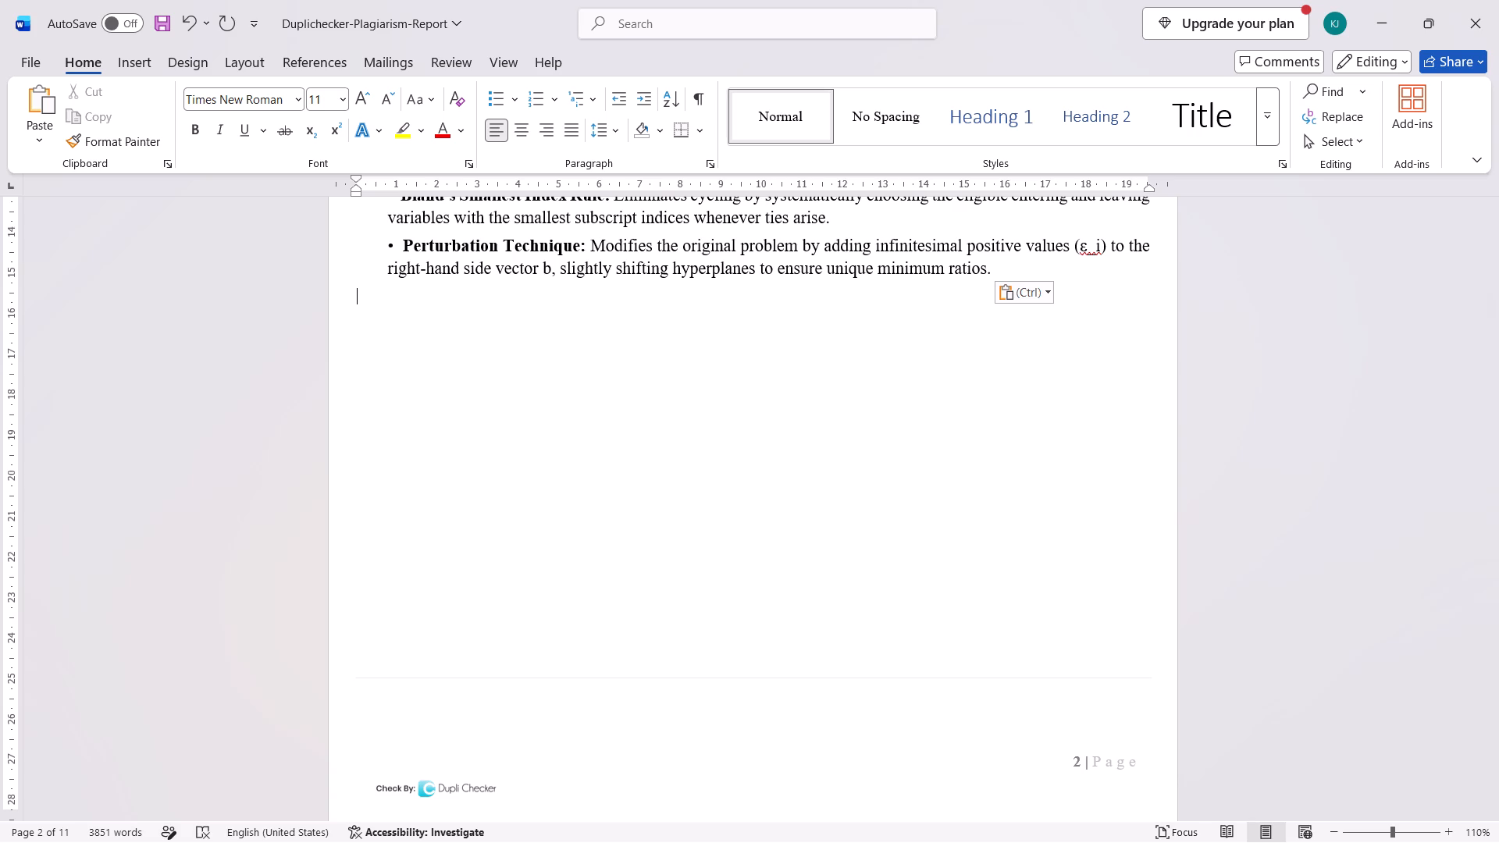
{"action": "scroll", "coordinate": [713, 443], "scroll_direction": "down", "scroll_amount": 5}
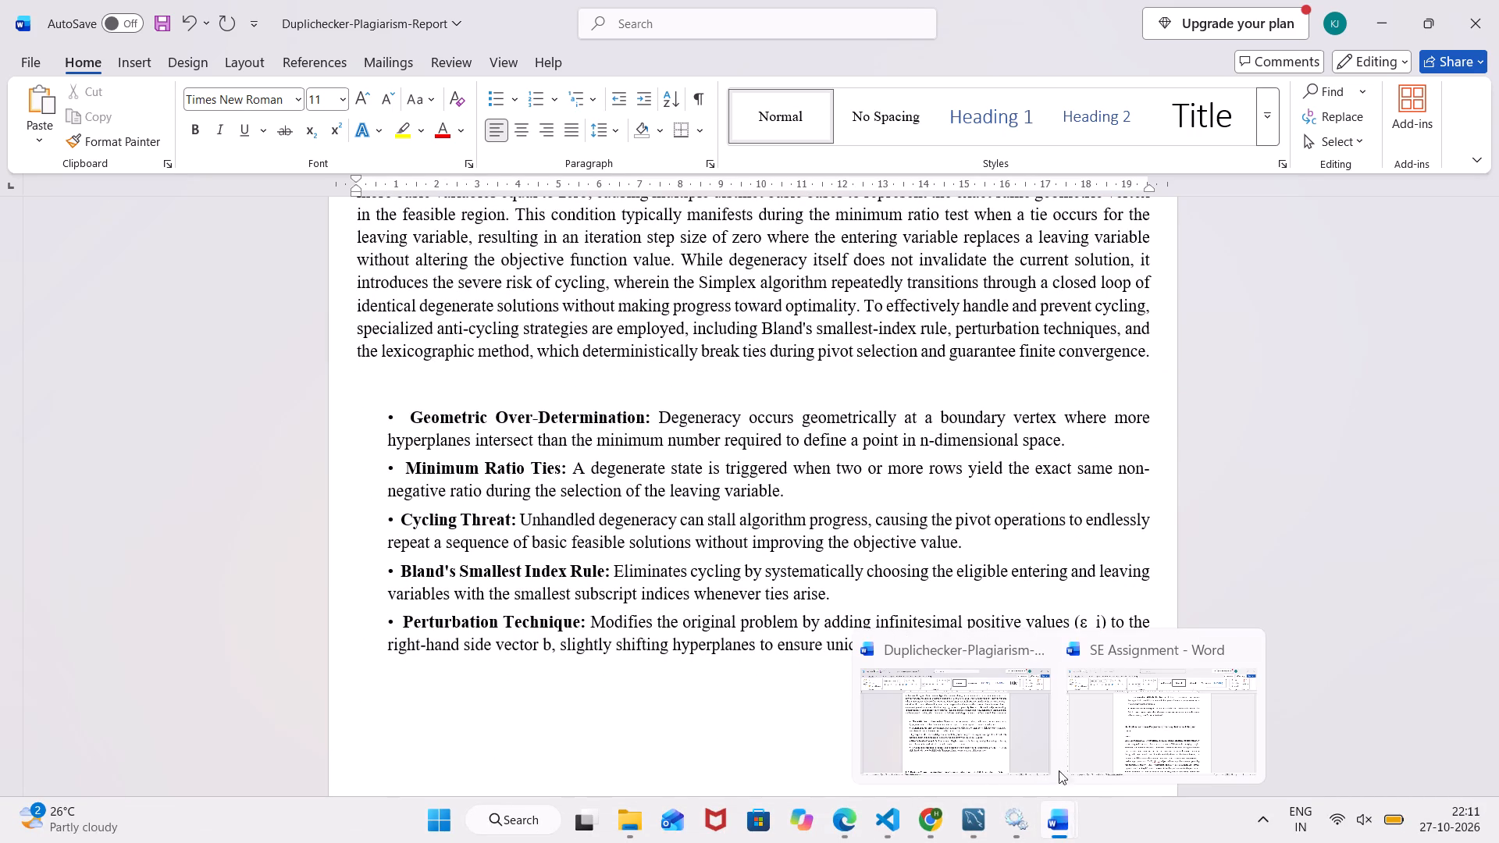
Switch to SE Assignment and cut page 2's content from the Lexicographic Method bullet through Q2's Portfolio Risk Management bullet.
{"action": "left_click", "coordinate": [1130, 731]}
{"action": "scroll", "coordinate": [792, 513], "scroll_direction": "up", "scroll_amount": 2}
{"action": "scroll", "coordinate": [792, 513], "scroll_direction": "down", "scroll_amount": 1}
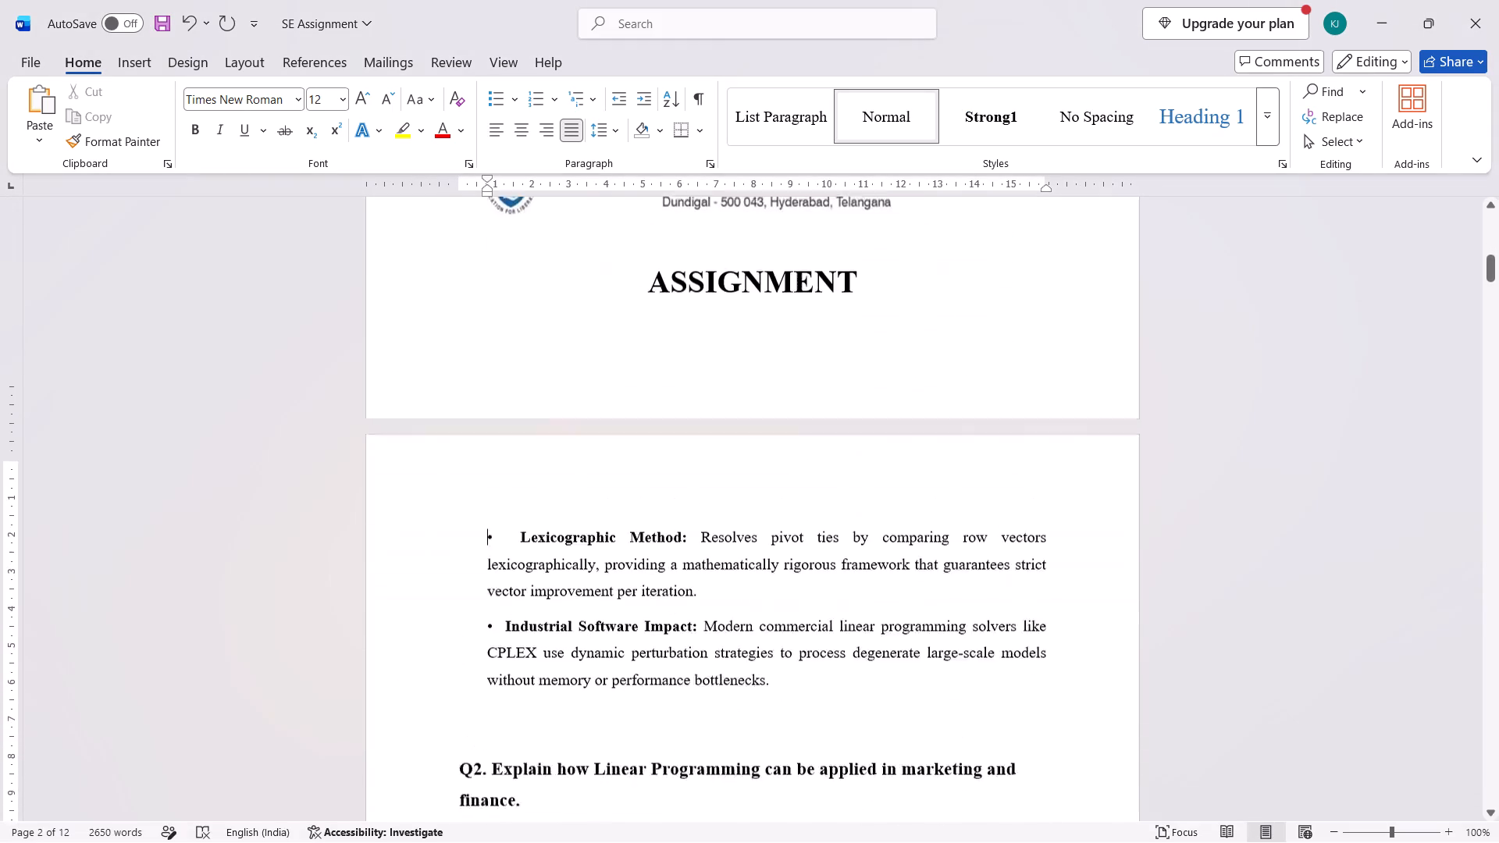
{"action": "scroll", "coordinate": [792, 513], "scroll_direction": "down", "scroll_amount": 1}
{"action": "left_click_drag", "start_coordinate": [486, 275], "coordinate": [495, 287]}
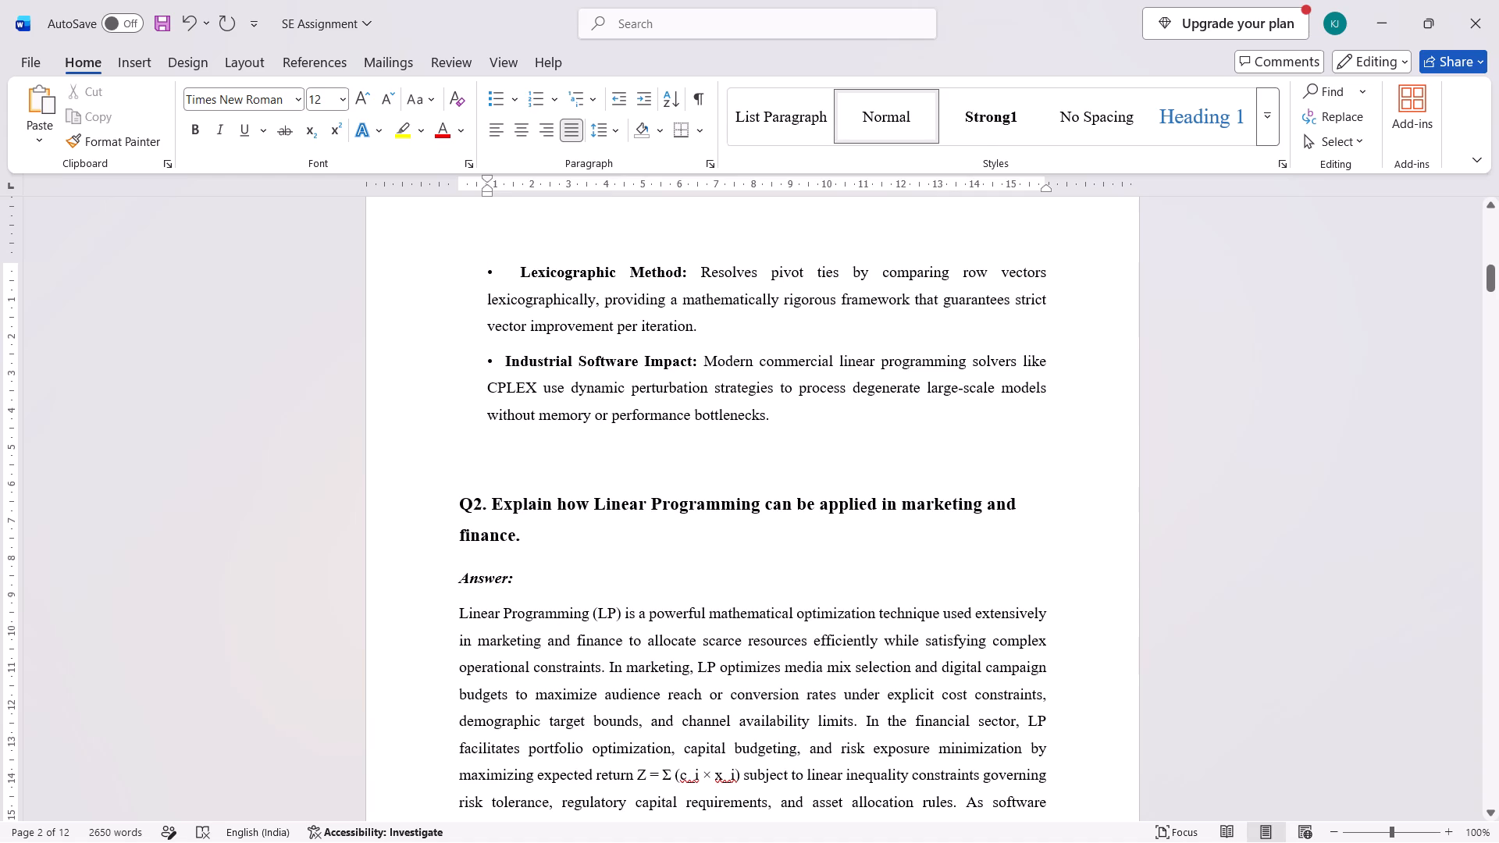
{"action": "left_click_drag", "start_coordinate": [495, 287], "coordinate": [672, 842]}
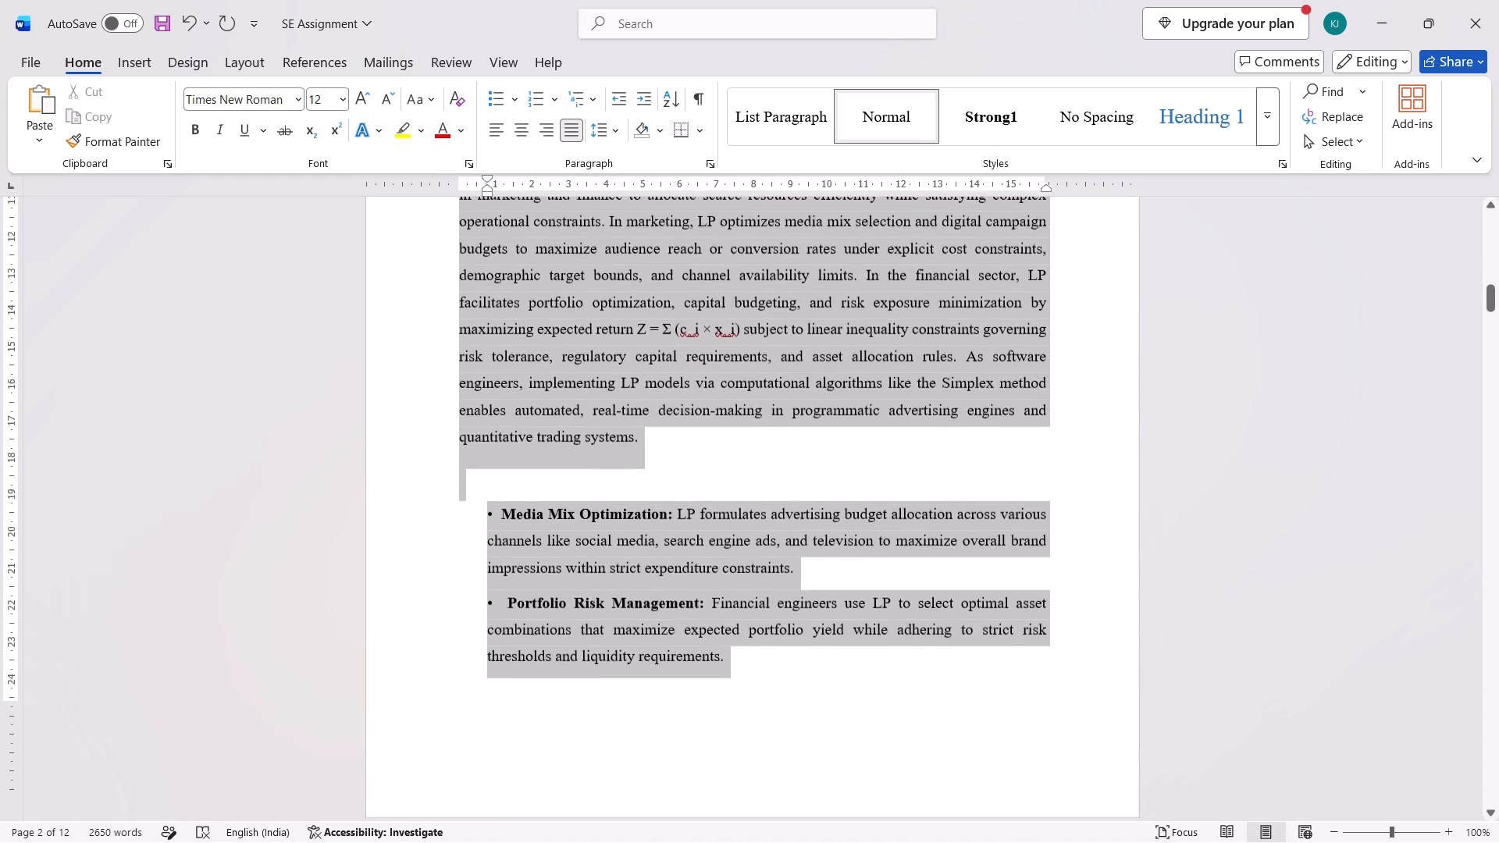
{"action": "left_click_drag", "start_coordinate": [672, 842], "coordinate": [739, 614]}
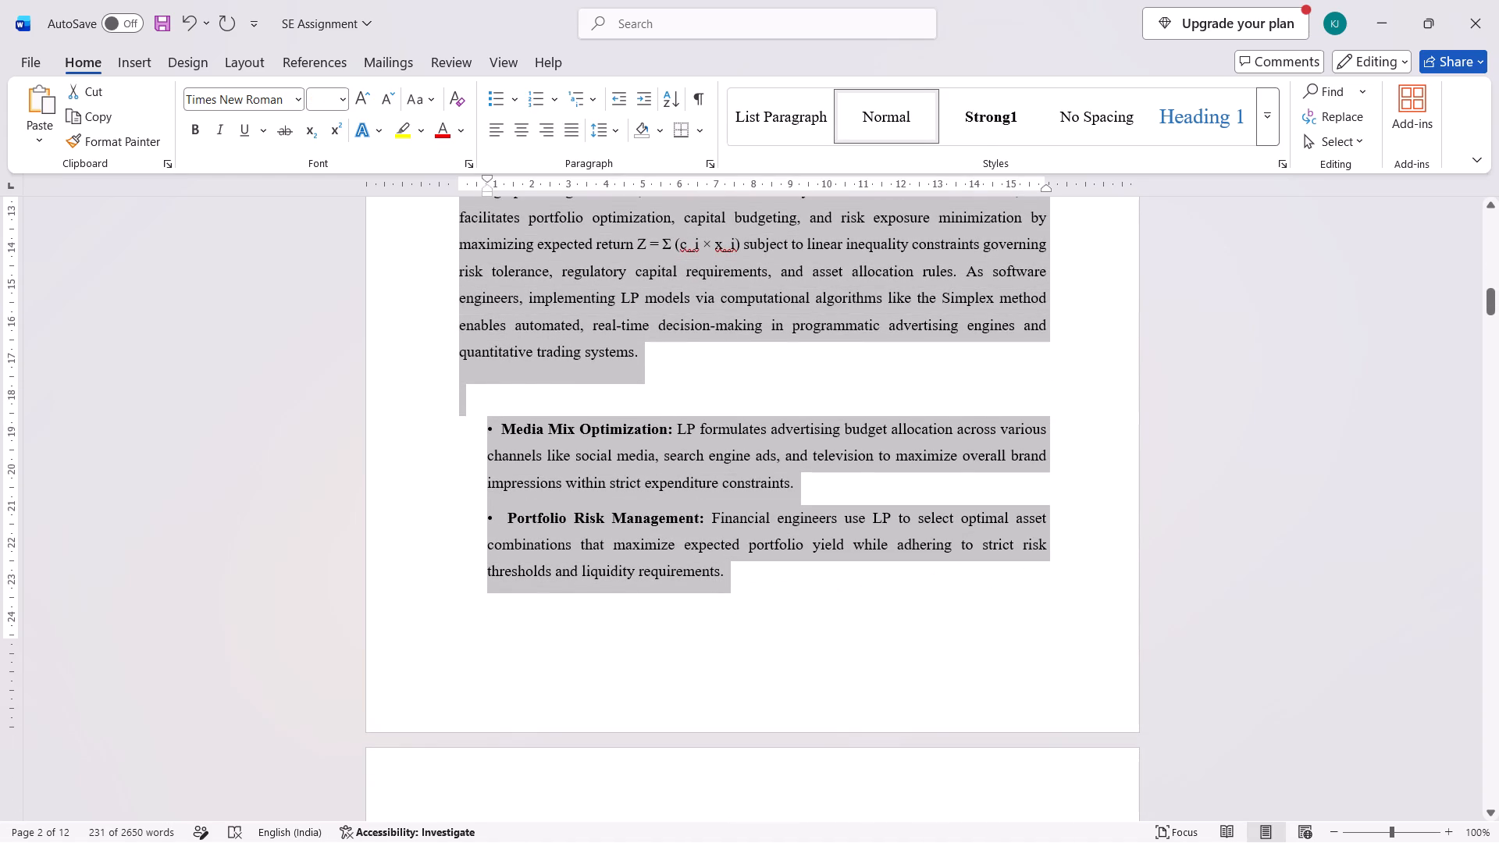
{"action": "key", "text": "ctrl+x"}
{"action": "scroll", "coordinate": [896, 468], "scroll_direction": "up", "scroll_amount": 2}
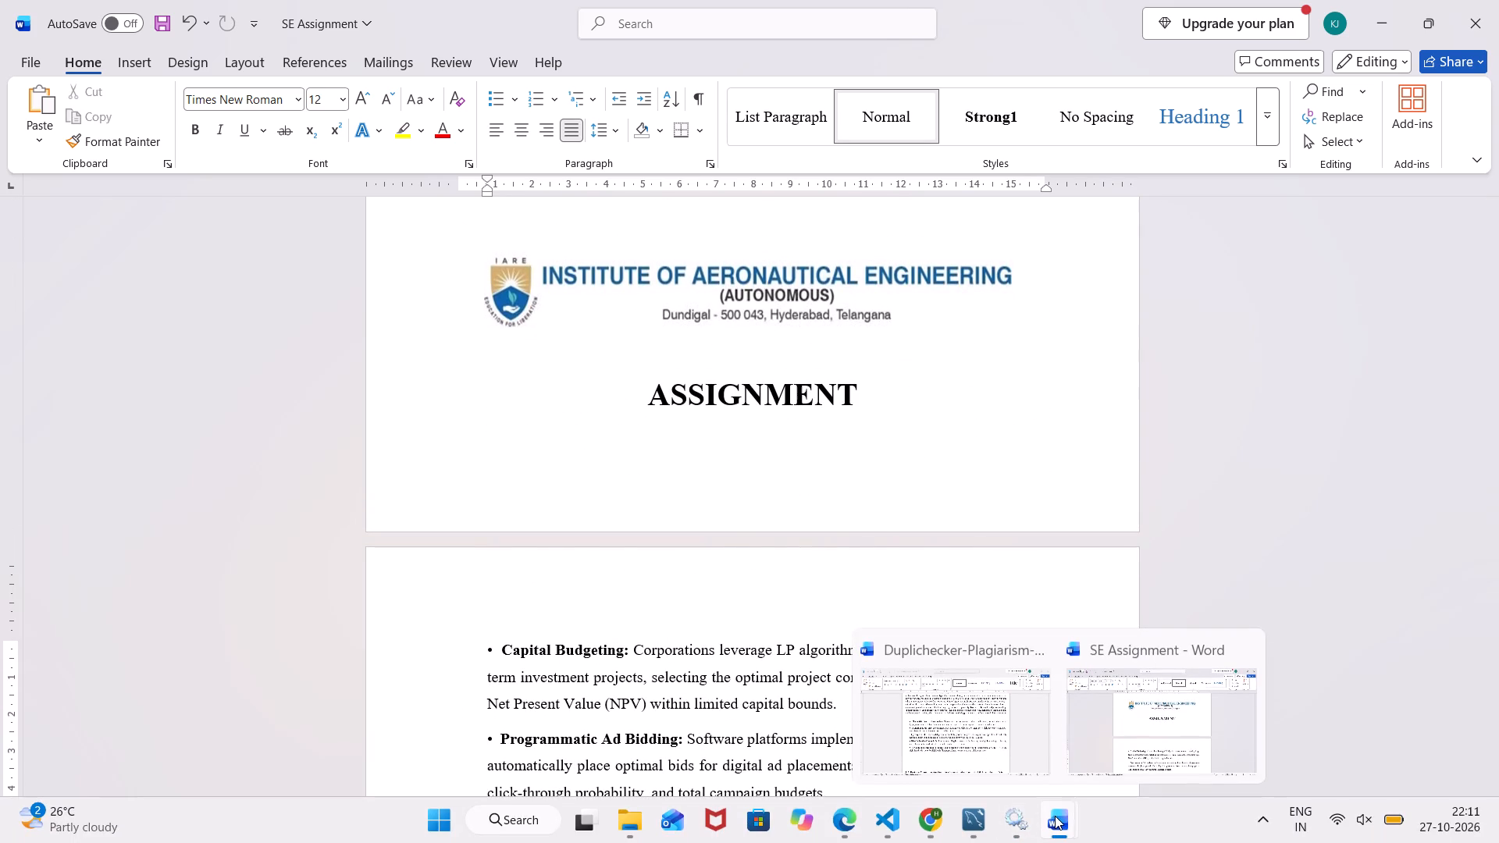
Switch to Duplichecker-Plagiarism-Report and paste the cut Lexicographic Method to Portfolio Risk Management block below page 2's Perturbation Technique bullet.
{"action": "left_click", "coordinate": [990, 708]}
{"action": "scroll", "coordinate": [875, 523], "scroll_direction": "up", "scroll_amount": 1}
{"action": "scroll", "coordinate": [875, 523], "scroll_direction": "down", "scroll_amount": 1}
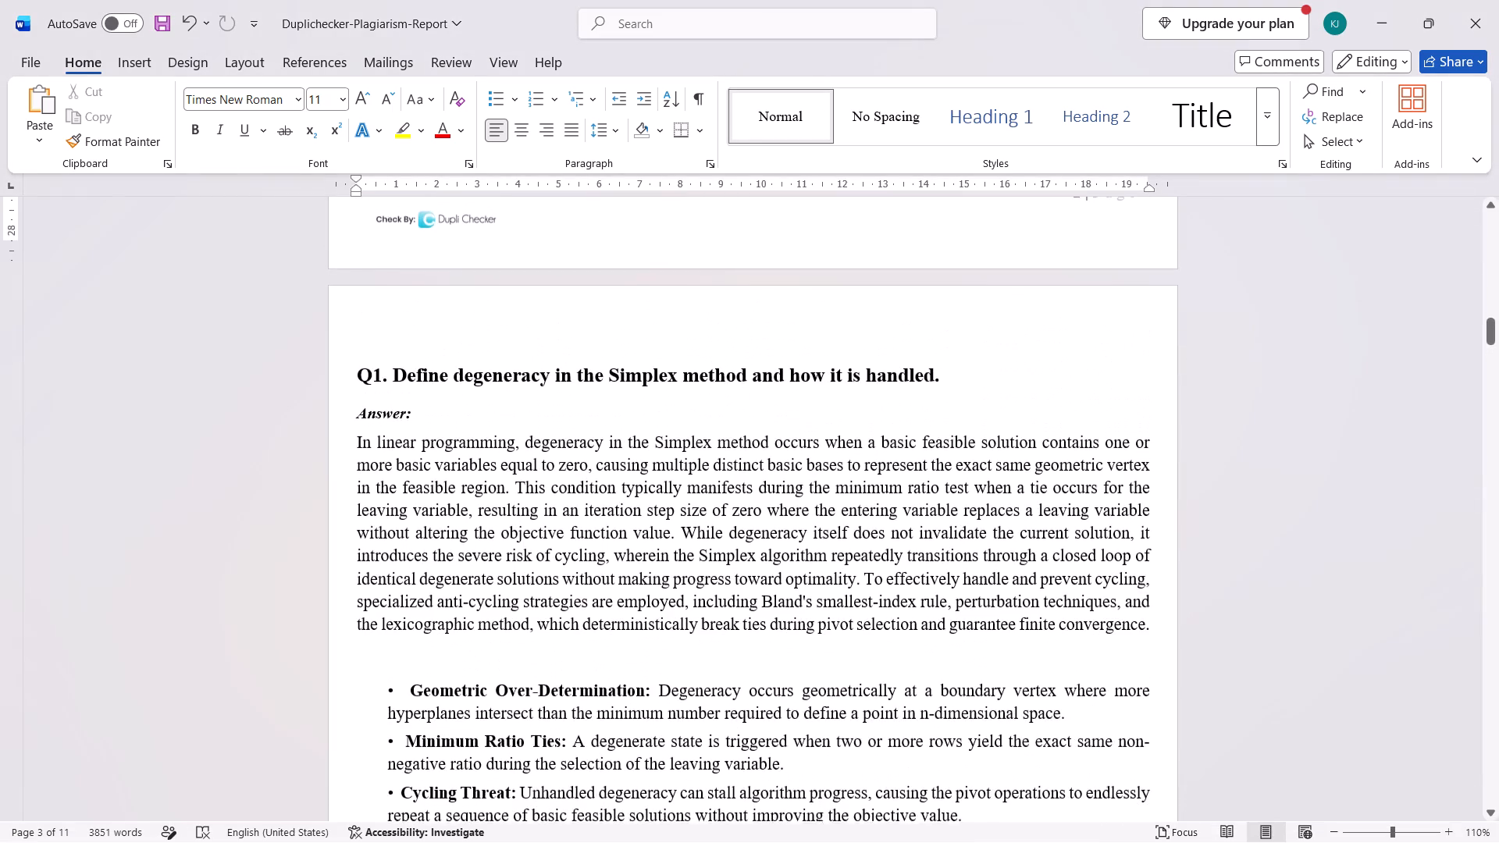
{"action": "scroll", "coordinate": [875, 523], "scroll_direction": "down", "scroll_amount": 1}
{"action": "scroll", "coordinate": [875, 523], "scroll_direction": "up", "scroll_amount": 4}
{"action": "scroll", "coordinate": [875, 523], "scroll_direction": "down", "scroll_amount": 1}
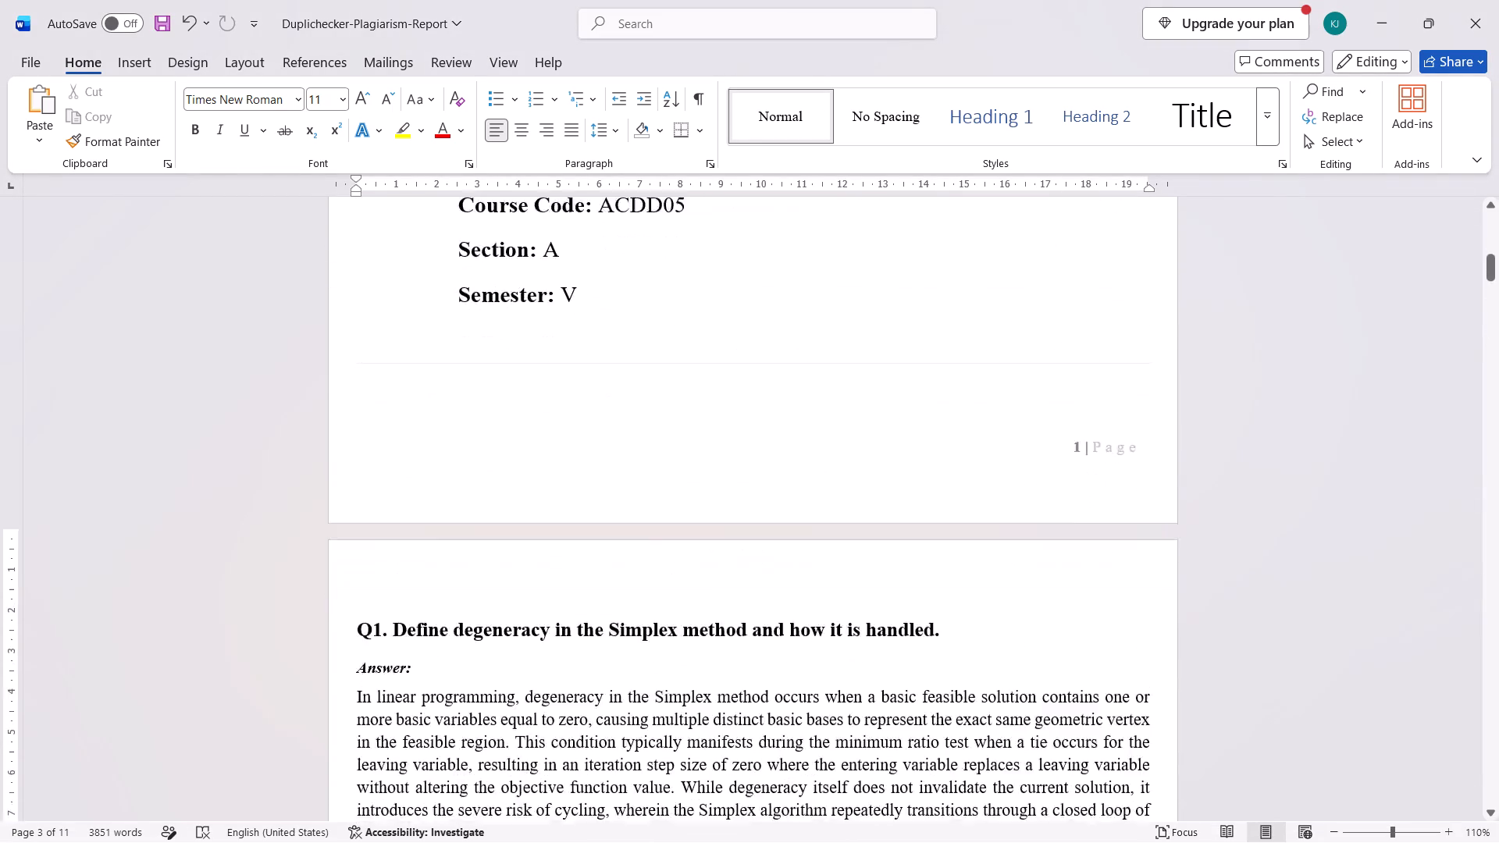
{"action": "scroll", "coordinate": [875, 523], "scroll_direction": "down", "scroll_amount": 1}
{"action": "scroll", "coordinate": [875, 523], "scroll_direction": "up", "scroll_amount": 3}
{"action": "scroll", "coordinate": [875, 523], "scroll_direction": "down", "scroll_amount": 5}
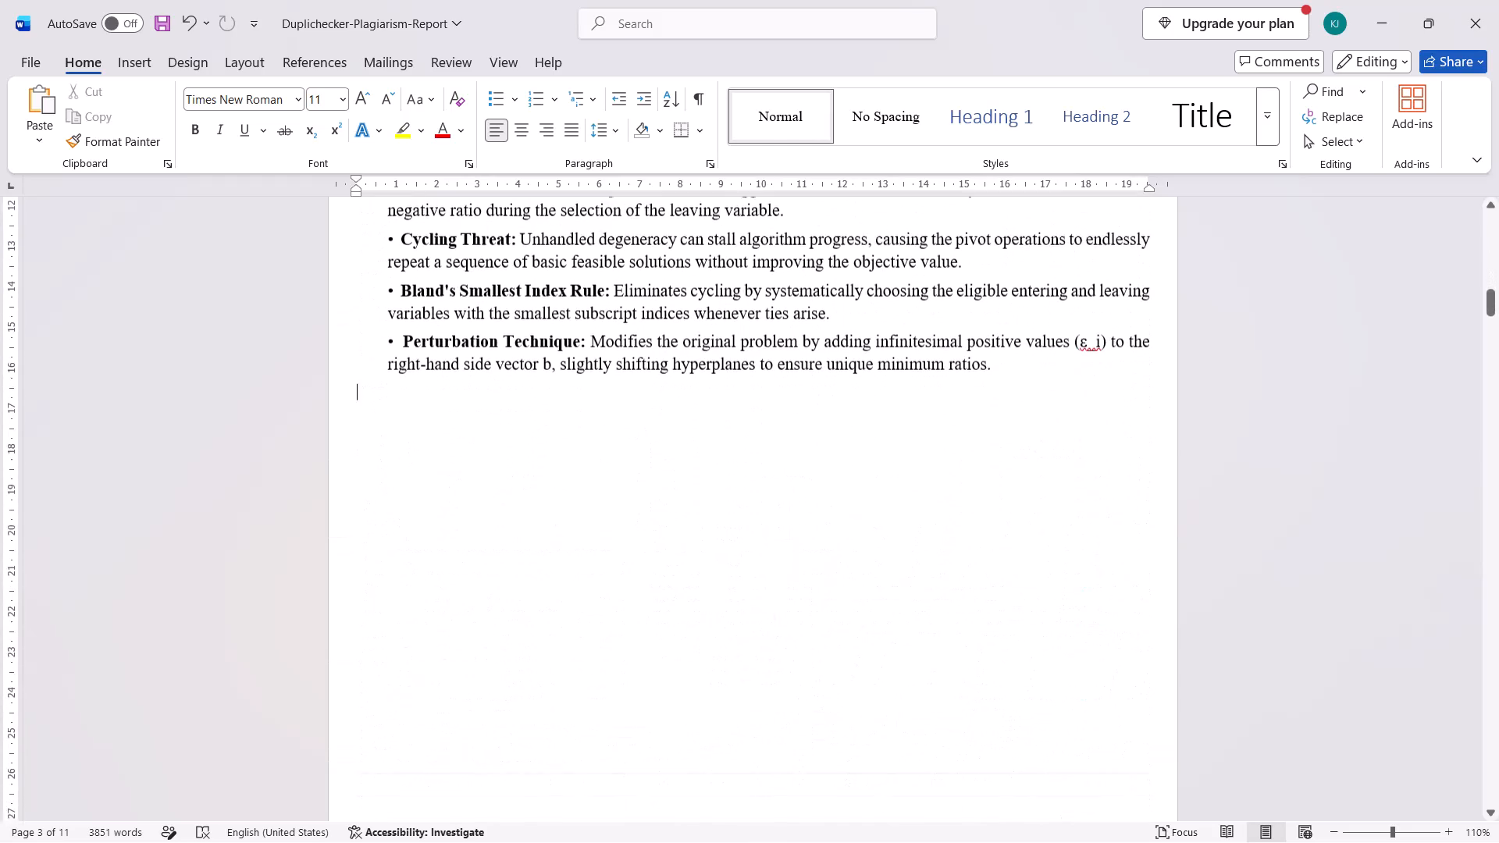
{"action": "scroll", "coordinate": [875, 523], "scroll_direction": "down", "scroll_amount": 1}
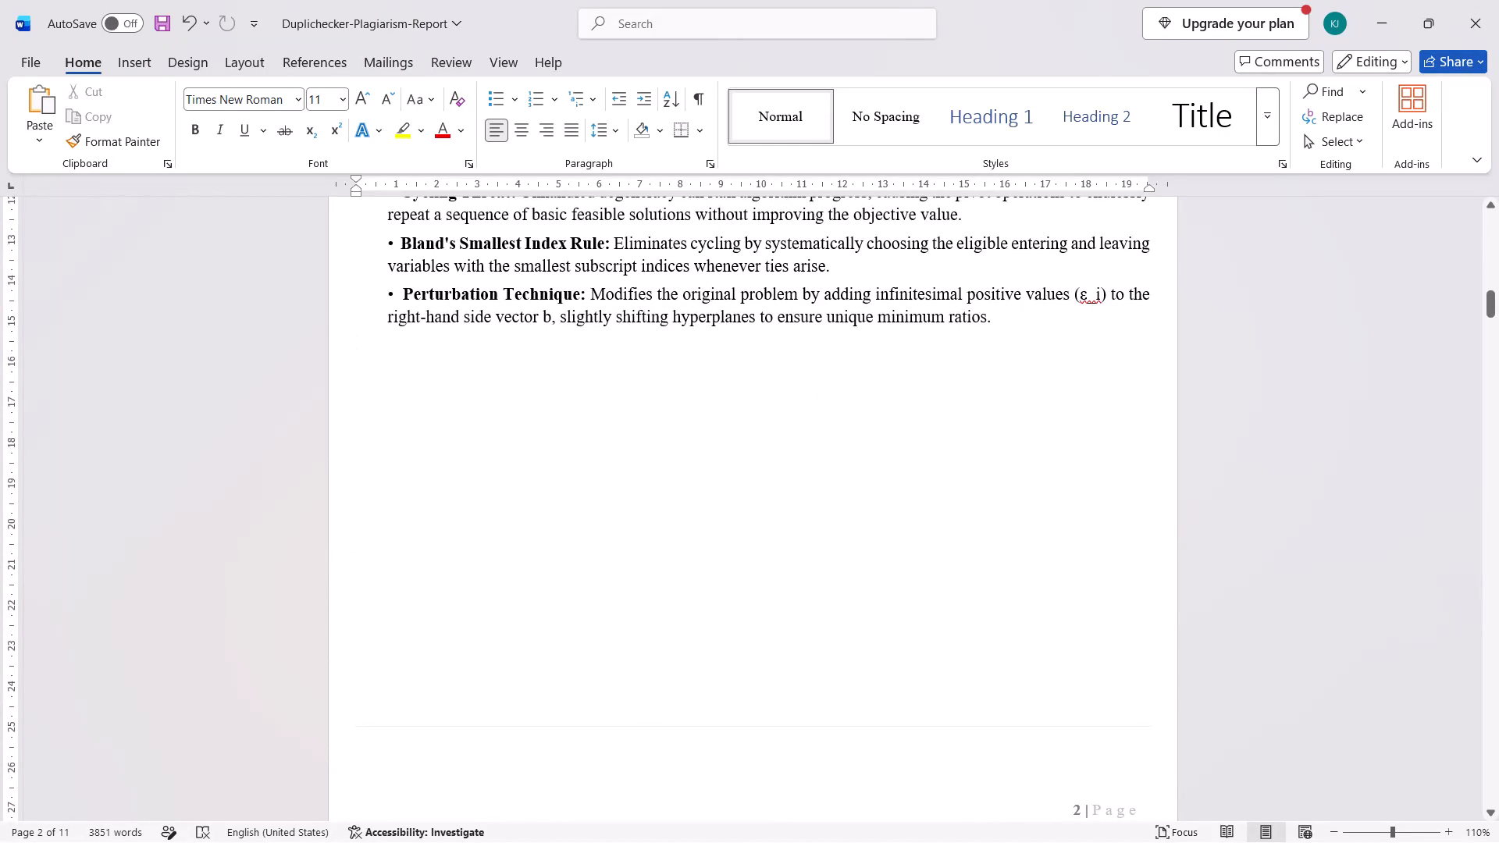
{"action": "key", "text": "ctrl+v"}
{"action": "scroll", "coordinate": [841, 465], "scroll_direction": "up", "scroll_amount": 2}
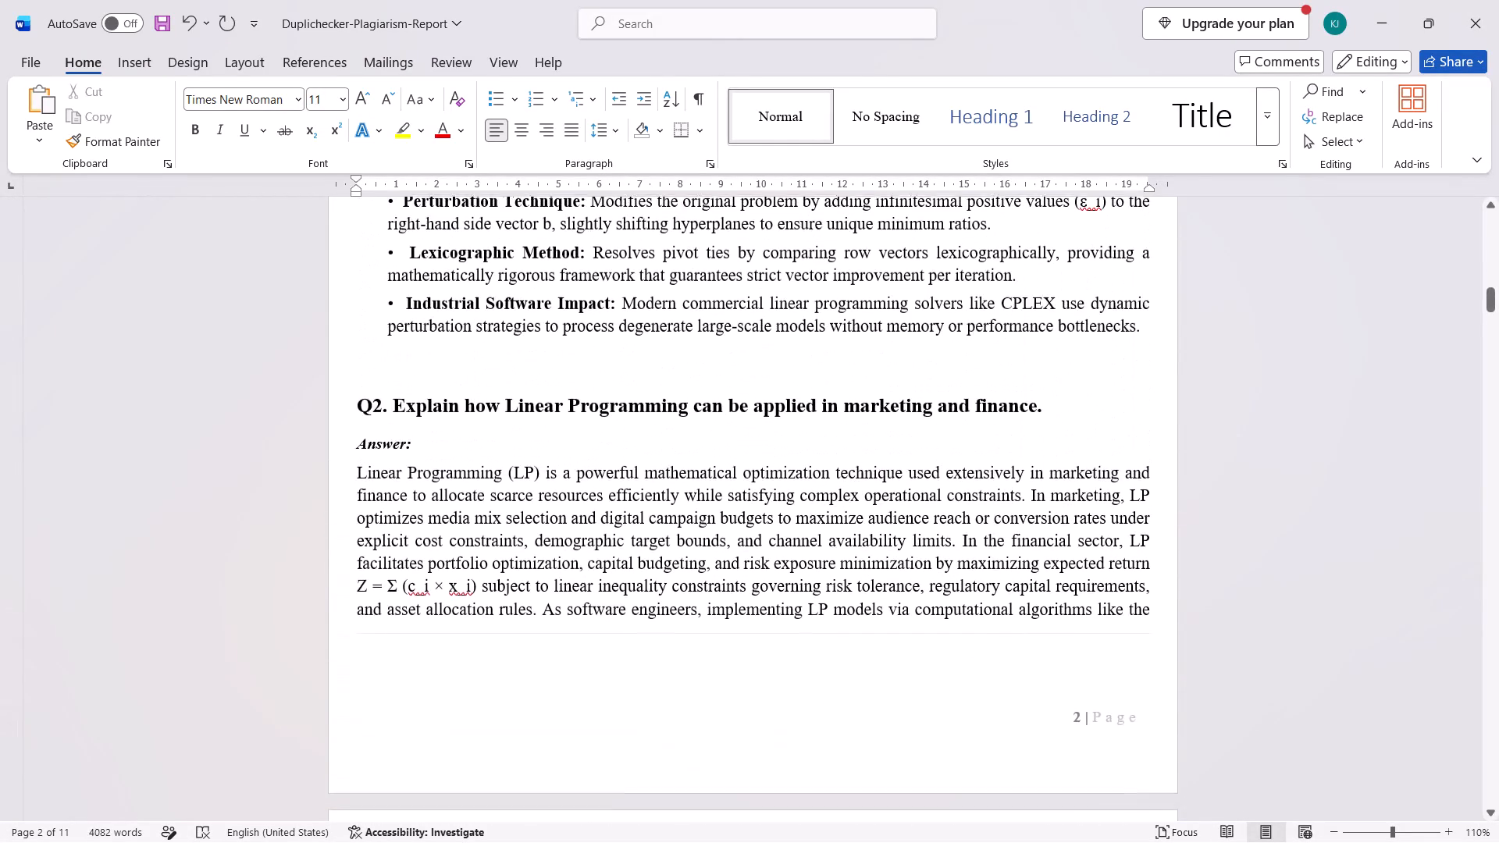
{"action": "scroll", "coordinate": [841, 465], "scroll_direction": "down", "scroll_amount": 3}
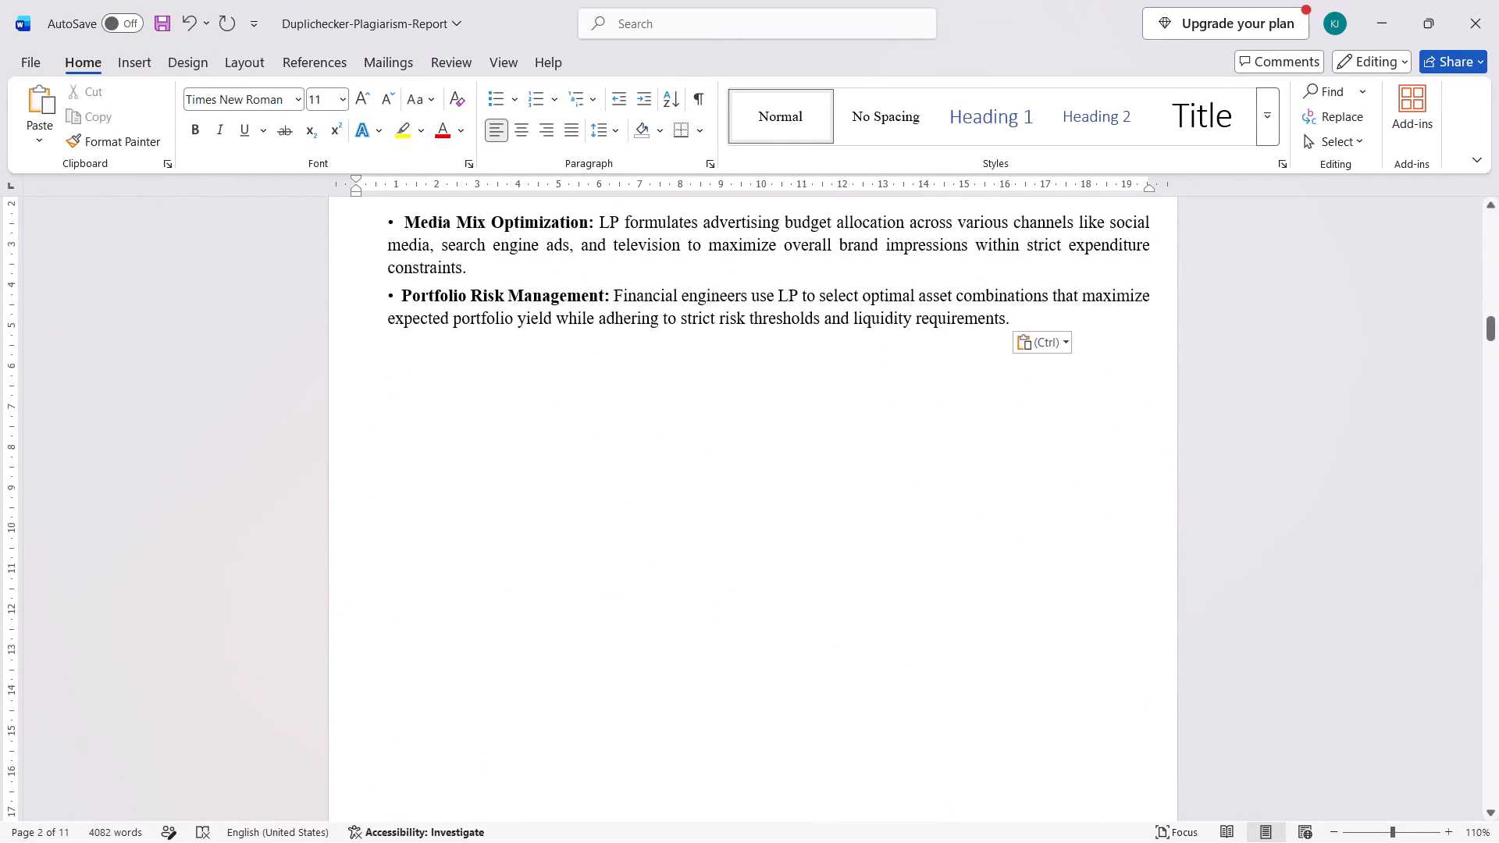
Insert blank lines above the repeated Q1 degeneracy heading on page 4, pushing the leftover content down to page 16.
{"action": "scroll", "coordinate": [829, 410], "scroll_direction": "down", "scroll_amount": 4}
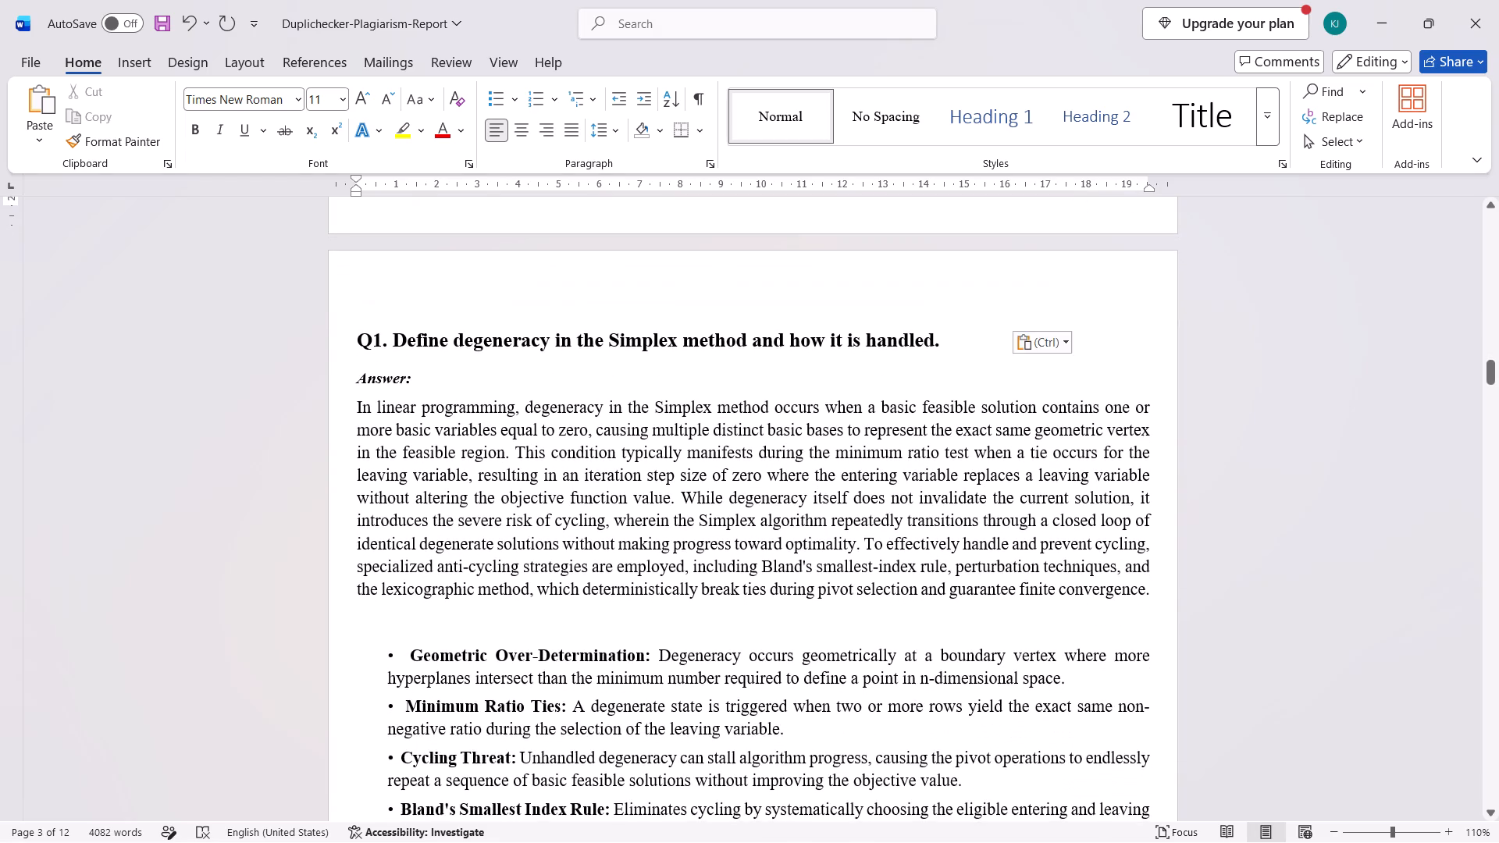
{"action": "scroll", "coordinate": [788, 289], "scroll_direction": "up", "scroll_amount": 2}
{"action": "scroll", "coordinate": [788, 289], "scroll_direction": "down", "scroll_amount": 2}
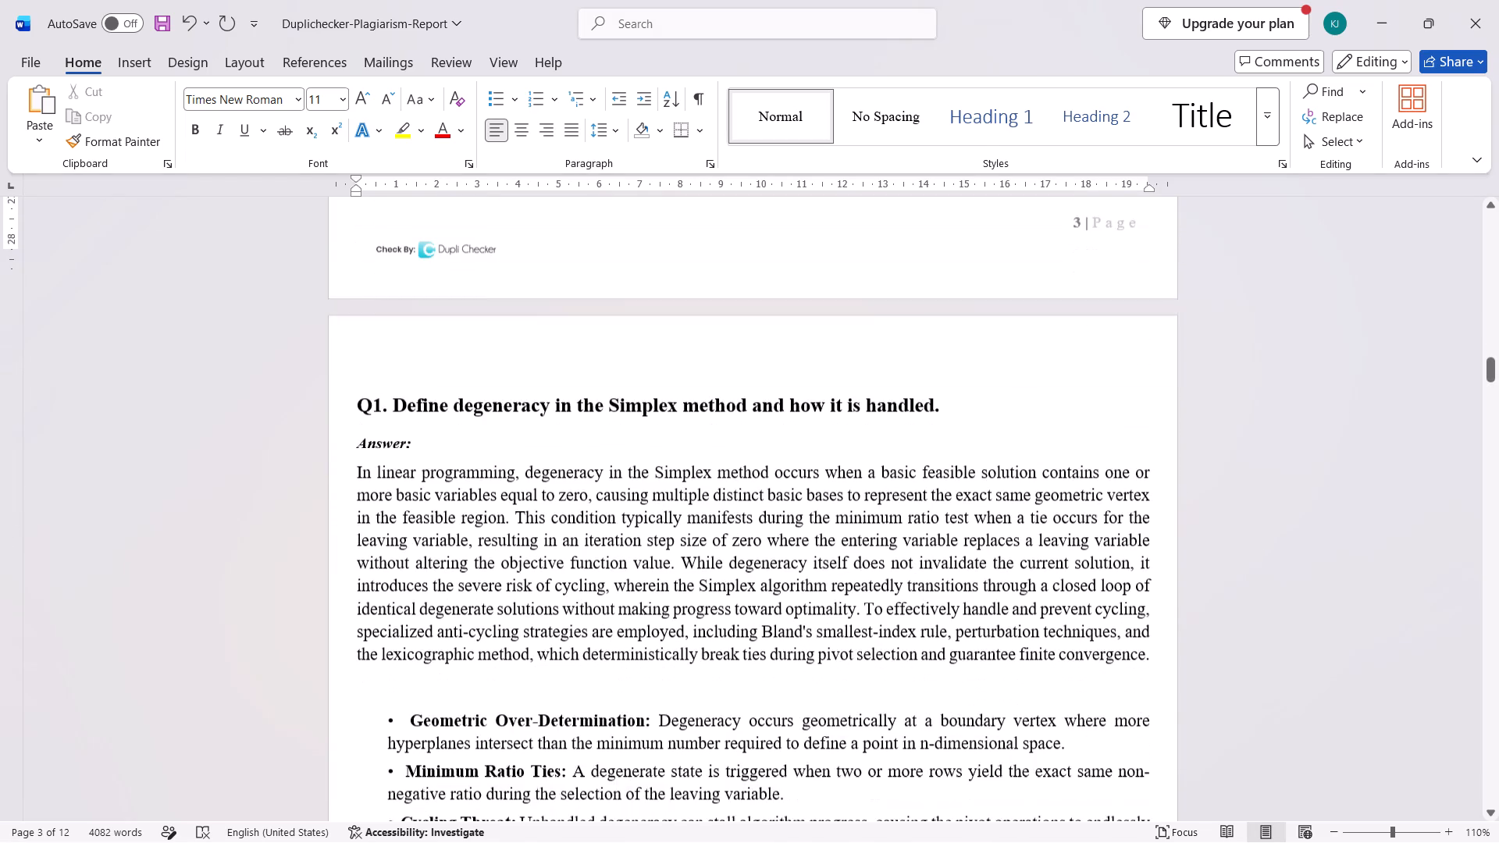
{"action": "left_click", "coordinate": [723, 323]}
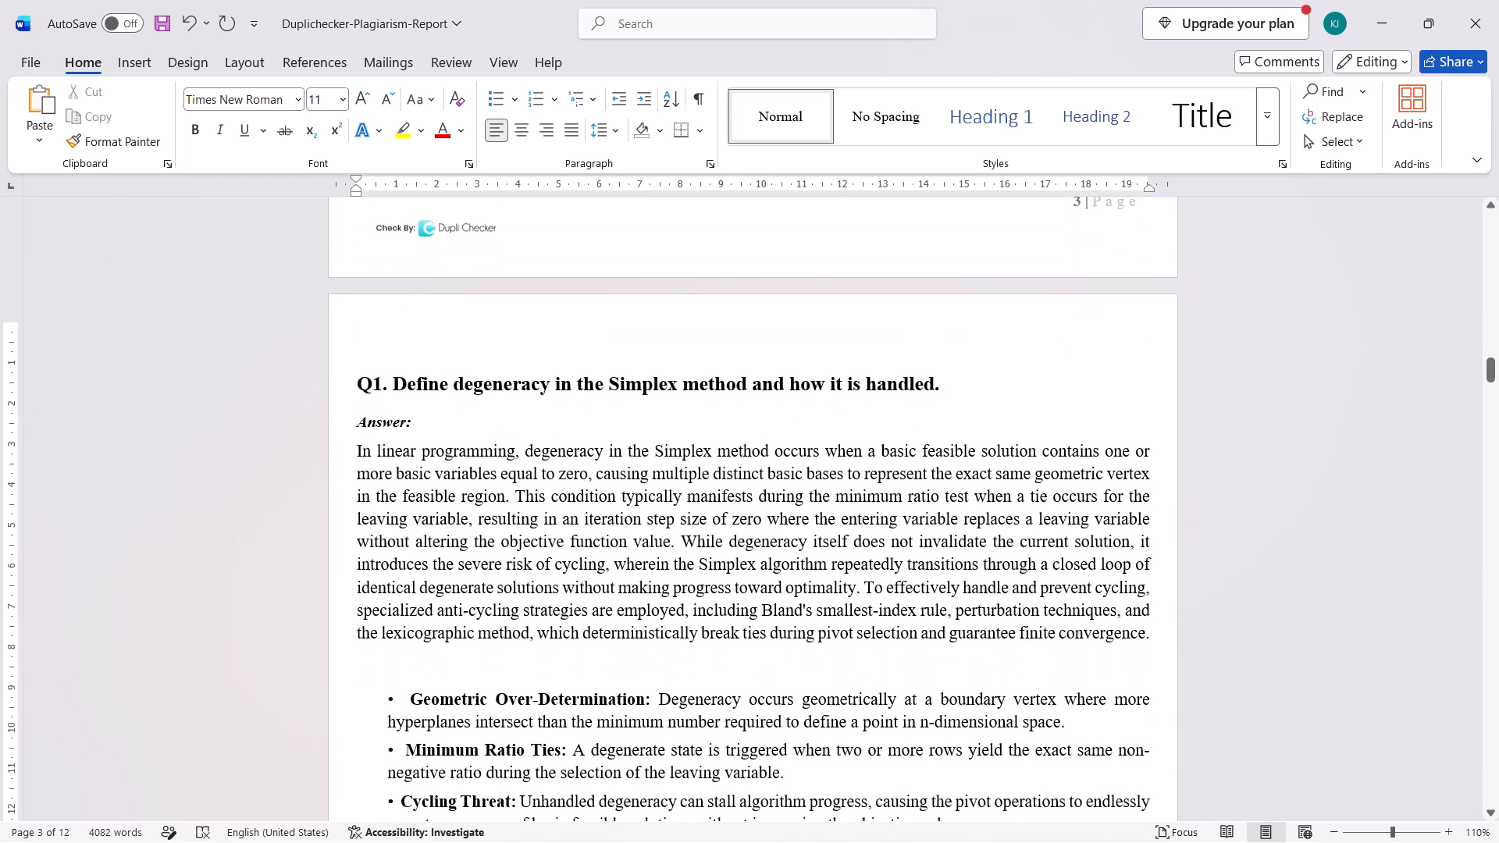
{"action": "key", "text": "Return"}
{"action": "key", "text": "Return"}
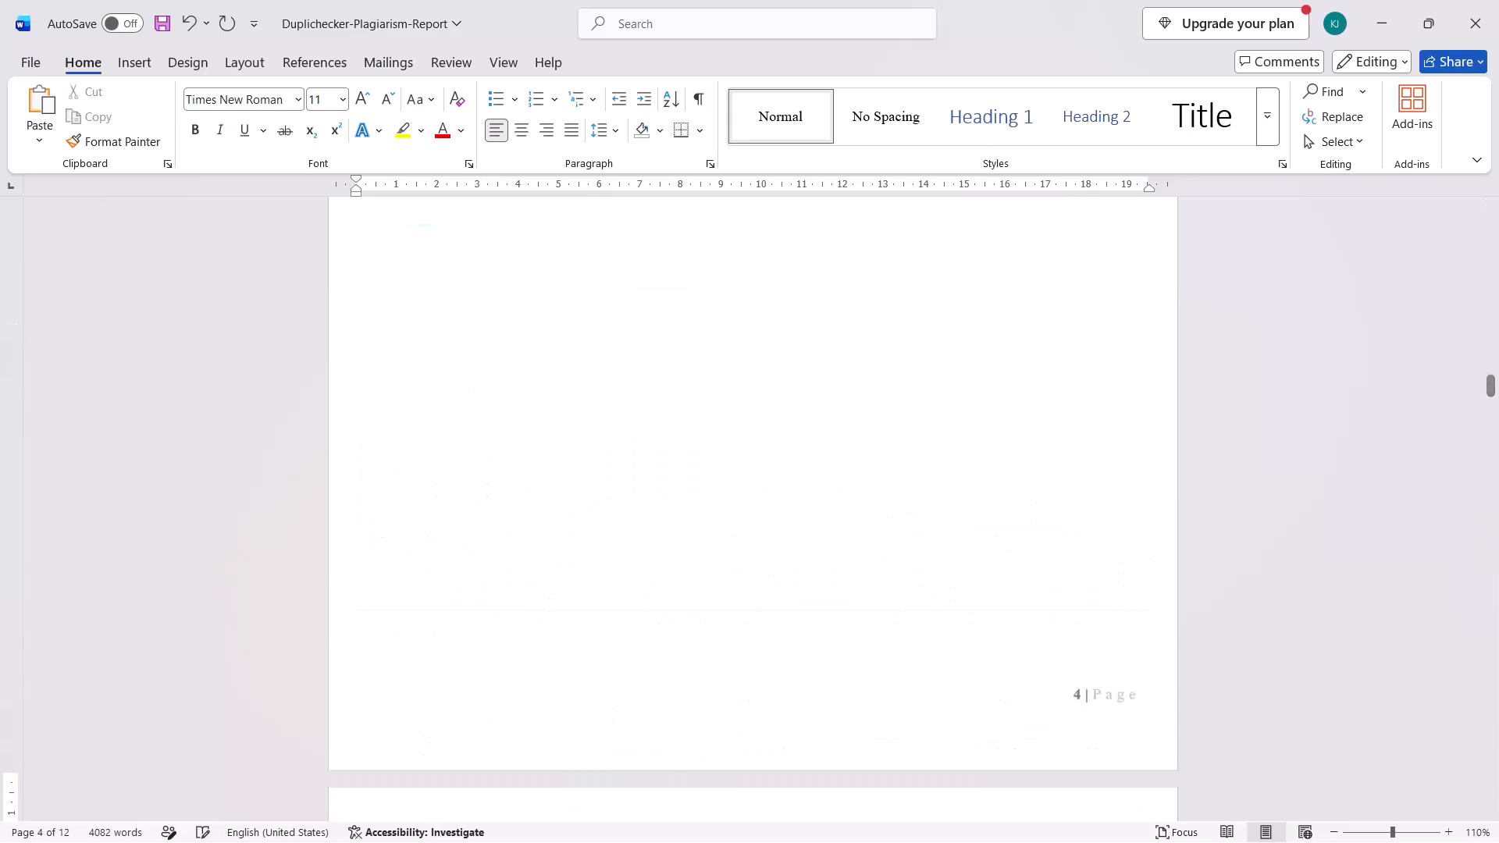
{"action": "key", "text": "Return"}
{"action": "key", "text": "Return"}
{"action": "key", "text": "Return"}
{"action": "key", "text": "Return"}
{"action": "key", "text": "Return"}
{"action": "key", "text": "Return"}
{"action": "key", "text": "Return"}
{"action": "key", "text": "Return"}
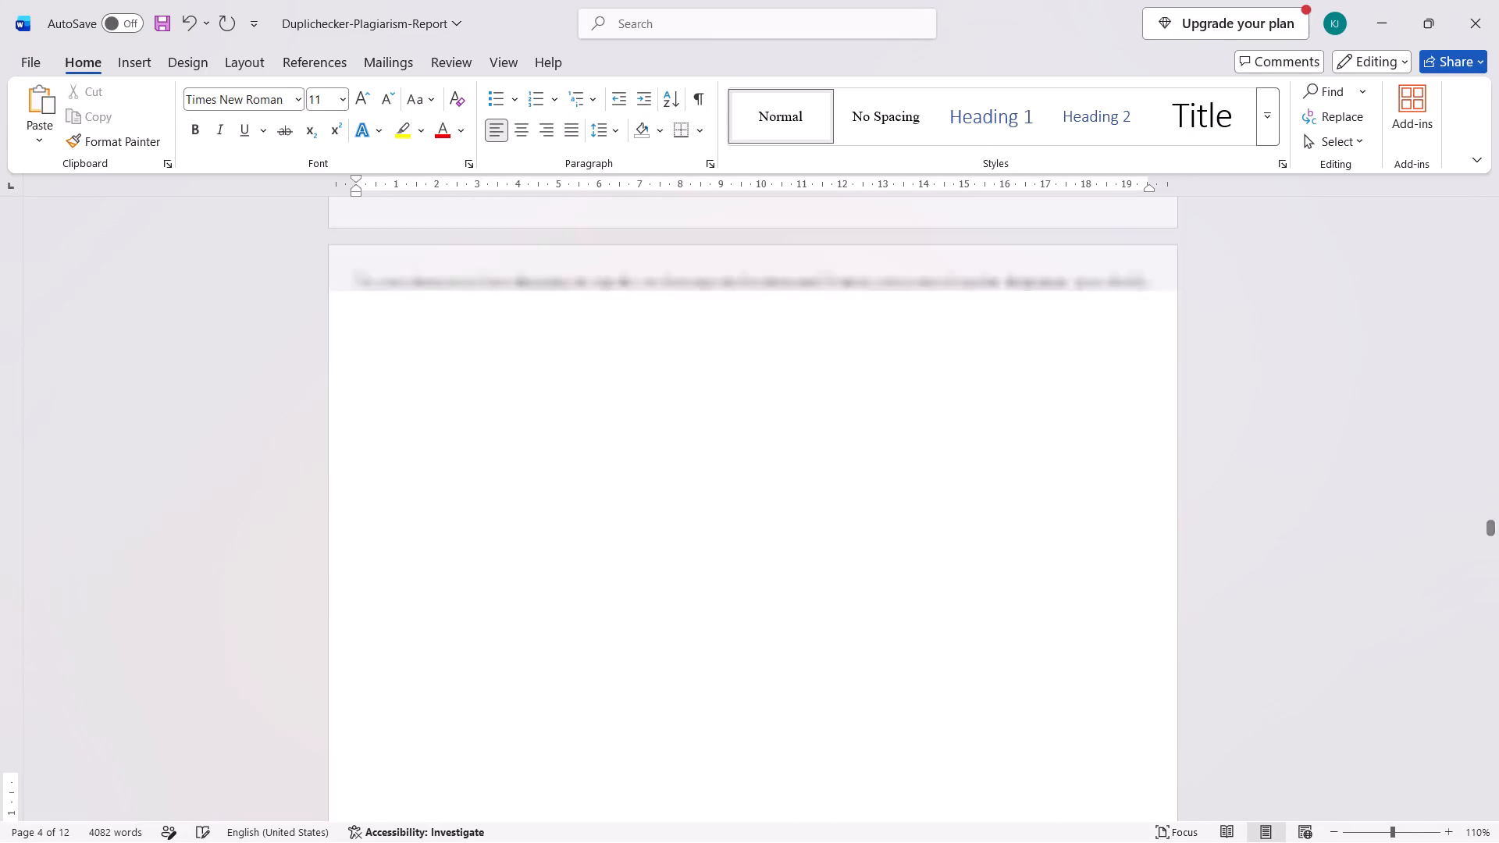
{"action": "key", "text": "Return"}
{"action": "key", "text": "Return"}
Check the pages from the pasted Q1 answer down through the inserted blank pages to the repeated Q1 answer.
{"action": "scroll", "coordinate": [723, 323], "scroll_direction": "up", "scroll_amount": 13}
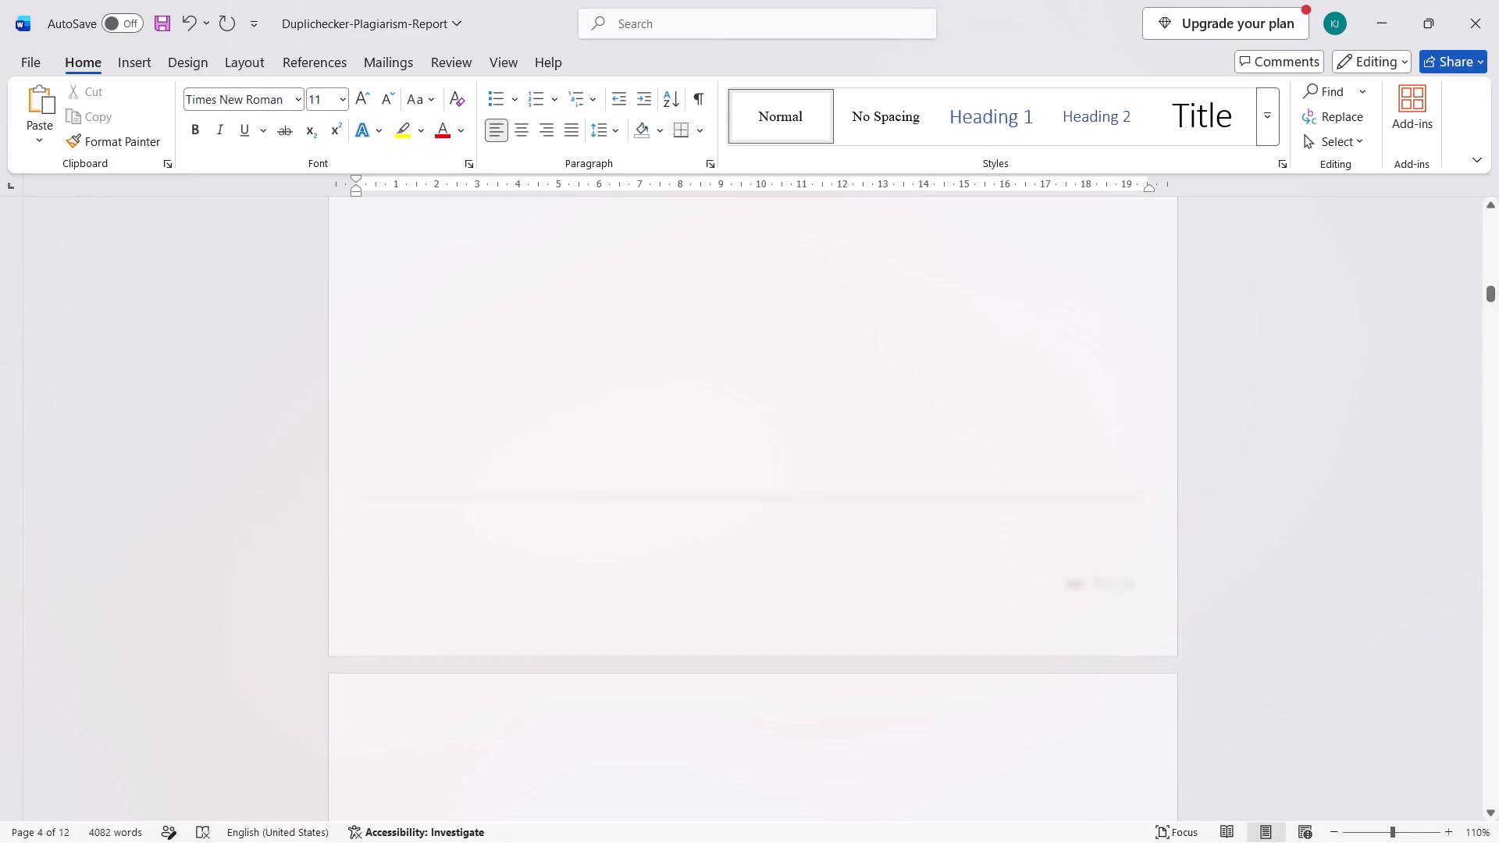
{"action": "scroll", "coordinate": [723, 323], "scroll_direction": "up", "scroll_amount": 1}
{"action": "scroll", "coordinate": [723, 323], "scroll_direction": "down", "scroll_amount": 6}
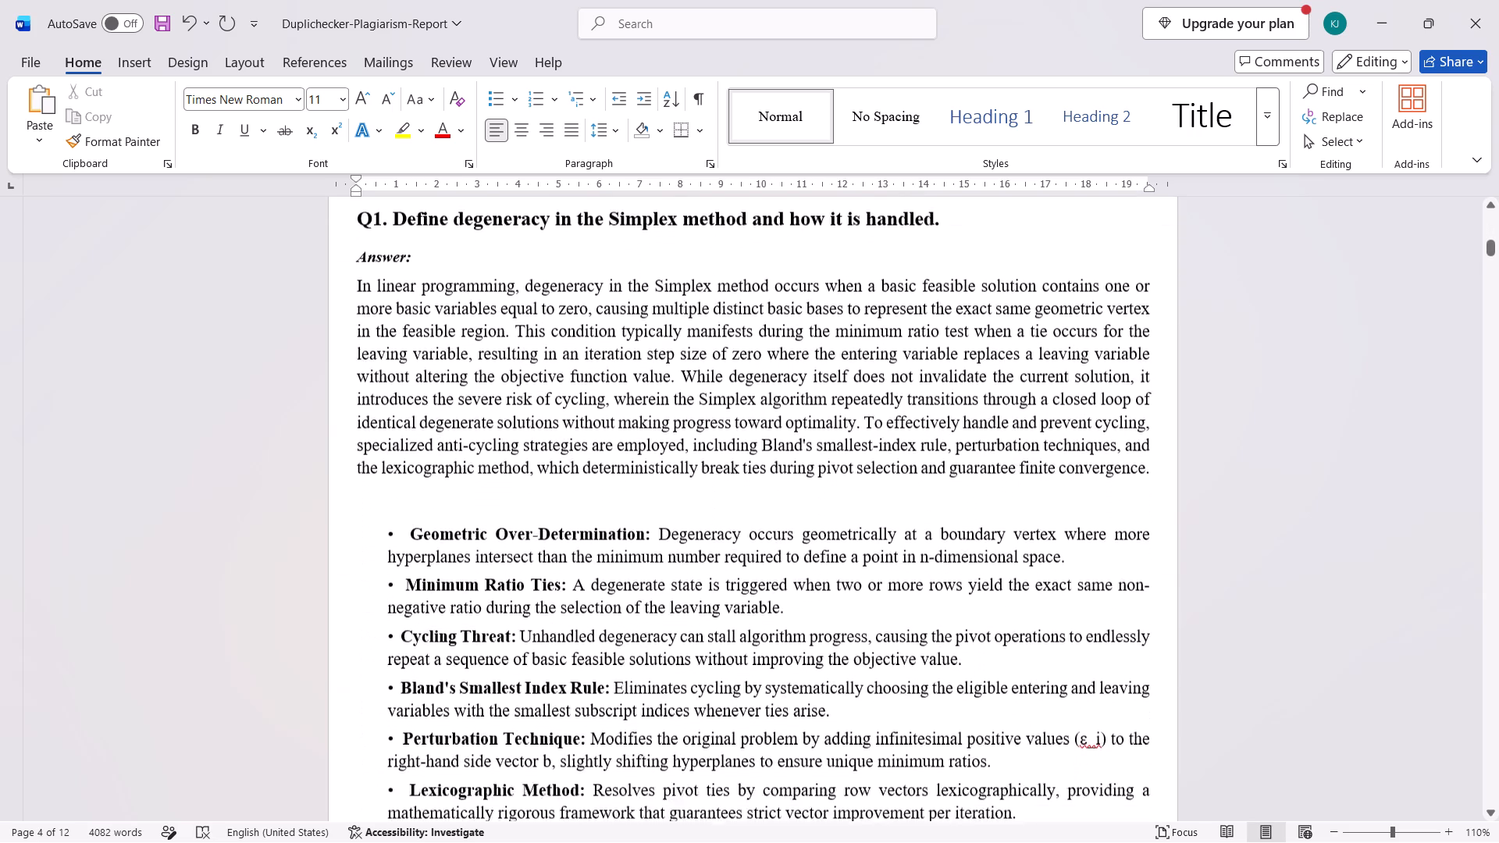
{"action": "scroll", "coordinate": [723, 323], "scroll_direction": "down", "scroll_amount": 4}
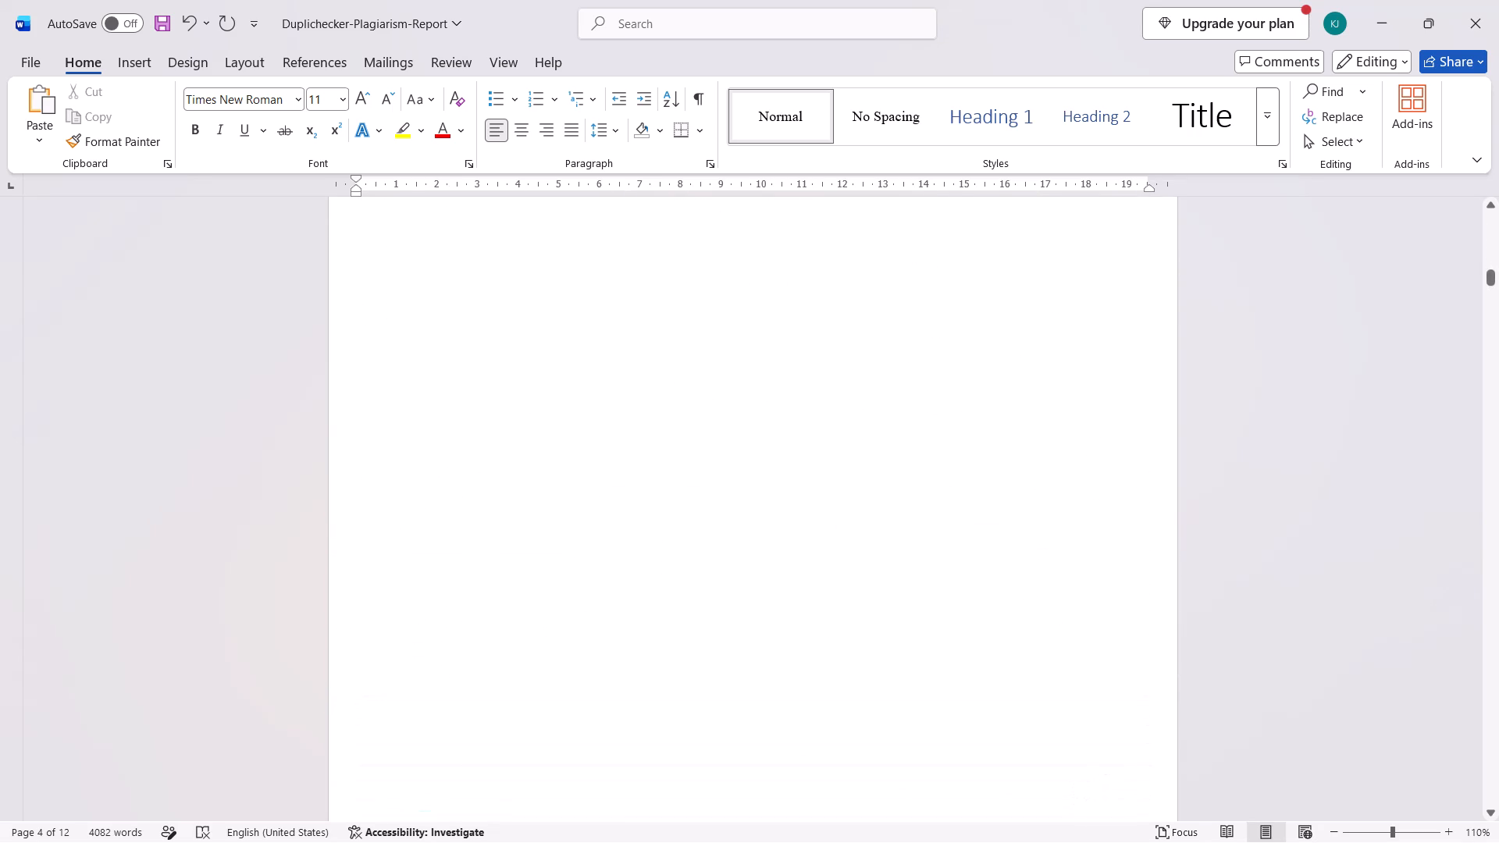
{"action": "scroll", "coordinate": [723, 323], "scroll_direction": "down", "scroll_amount": 5}
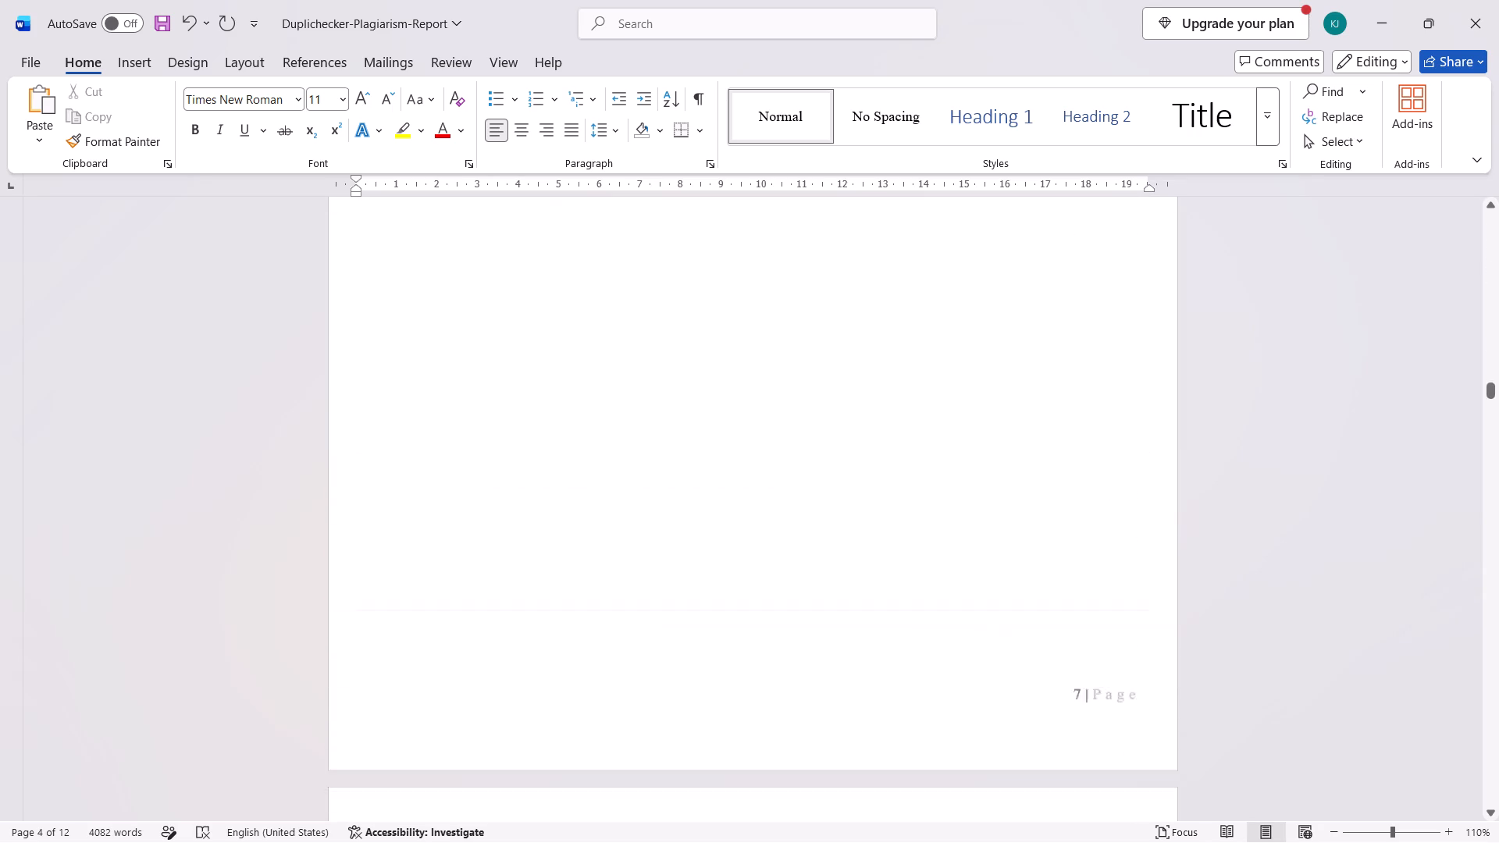
{"action": "scroll", "coordinate": [723, 323], "scroll_direction": "down", "scroll_amount": 6}
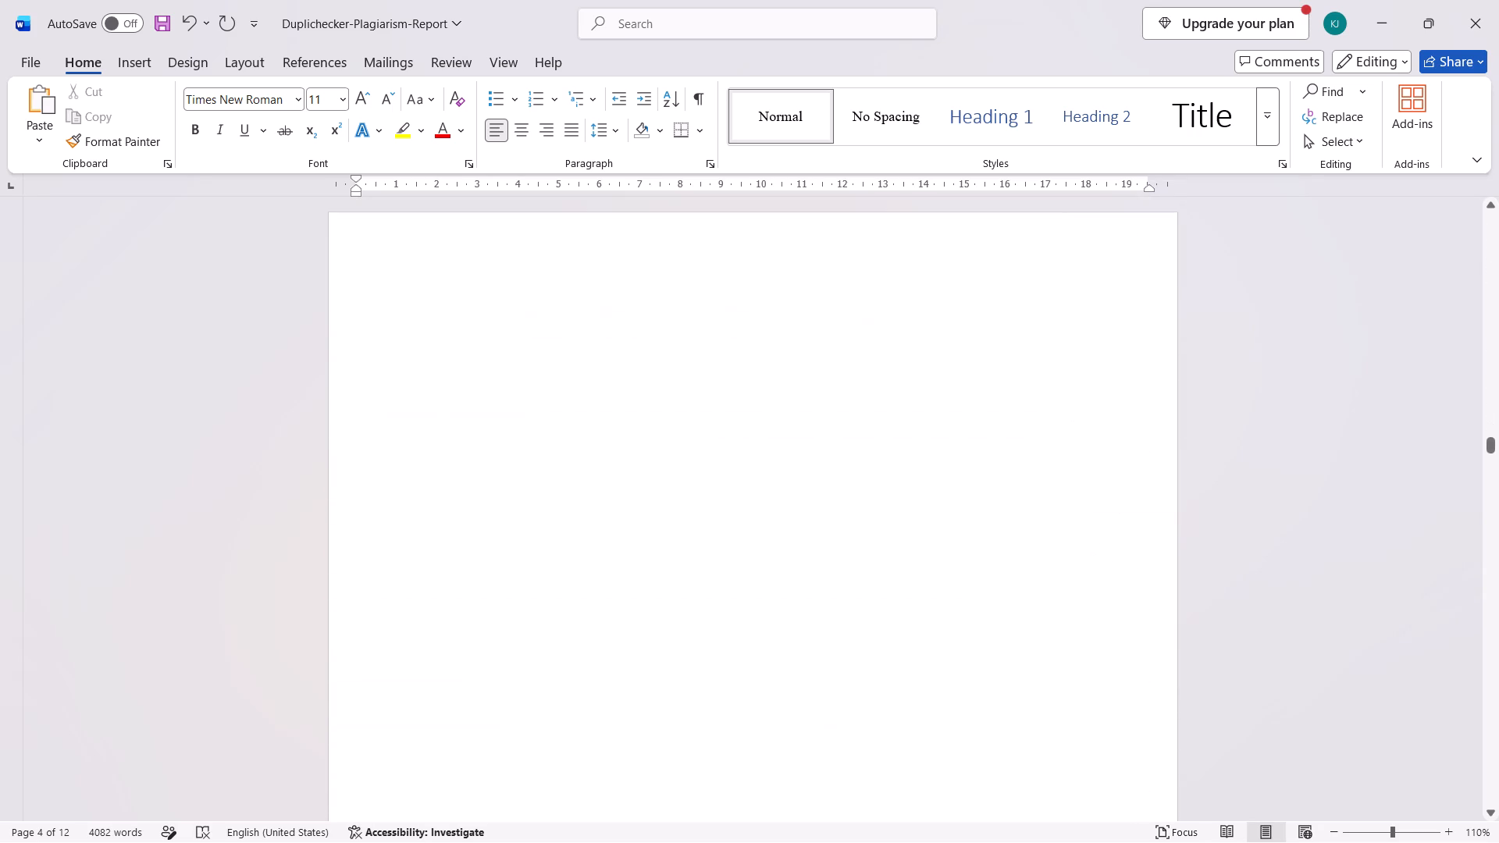
{"action": "scroll", "coordinate": [723, 323], "scroll_direction": "down", "scroll_amount": 7}
{"action": "scroll", "coordinate": [723, 323], "scroll_direction": "up", "scroll_amount": 1}
{"action": "scroll", "coordinate": [723, 323], "scroll_direction": "down", "scroll_amount": 1}
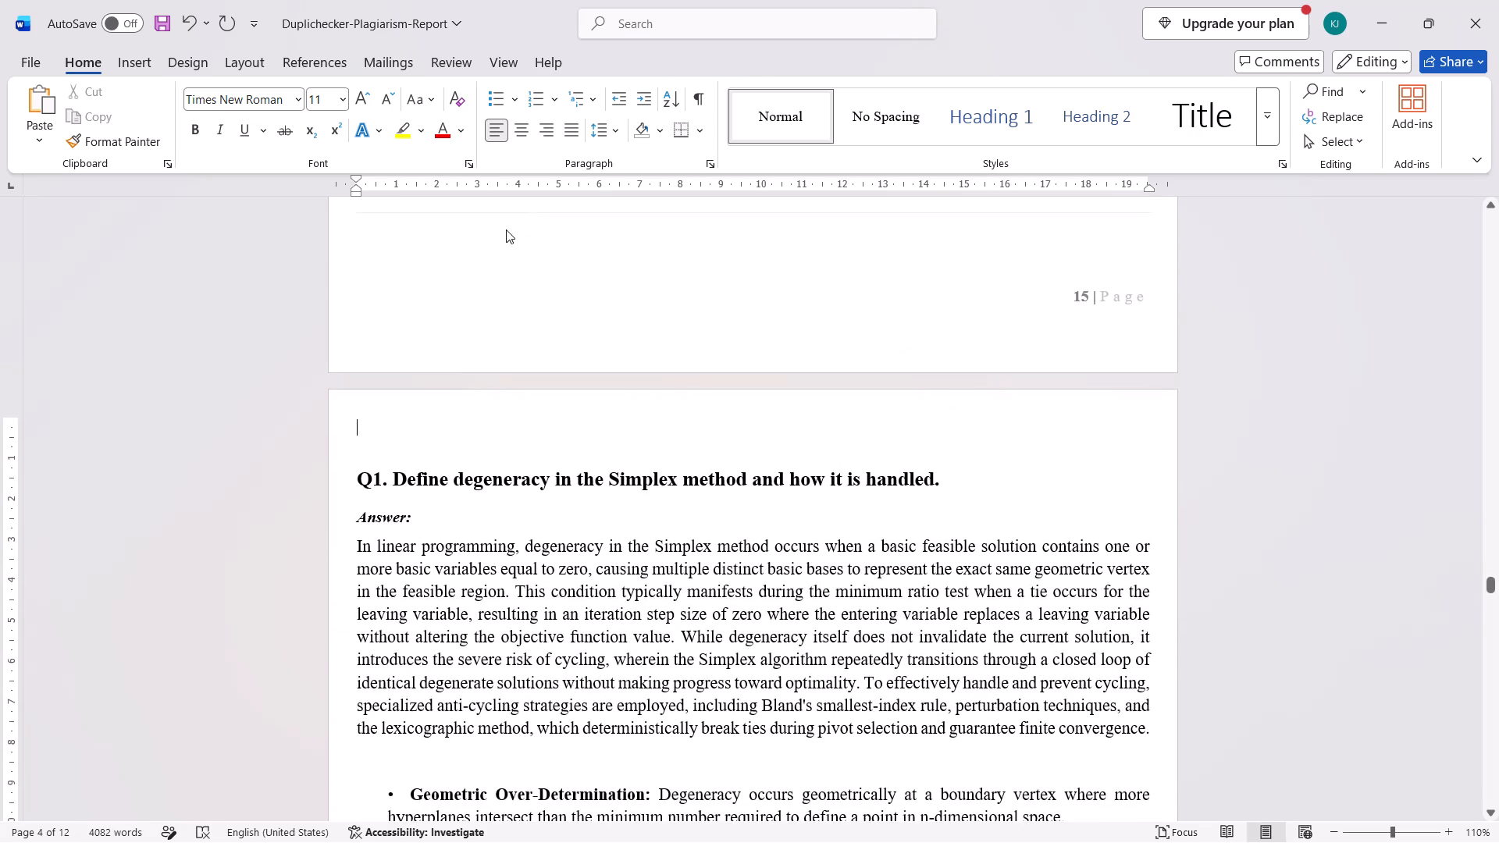
Delete page 16's content, from the repeated Q1 heading through the opening lines of the Q2 Moore machine answer.
{"action": "scroll", "coordinate": [506, 229], "scroll_direction": "down", "scroll_amount": 1}
{"action": "left_click_drag", "start_coordinate": [358, 241], "coordinate": [638, 628]}
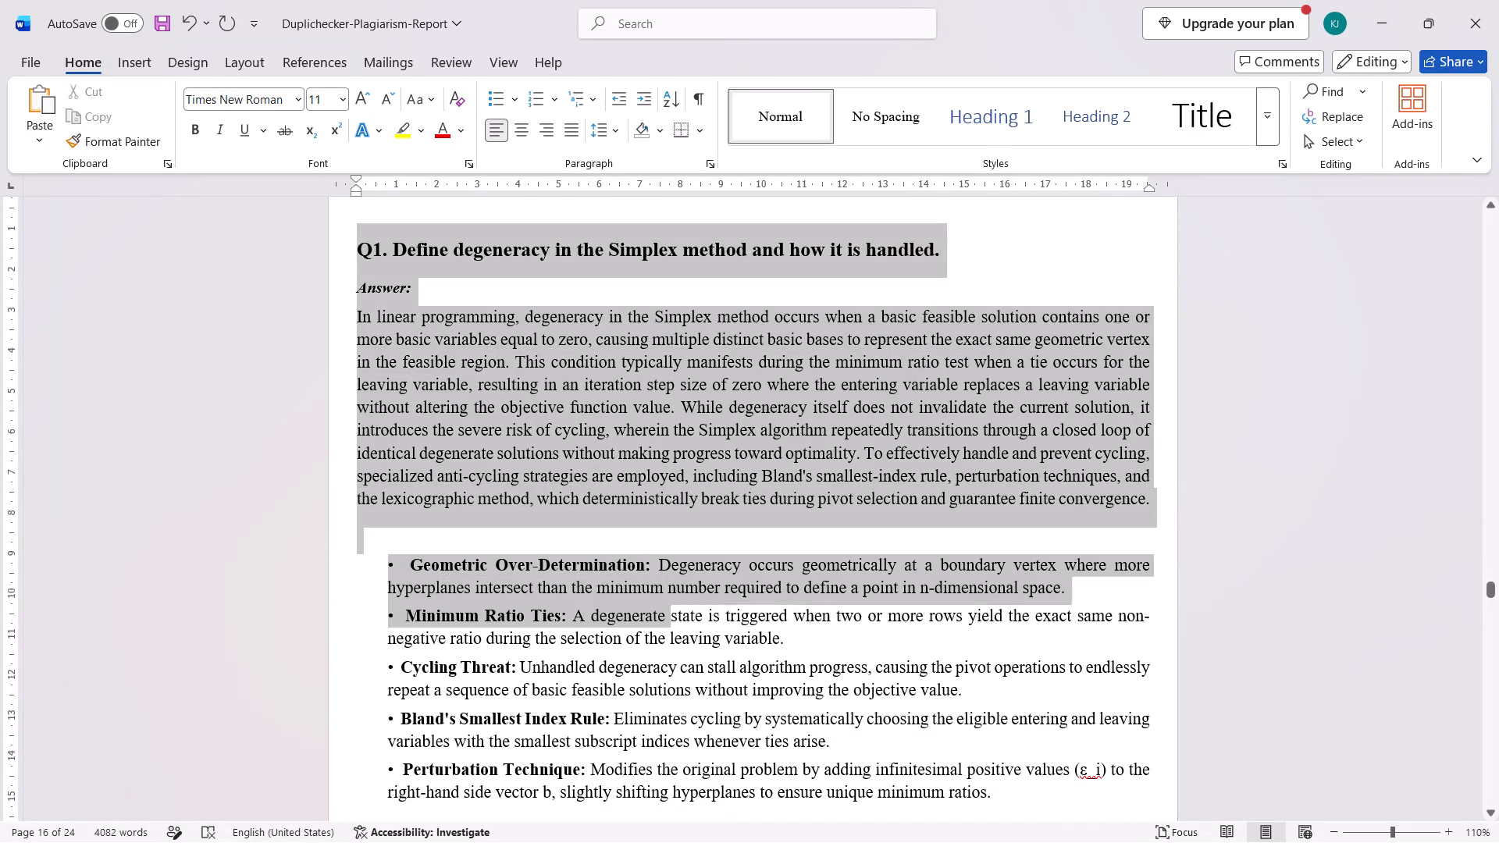
{"action": "left_click_drag", "start_coordinate": [638, 628], "coordinate": [670, 806]}
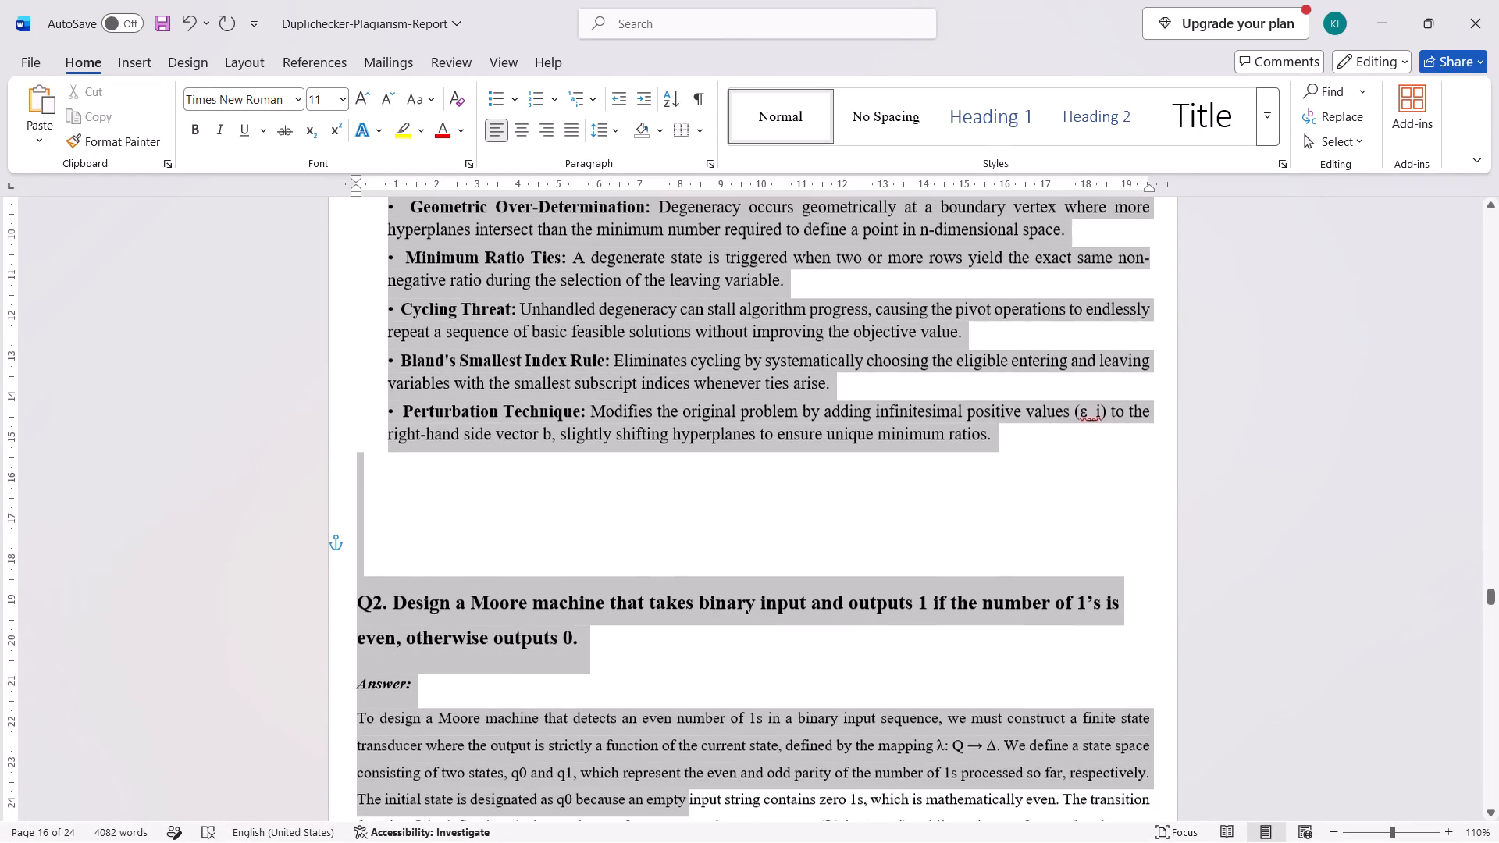
{"action": "left_click_drag", "start_coordinate": [670, 806], "coordinate": [1025, 569]}
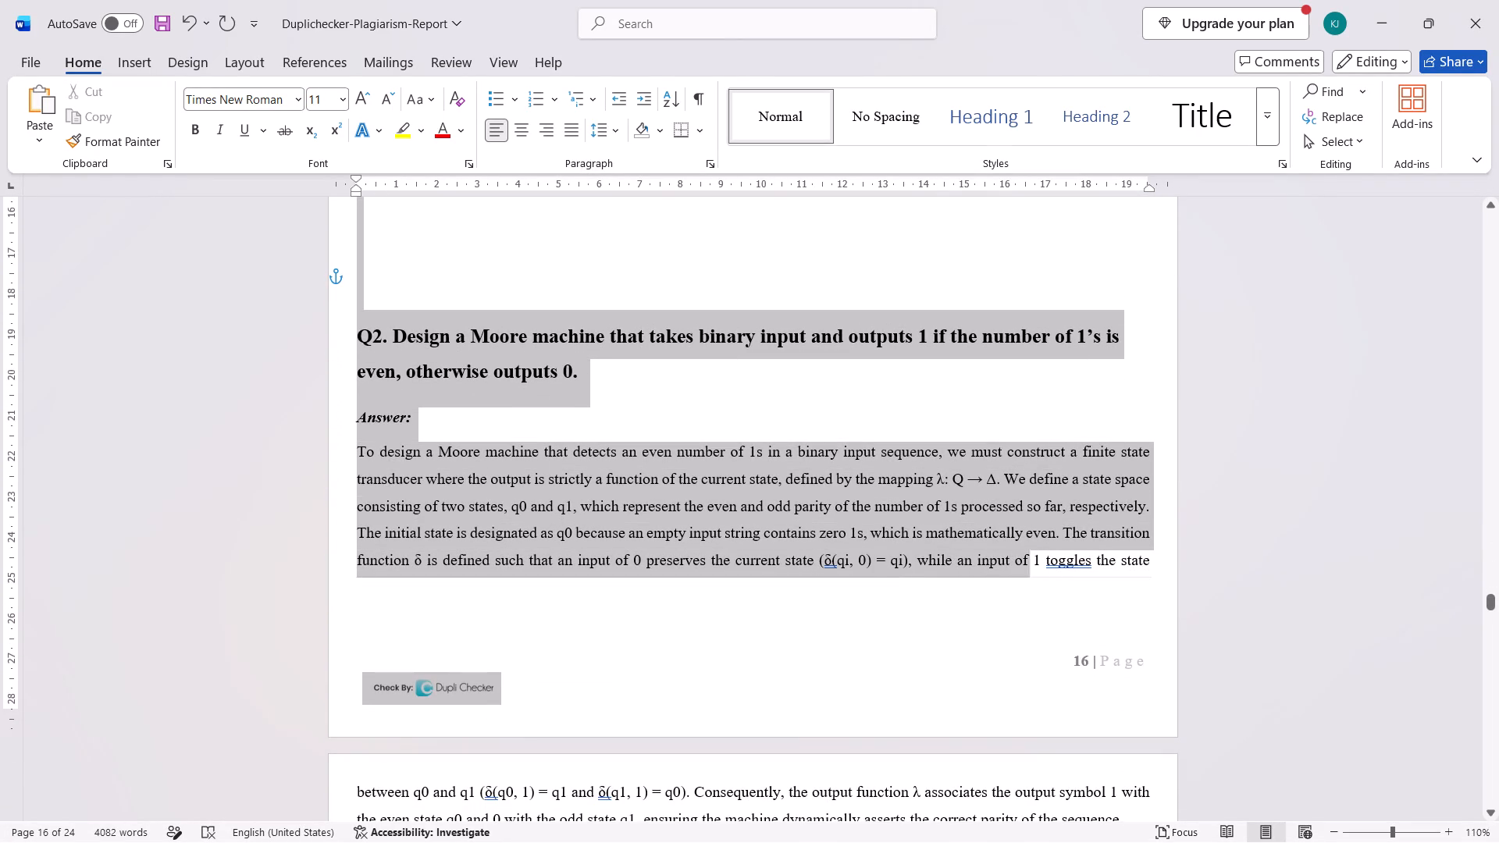
{"action": "left_click_drag", "start_coordinate": [1025, 569], "coordinate": [1226, 568]}
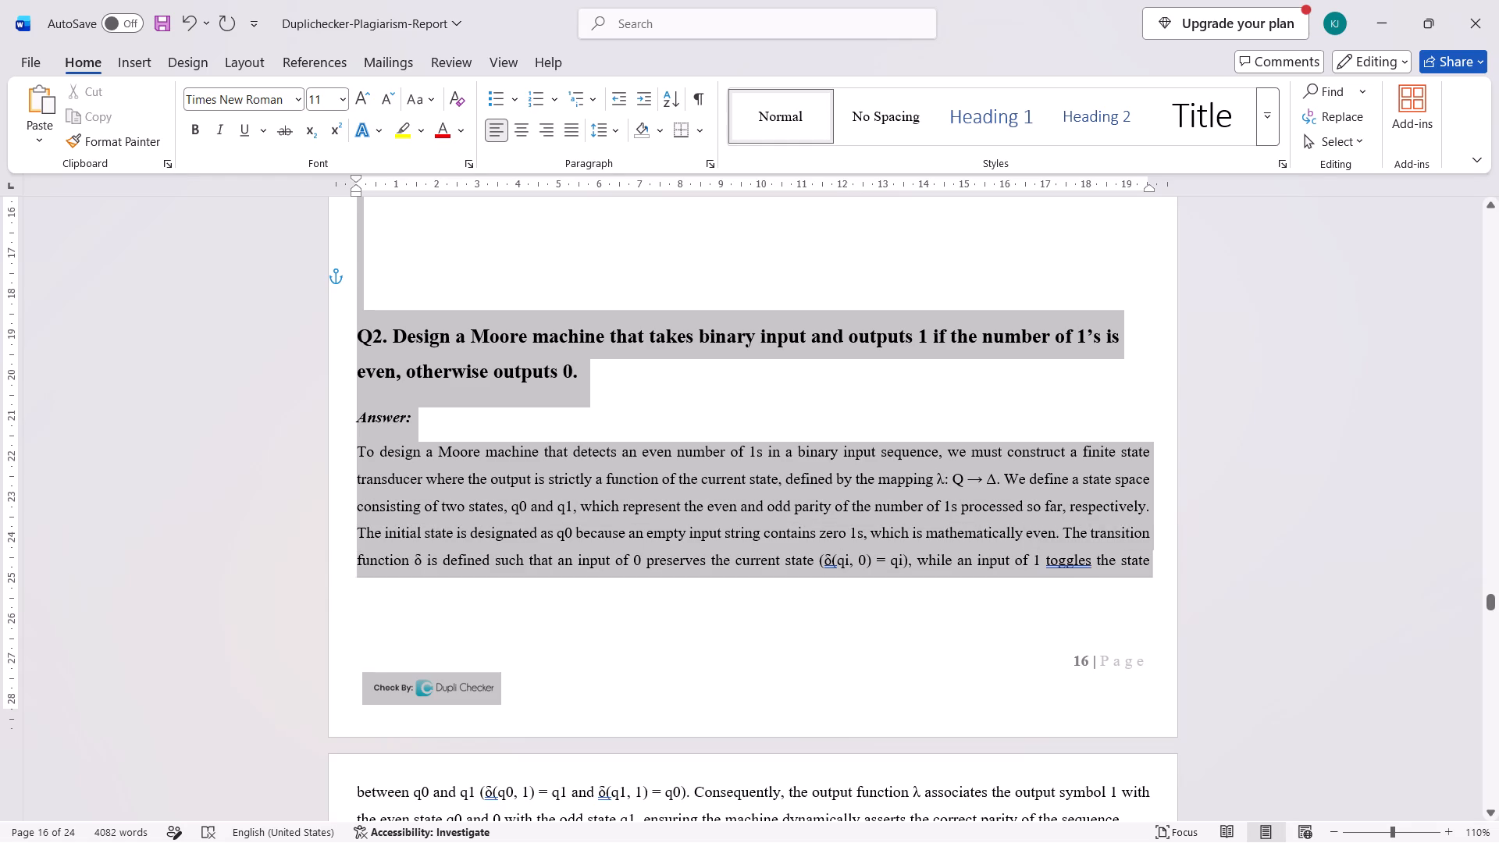
{"action": "left_click_drag", "start_coordinate": [1226, 568], "coordinate": [1161, 562]}
{"action": "key", "text": "Delete"}
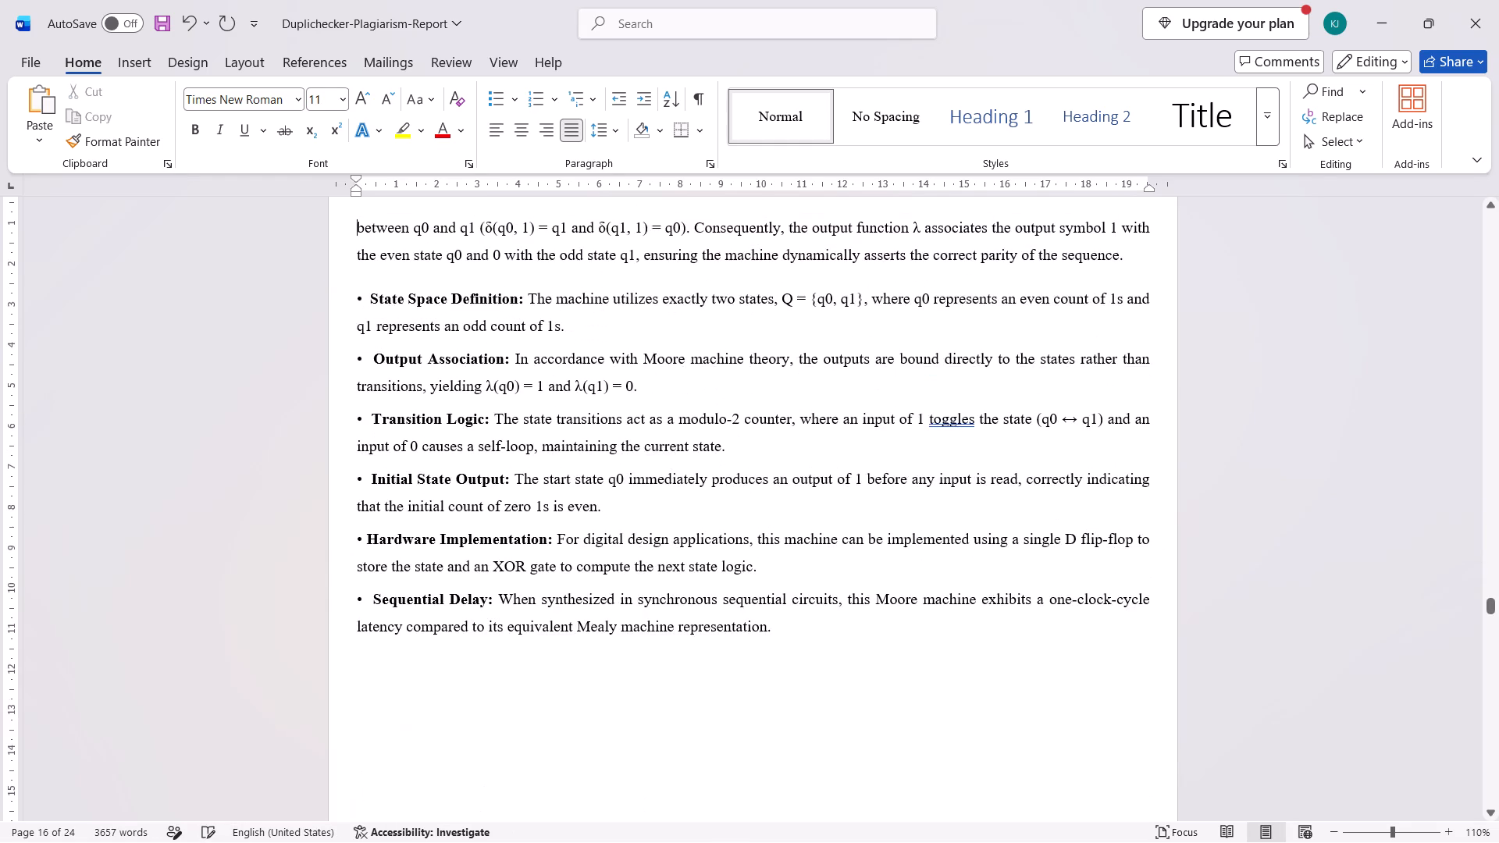
Delete the remaining old answers, from the Moore machine text on page 16 through the final State Complexity Bounds bullet.
{"action": "scroll", "coordinate": [842, 531], "scroll_direction": "up", "scroll_amount": 1}
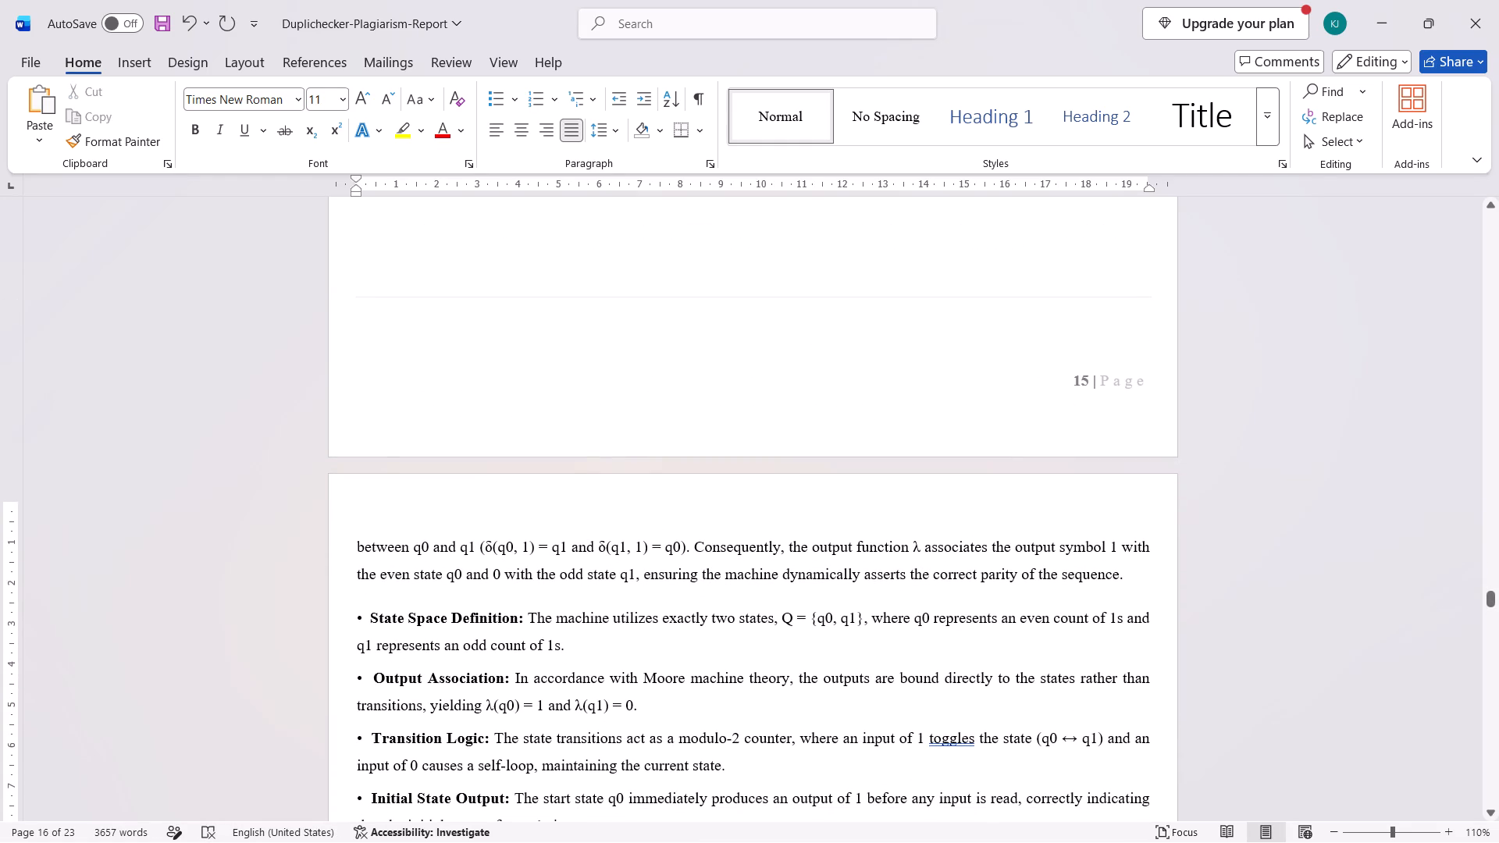
{"action": "left_click_drag", "start_coordinate": [355, 540], "coordinate": [657, 842]}
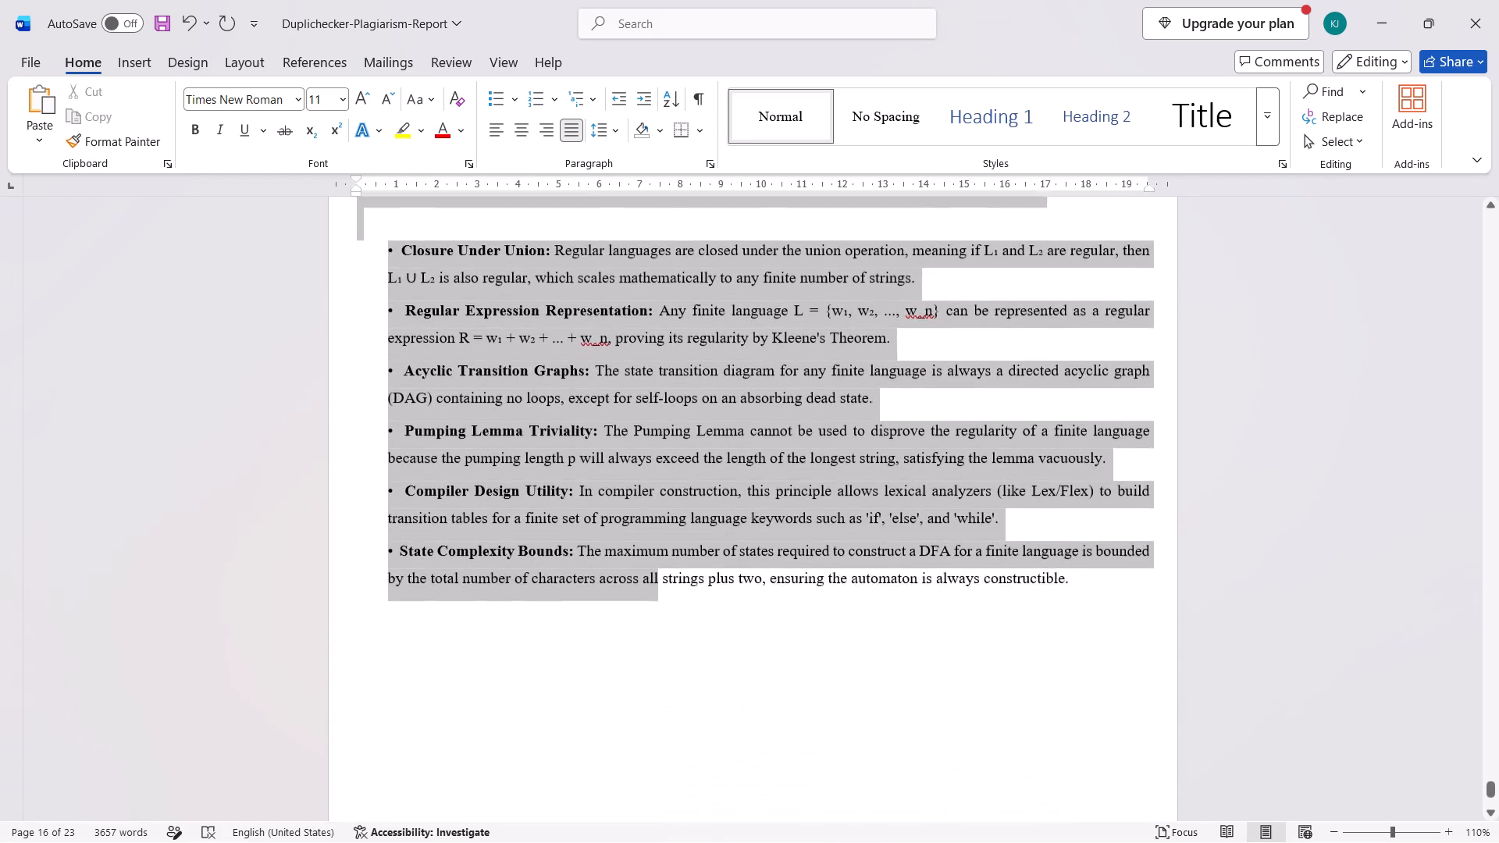
{"action": "left_click_drag", "start_coordinate": [657, 842], "coordinate": [1208, 738]}
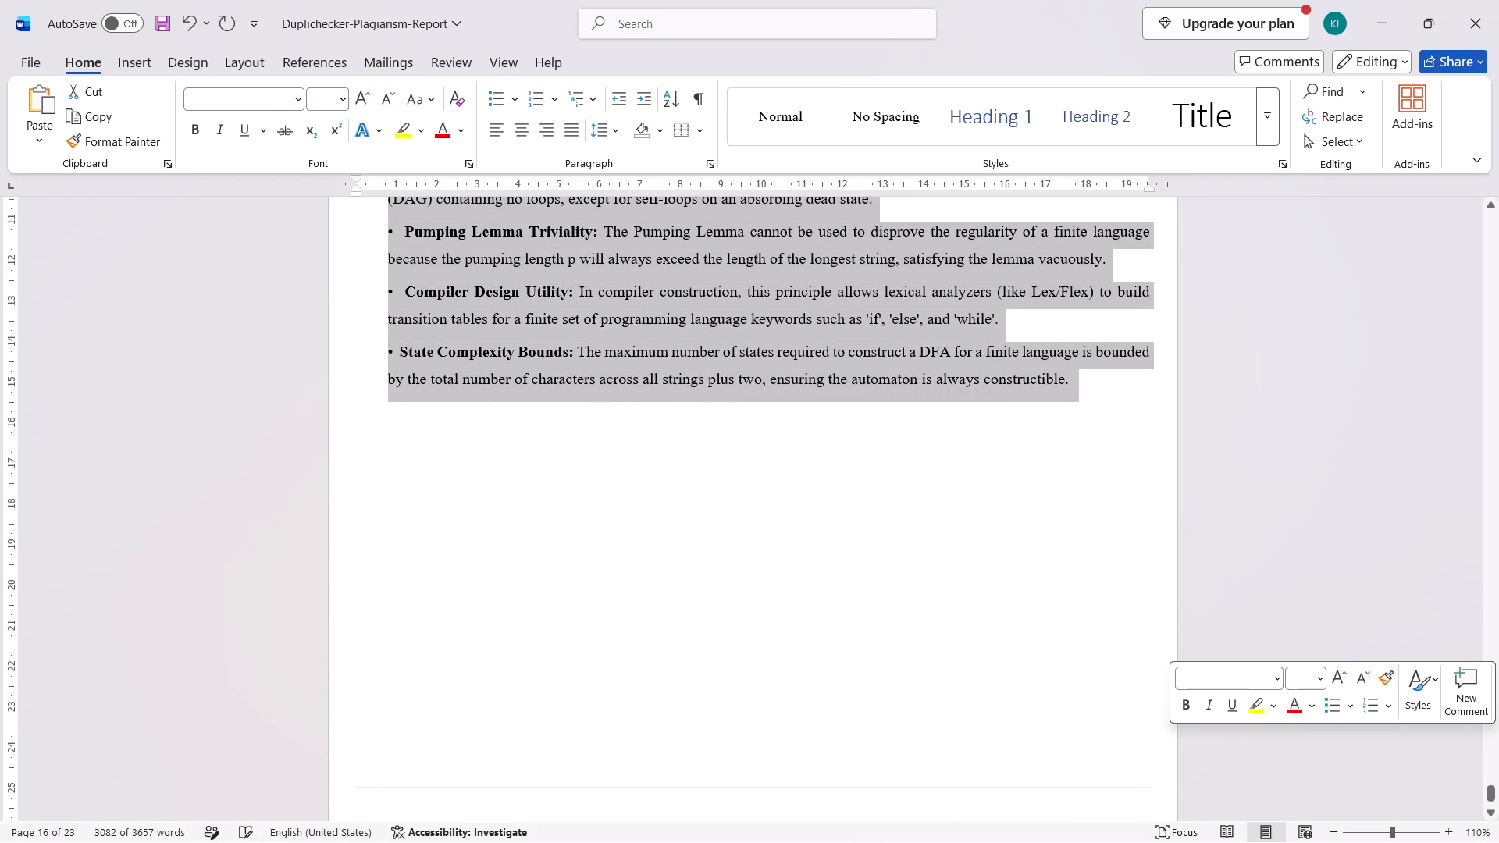
{"action": "key", "text": "BackSpace"}
Review the report document from the plagiarism scan header and cover page through the end of the Q2 content on page 3.
{"action": "scroll", "coordinate": [1017, 621], "scroll_direction": "up", "scroll_amount": 19}
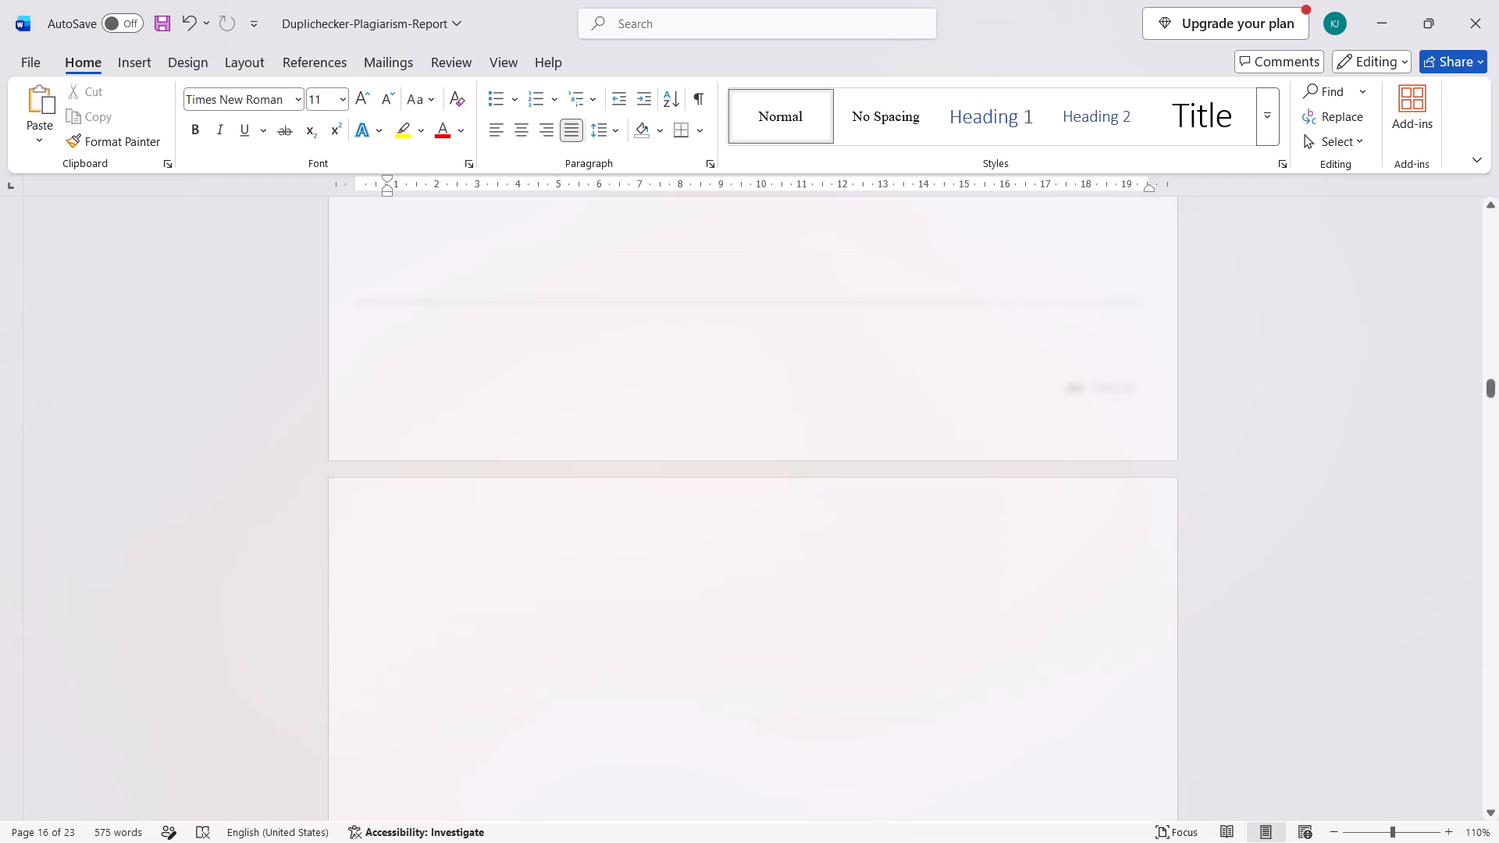
{"action": "scroll", "coordinate": [1017, 621], "scroll_direction": "up", "scroll_amount": 3}
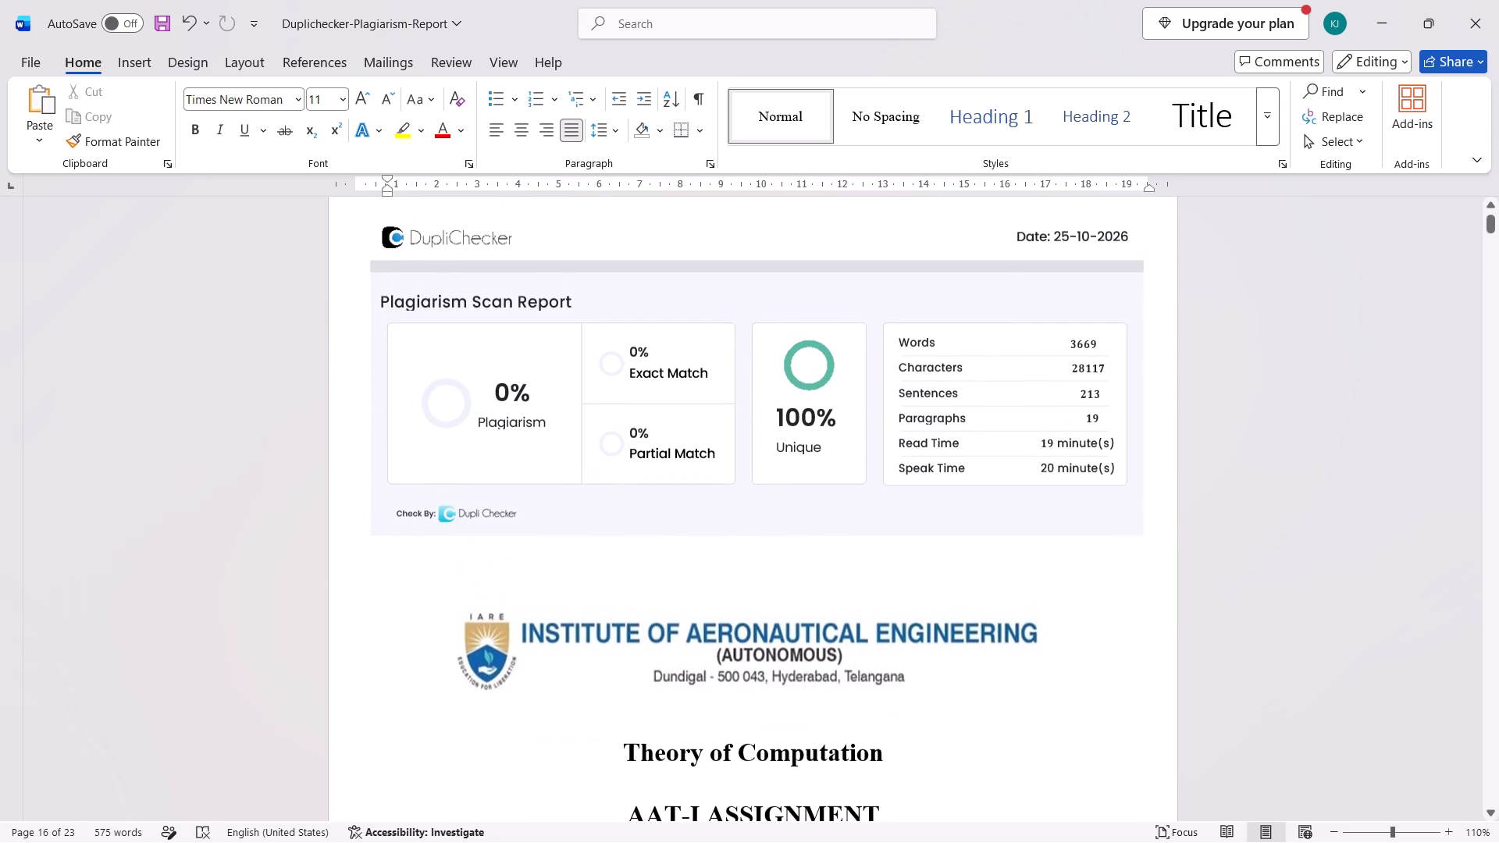
{"action": "scroll", "coordinate": [1017, 621], "scroll_direction": "up", "scroll_amount": 1}
{"action": "scroll", "coordinate": [1017, 621], "scroll_direction": "down", "scroll_amount": 3}
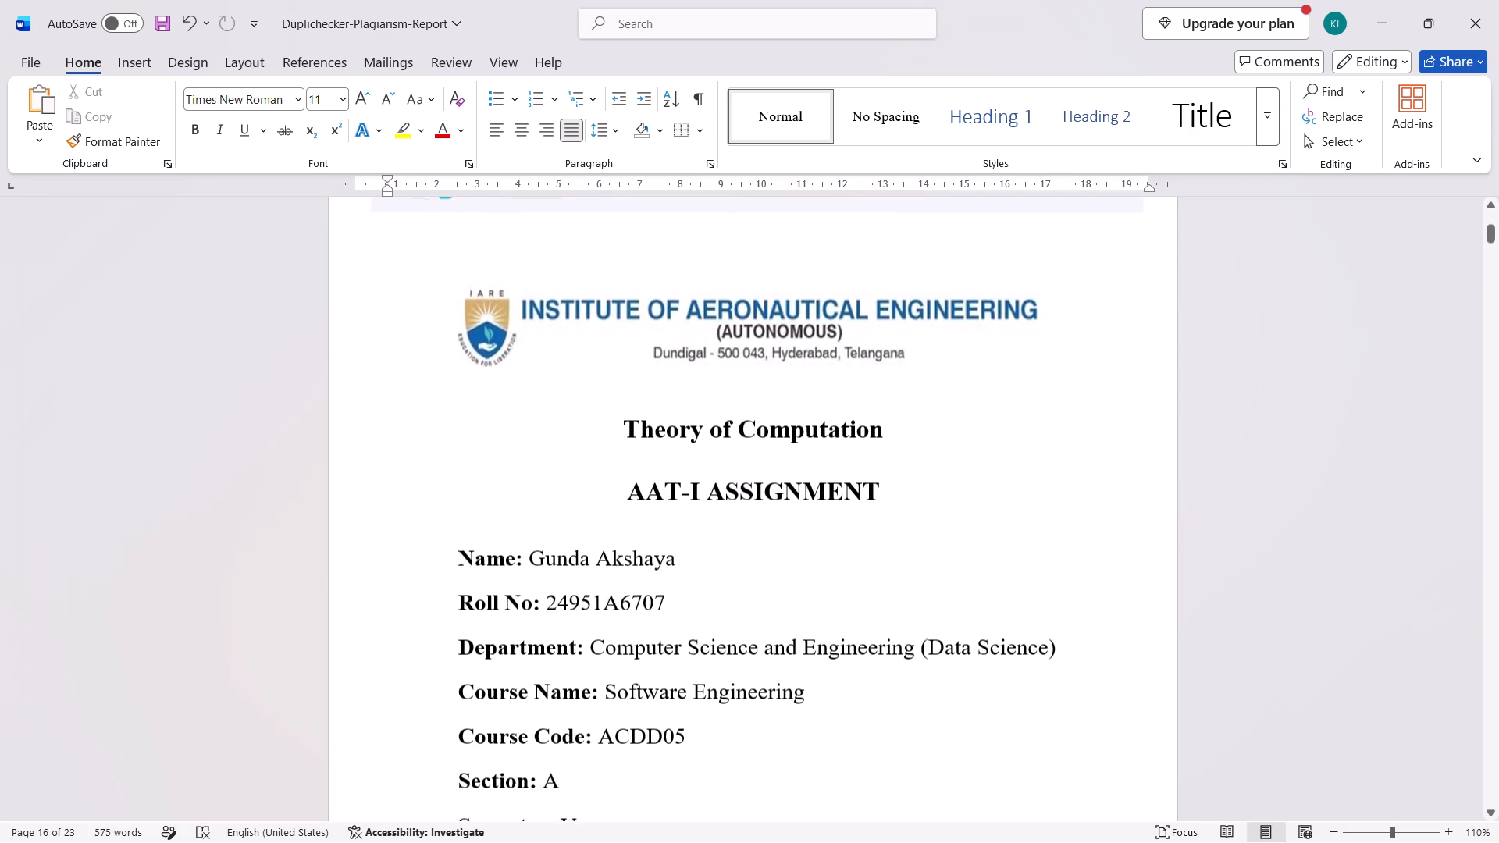
{"action": "scroll", "coordinate": [1017, 621], "scroll_direction": "down", "scroll_amount": 1}
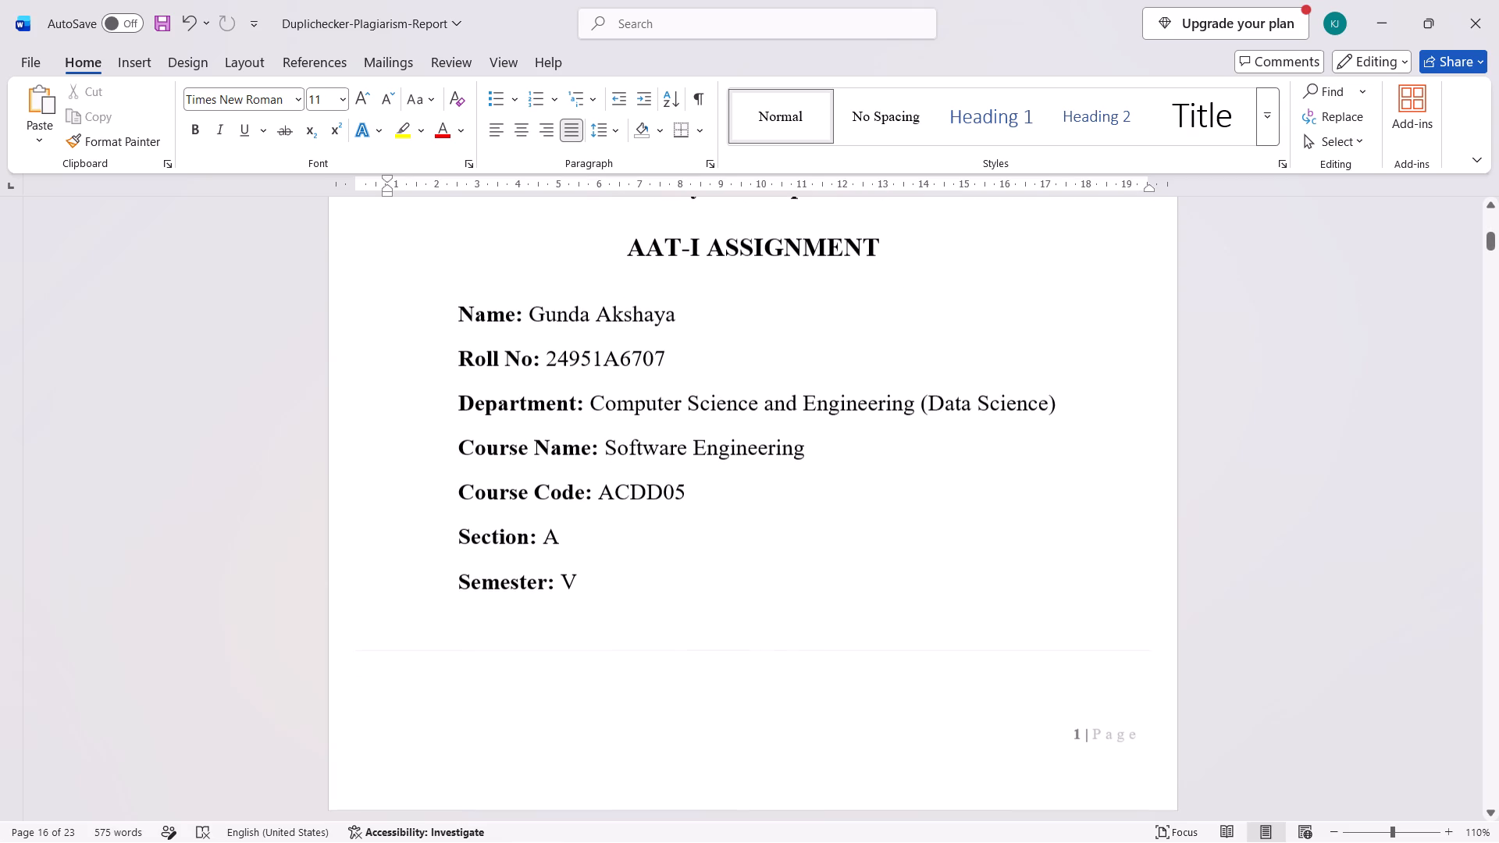
{"action": "scroll", "coordinate": [1017, 621], "scroll_direction": "down", "scroll_amount": 2}
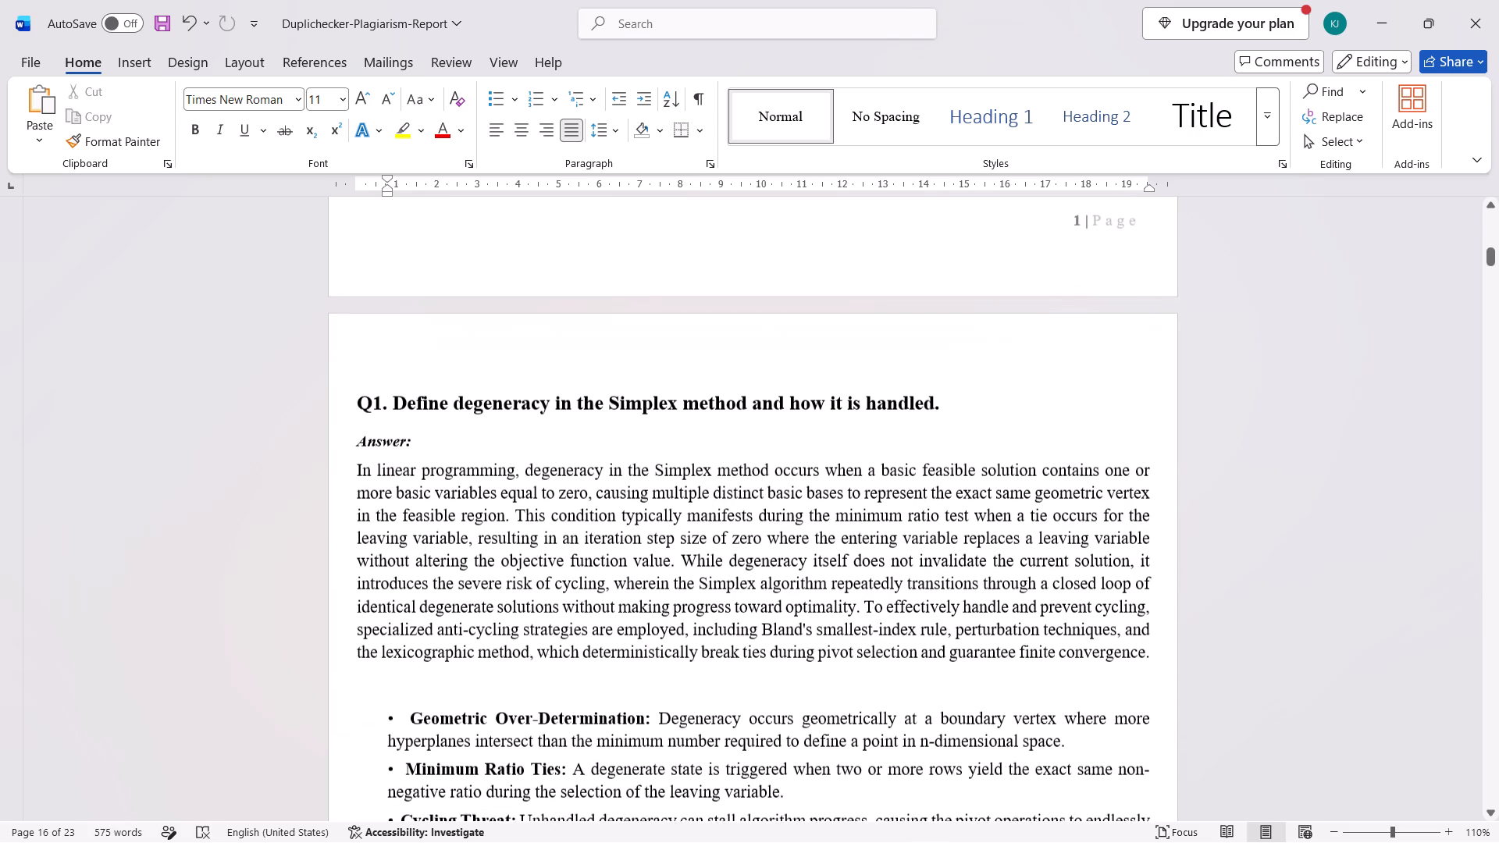
{"action": "scroll", "coordinate": [1017, 621], "scroll_direction": "down", "scroll_amount": 2}
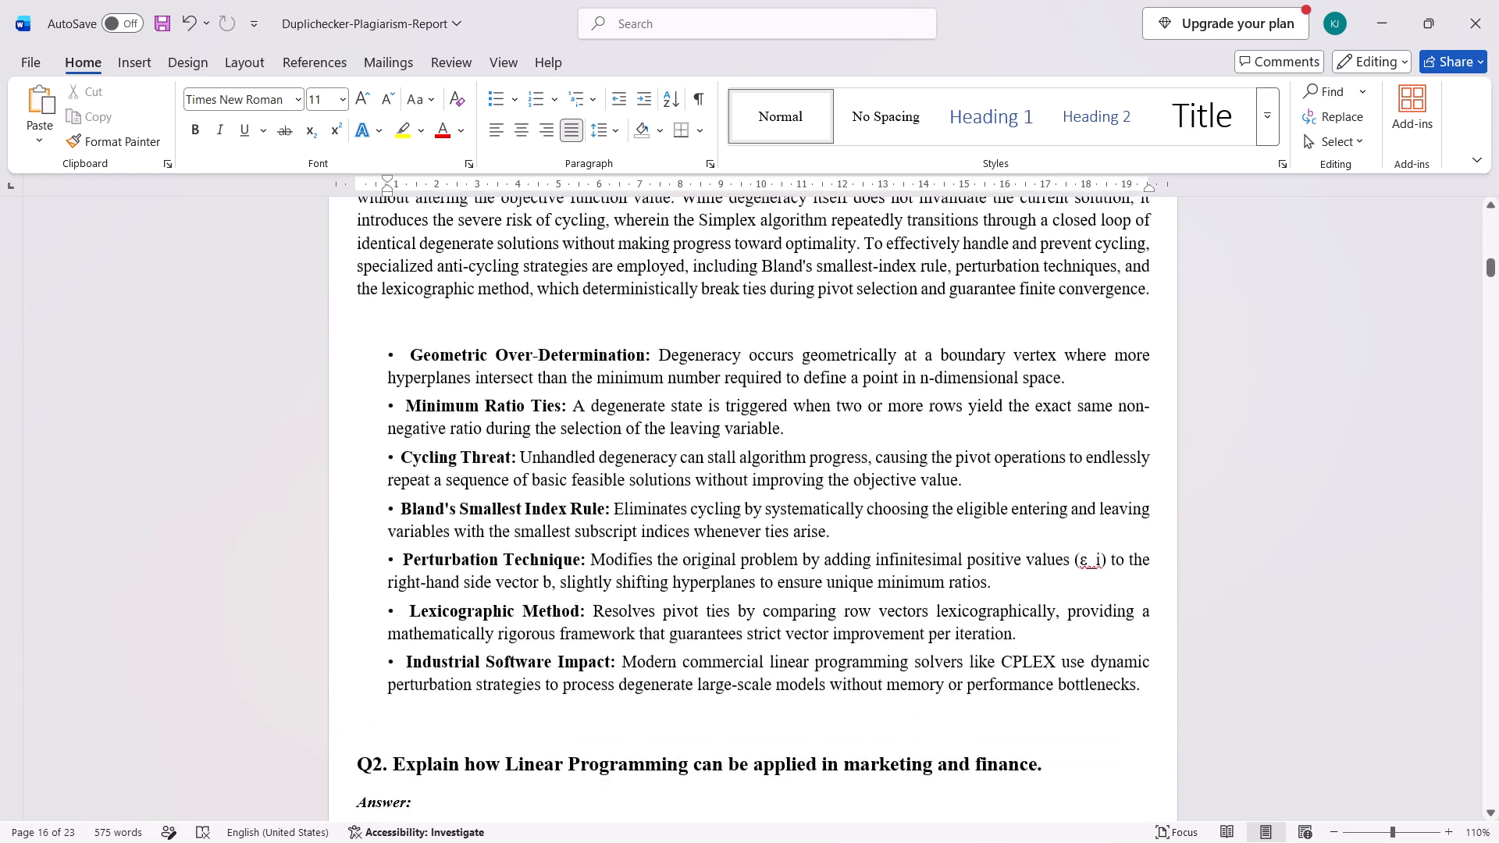
{"action": "scroll", "coordinate": [1017, 621], "scroll_direction": "down", "scroll_amount": 4}
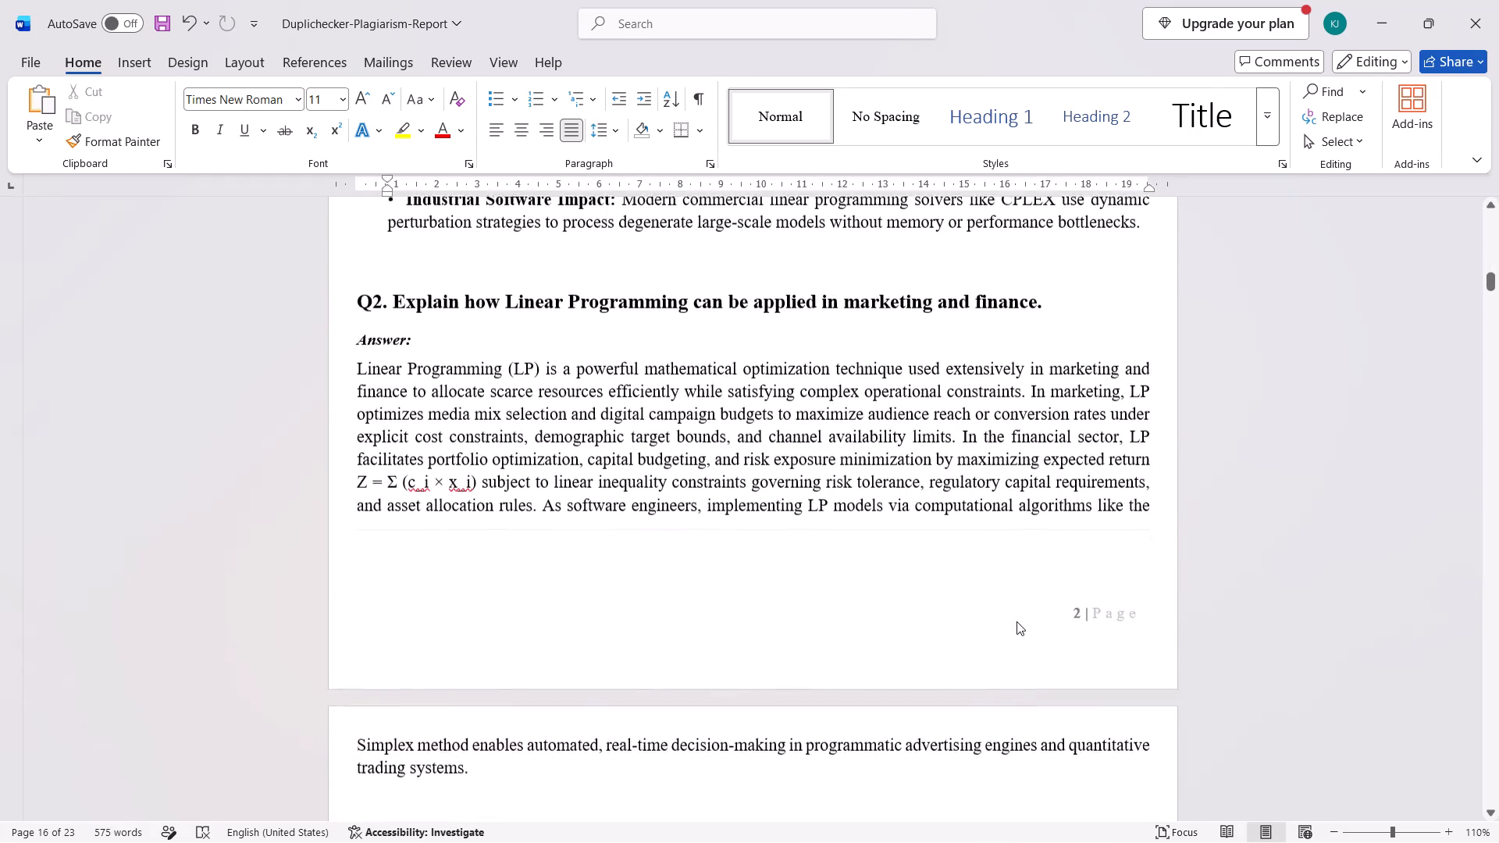
{"action": "scroll", "coordinate": [1017, 621], "scroll_direction": "down", "scroll_amount": 5}
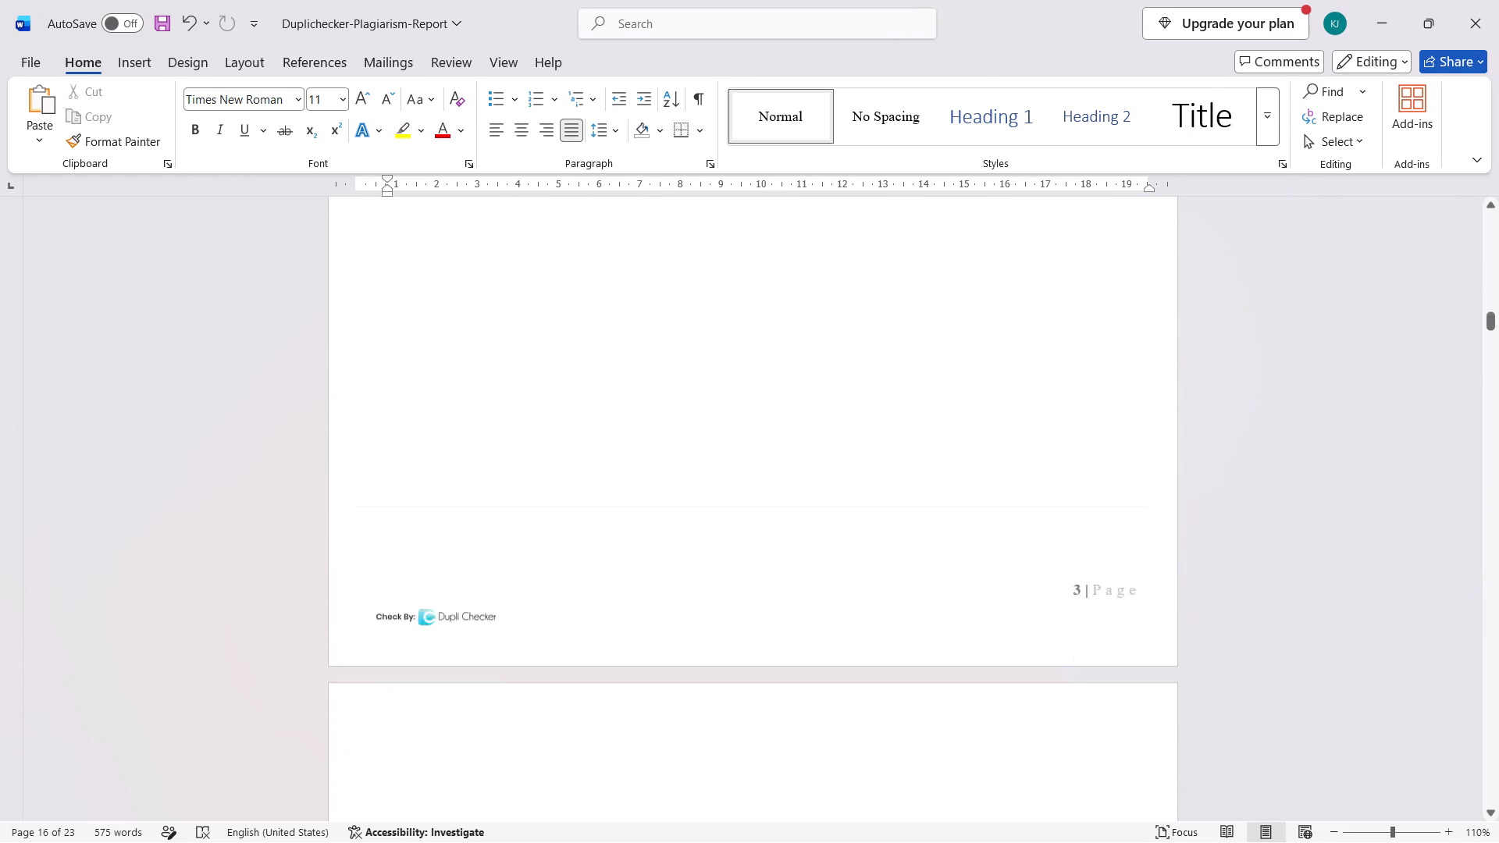
{"action": "scroll", "coordinate": [1017, 621], "scroll_direction": "up", "scroll_amount": 1}
{"action": "scroll", "coordinate": [1017, 621], "scroll_direction": "down", "scroll_amount": 1}
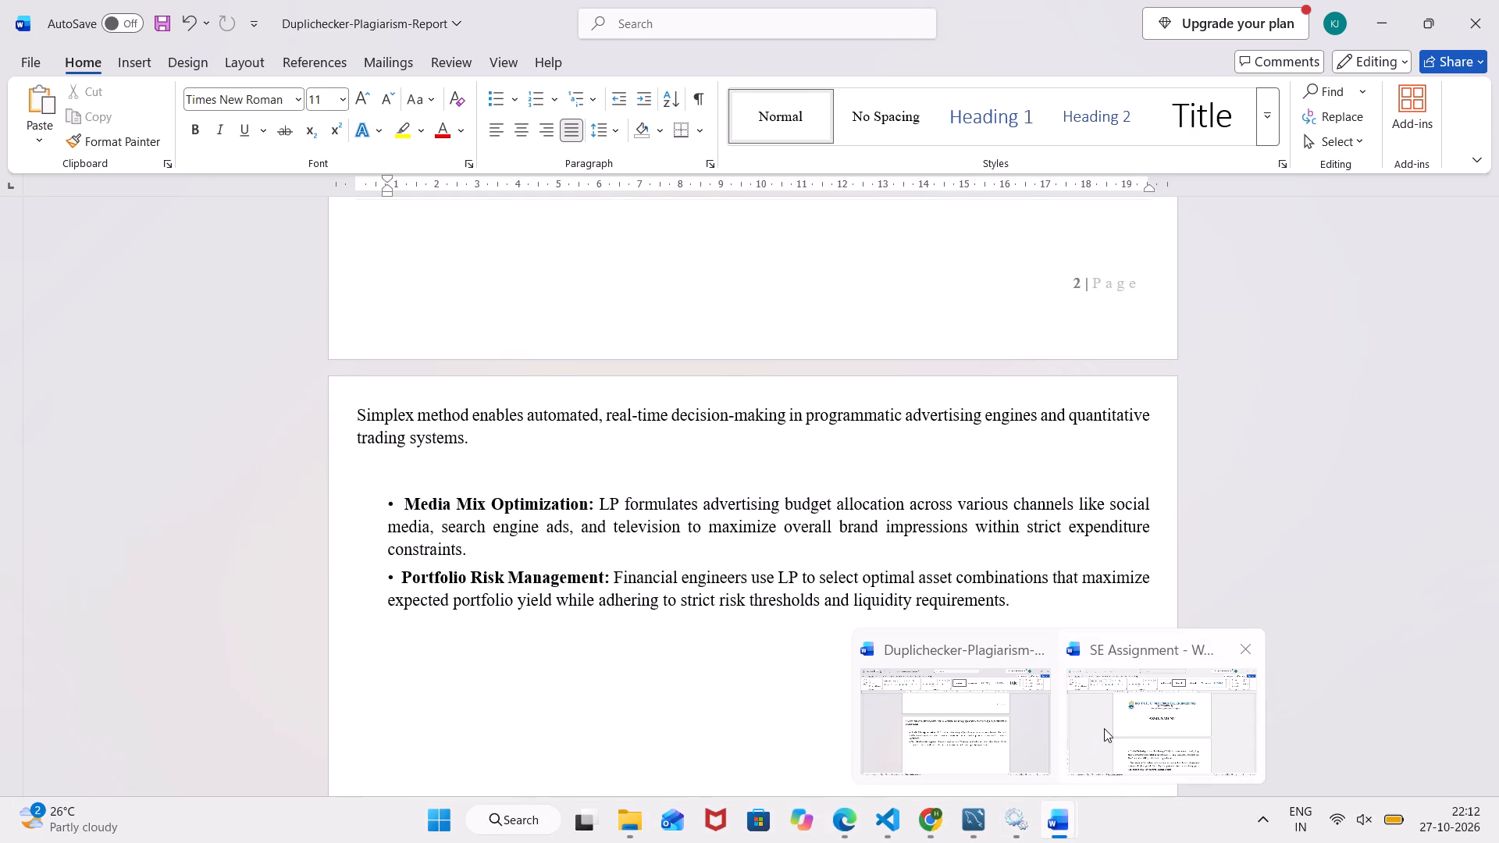
In SE Assignment, cut the text from the Capital Budgeting bullet through the Objective Function Formulation bullet under Q3.
{"action": "left_click", "coordinate": [1104, 728]}
{"action": "scroll", "coordinate": [990, 605], "scroll_direction": "down", "scroll_amount": 1}
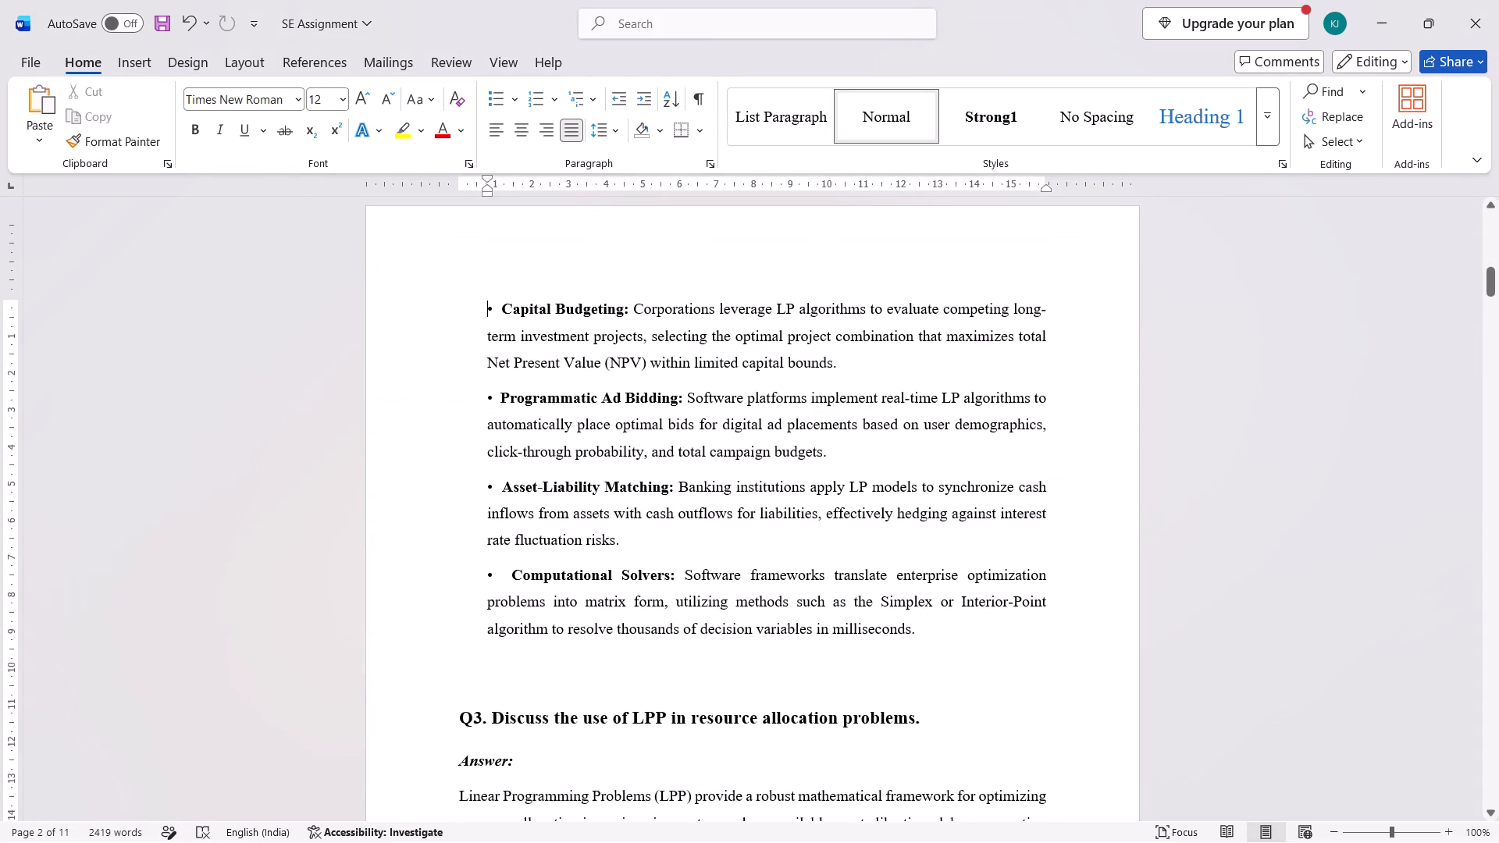
{"action": "left_click_drag", "start_coordinate": [486, 295], "coordinate": [671, 582]}
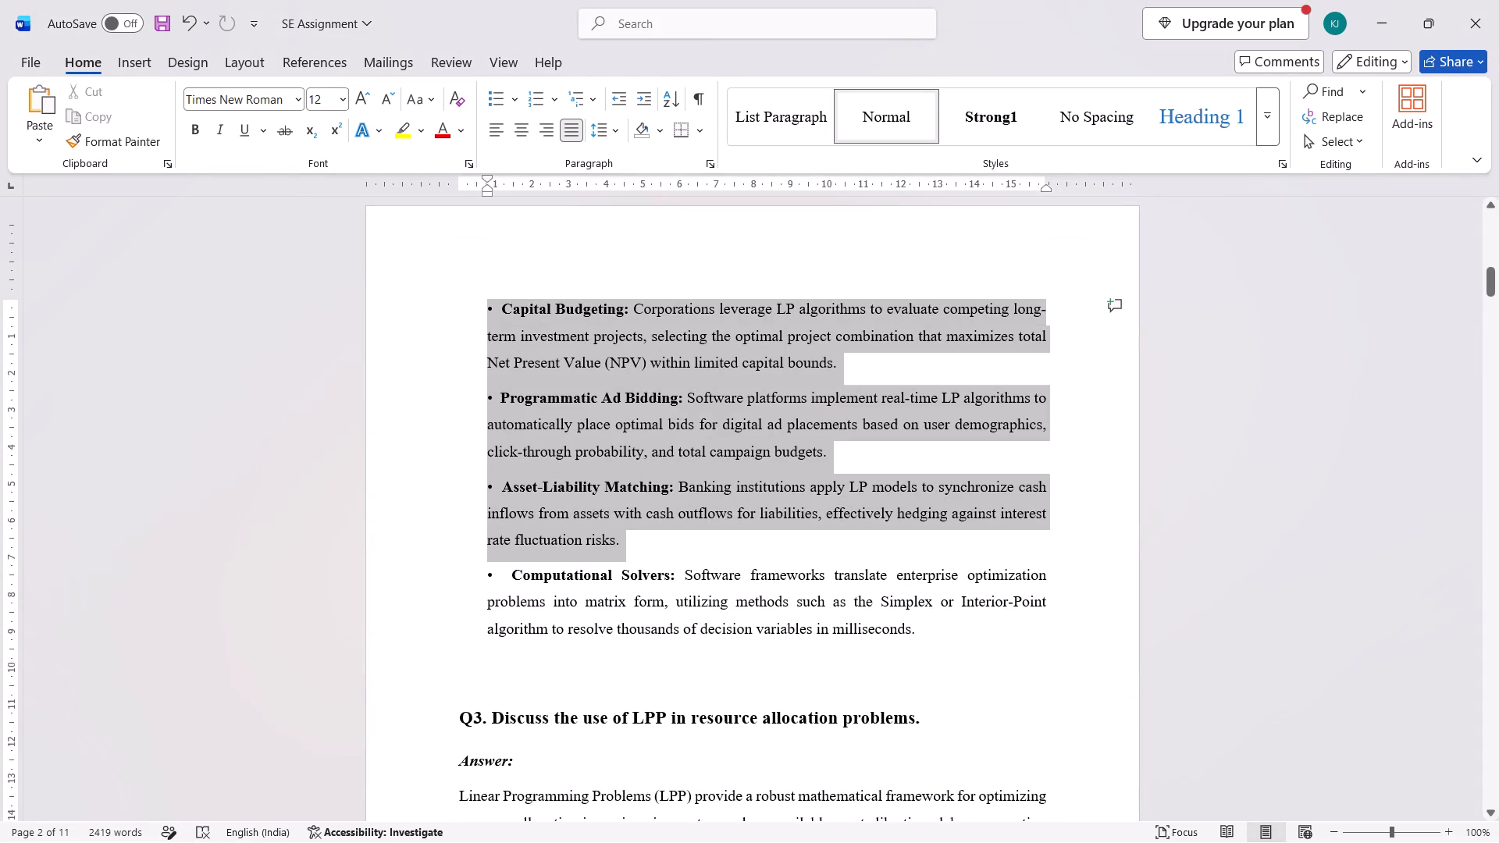
{"action": "left_click_drag", "start_coordinate": [671, 582], "coordinate": [723, 818]}
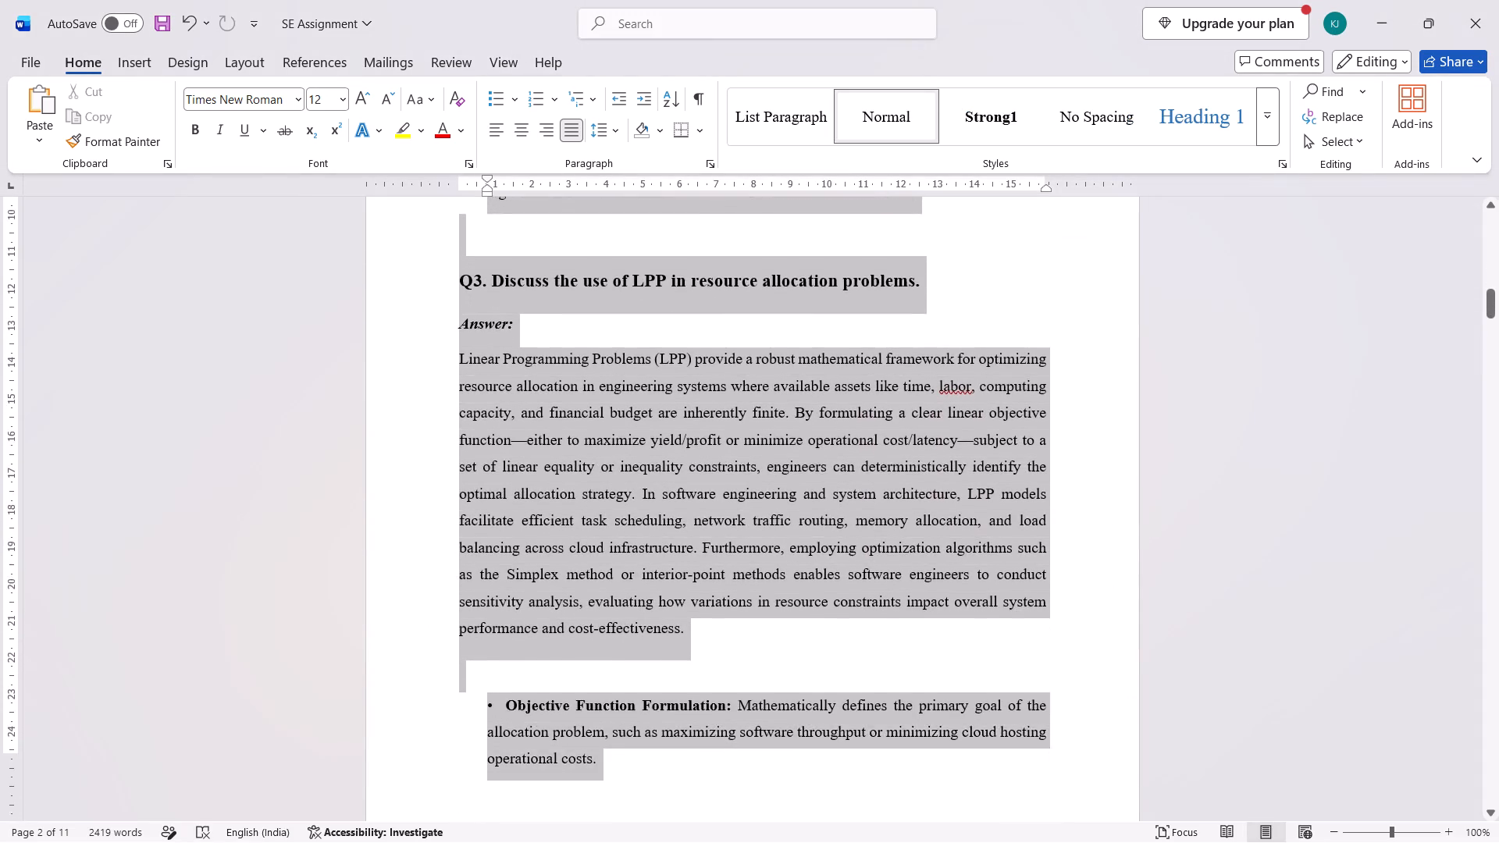
{"action": "left_click_drag", "start_coordinate": [723, 818], "coordinate": [625, 758]}
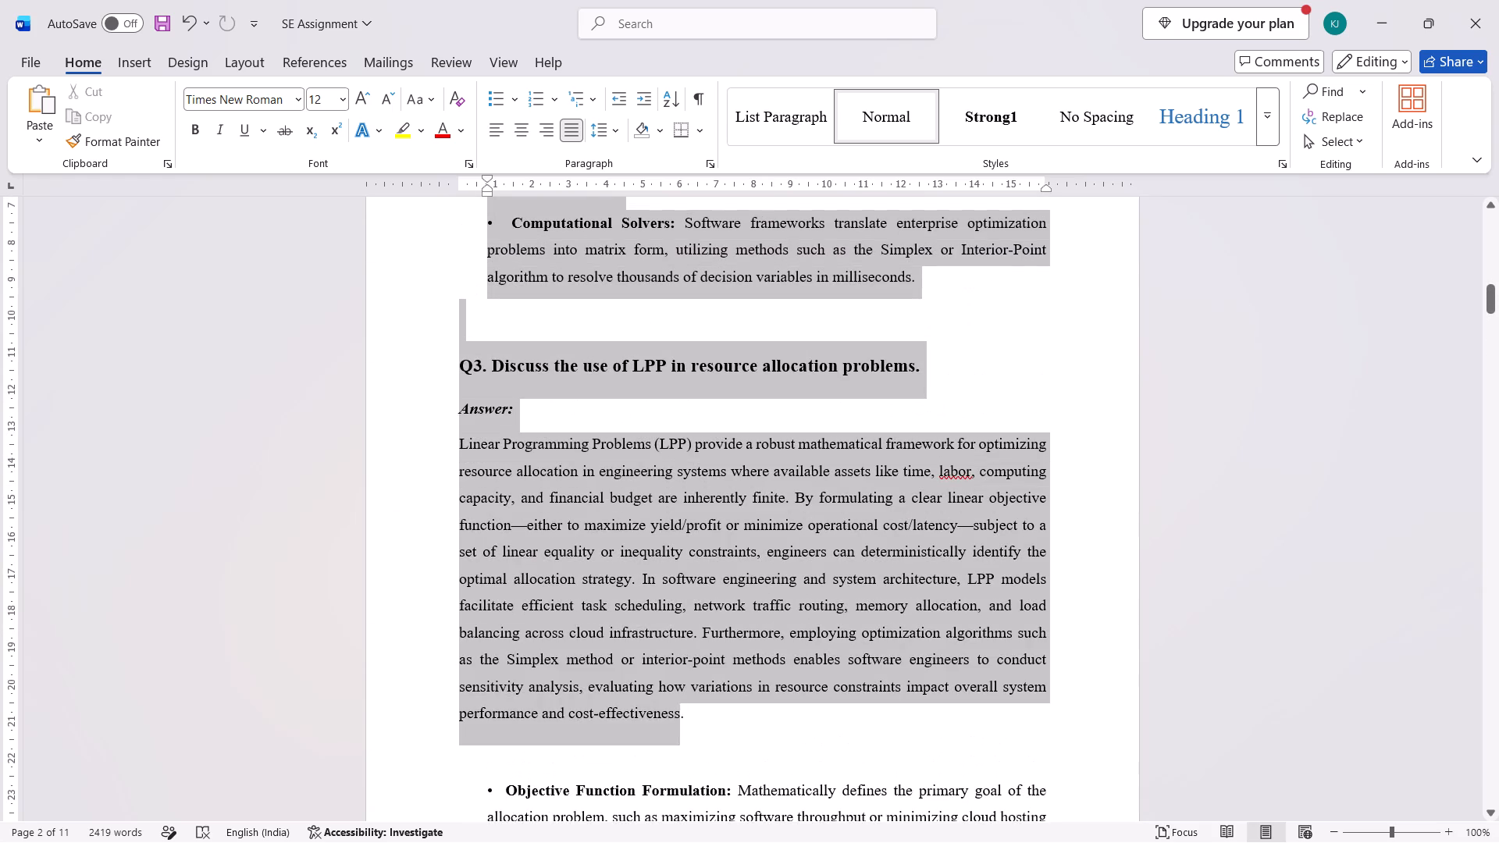
{"action": "left_click_drag", "start_coordinate": [625, 758], "coordinate": [640, 742]}
{"action": "key", "text": "ctrl+x"}
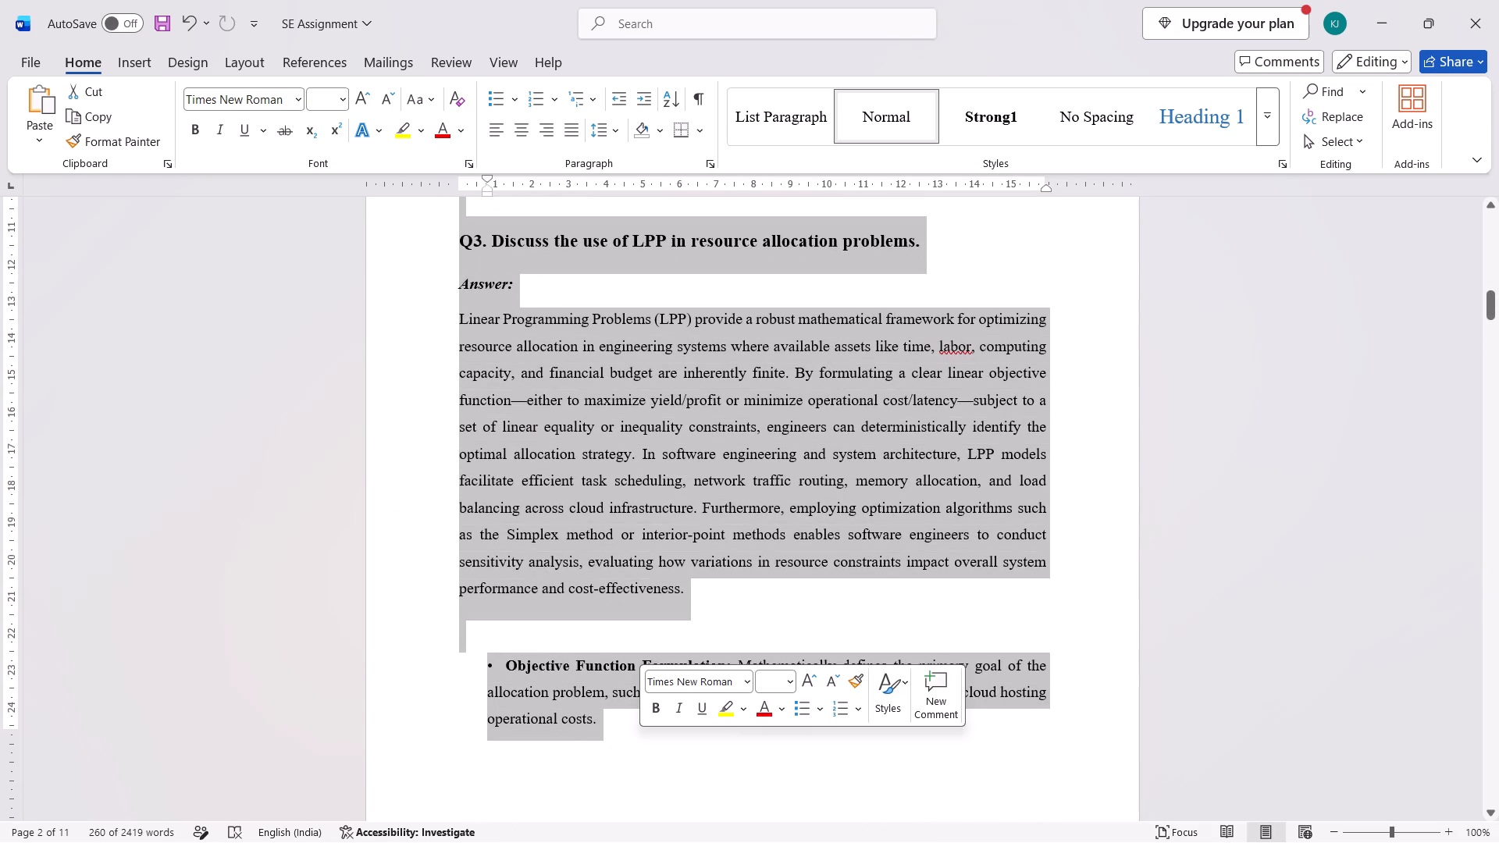
{"action": "scroll", "coordinate": [640, 742], "scroll_direction": "up", "scroll_amount": 6}
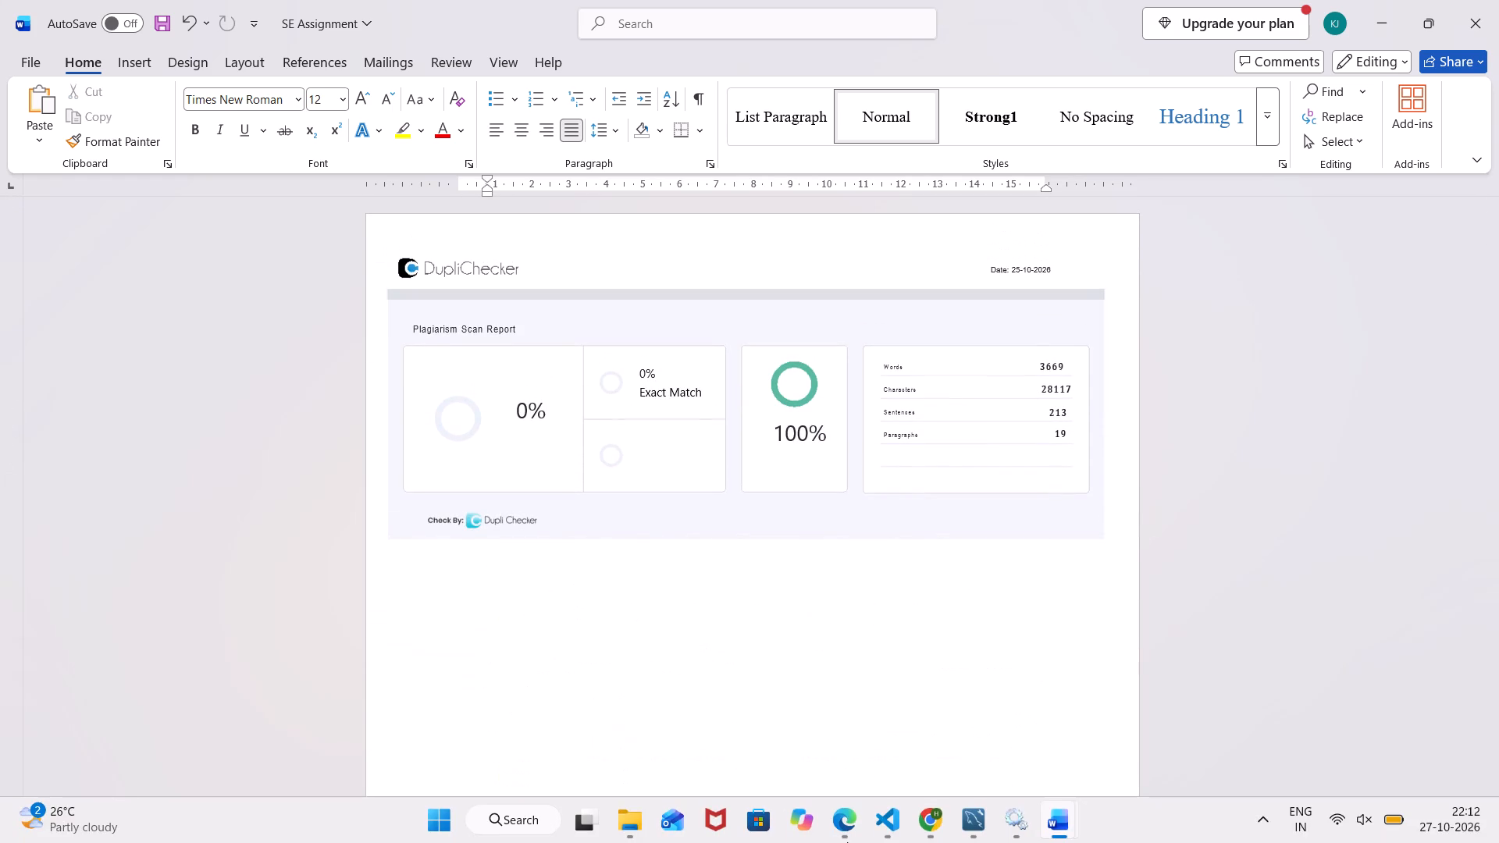
Paste the cut Q2 and Q3 content on a new line below the Portfolio Risk Management bullet in the Duplichecker report document.
{"action": "left_click", "coordinate": [989, 735]}
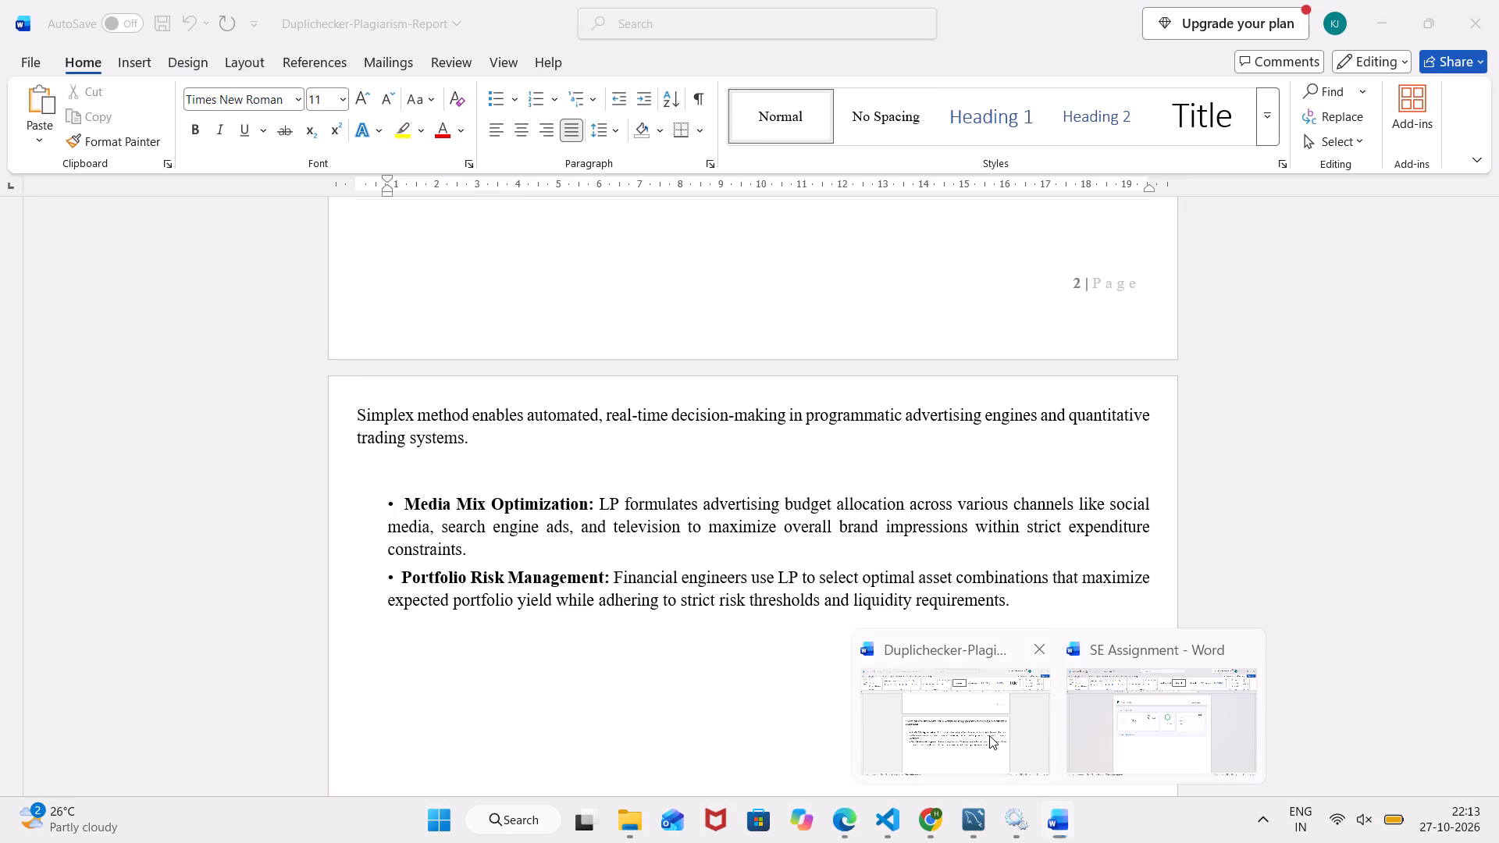
{"action": "left_click", "coordinate": [1035, 599]}
{"action": "key", "text": "Return"}
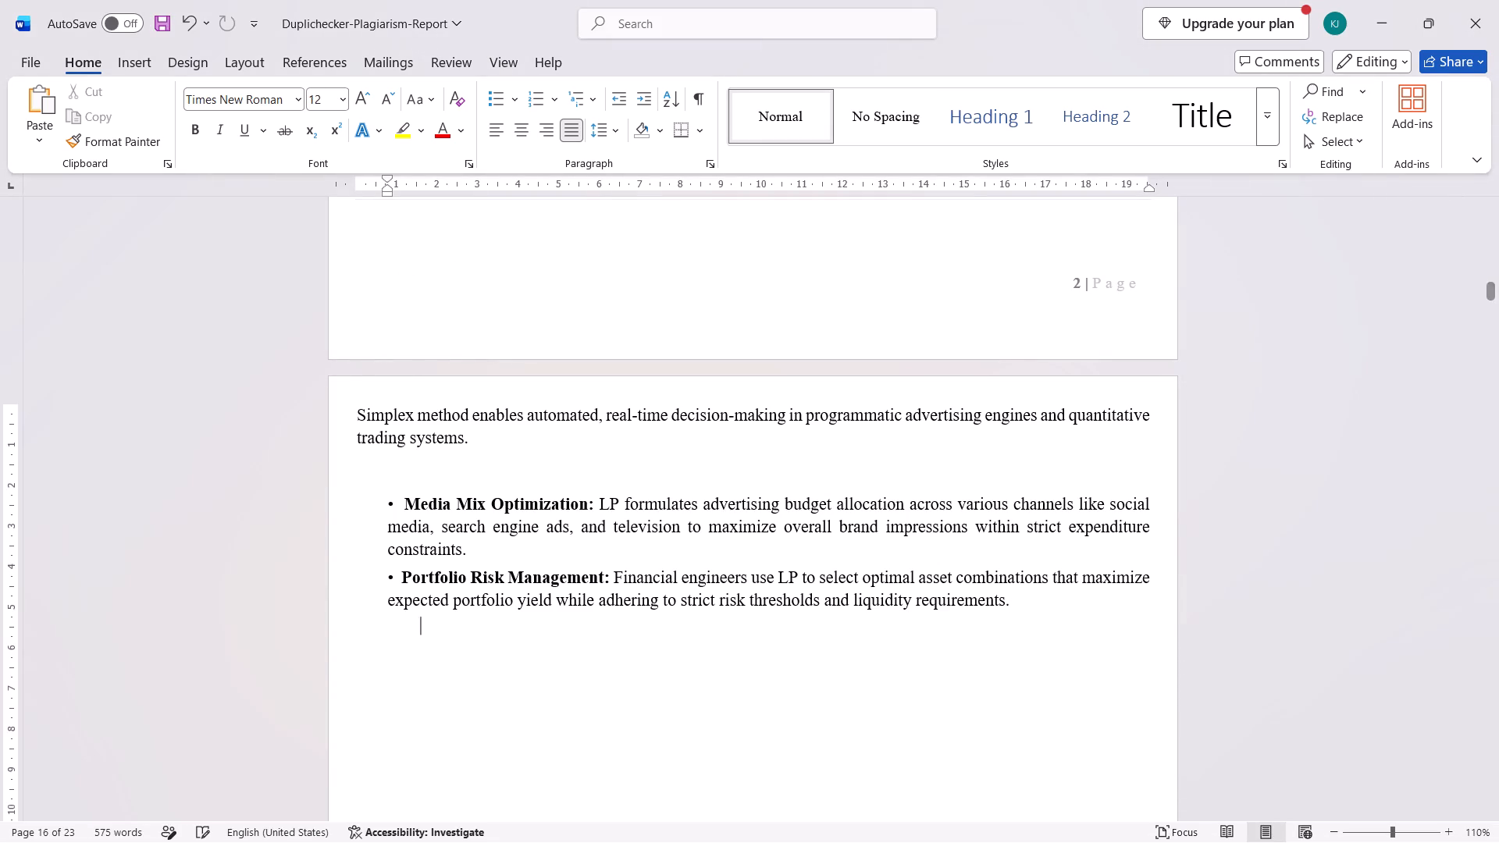
{"action": "key", "text": "ctrl+v"}
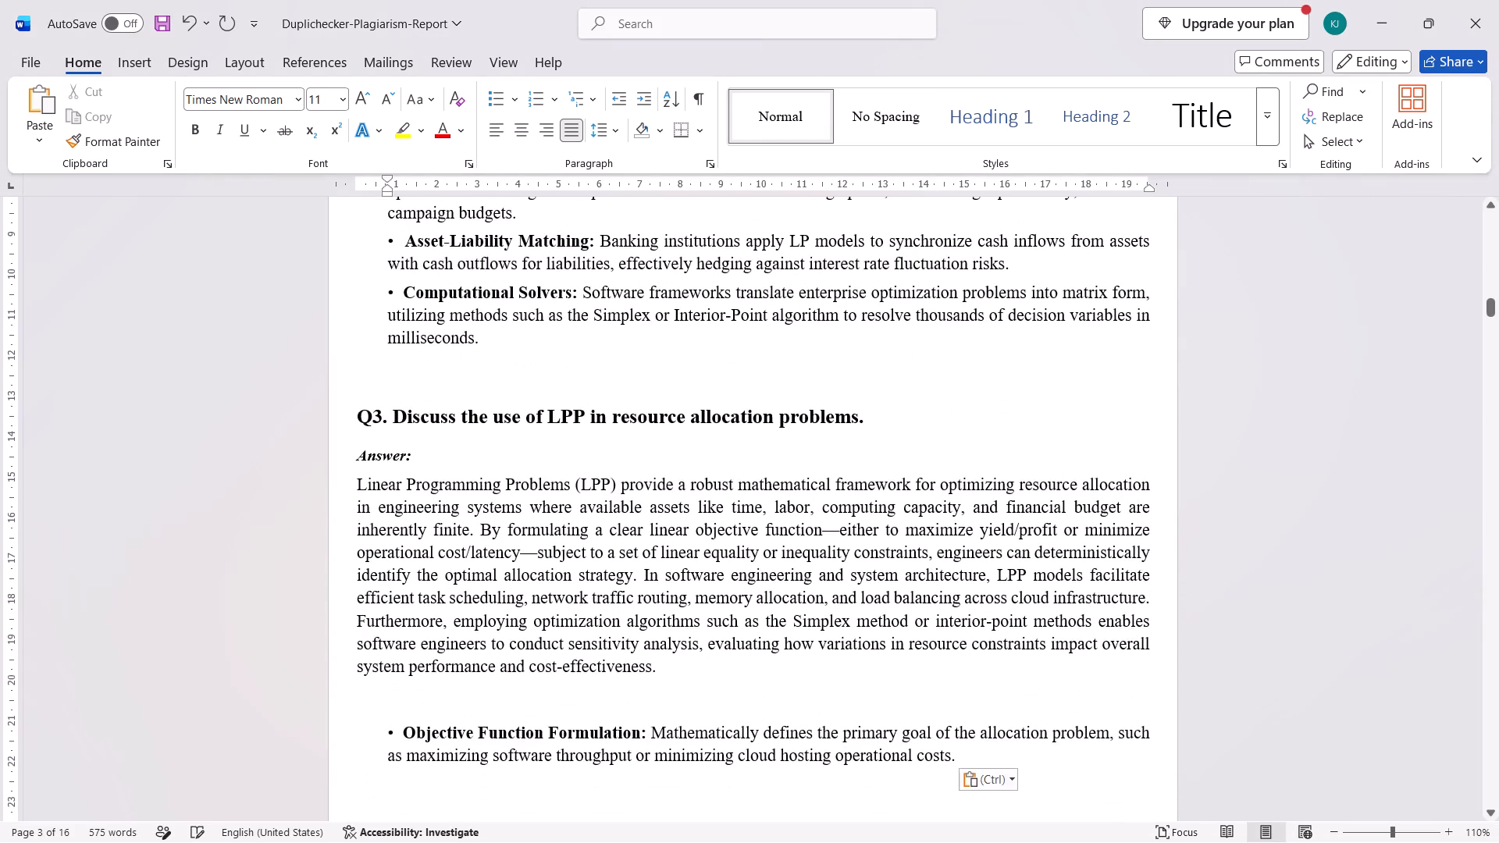
{"action": "scroll", "coordinate": [1035, 599], "scroll_direction": "down", "scroll_amount": 3}
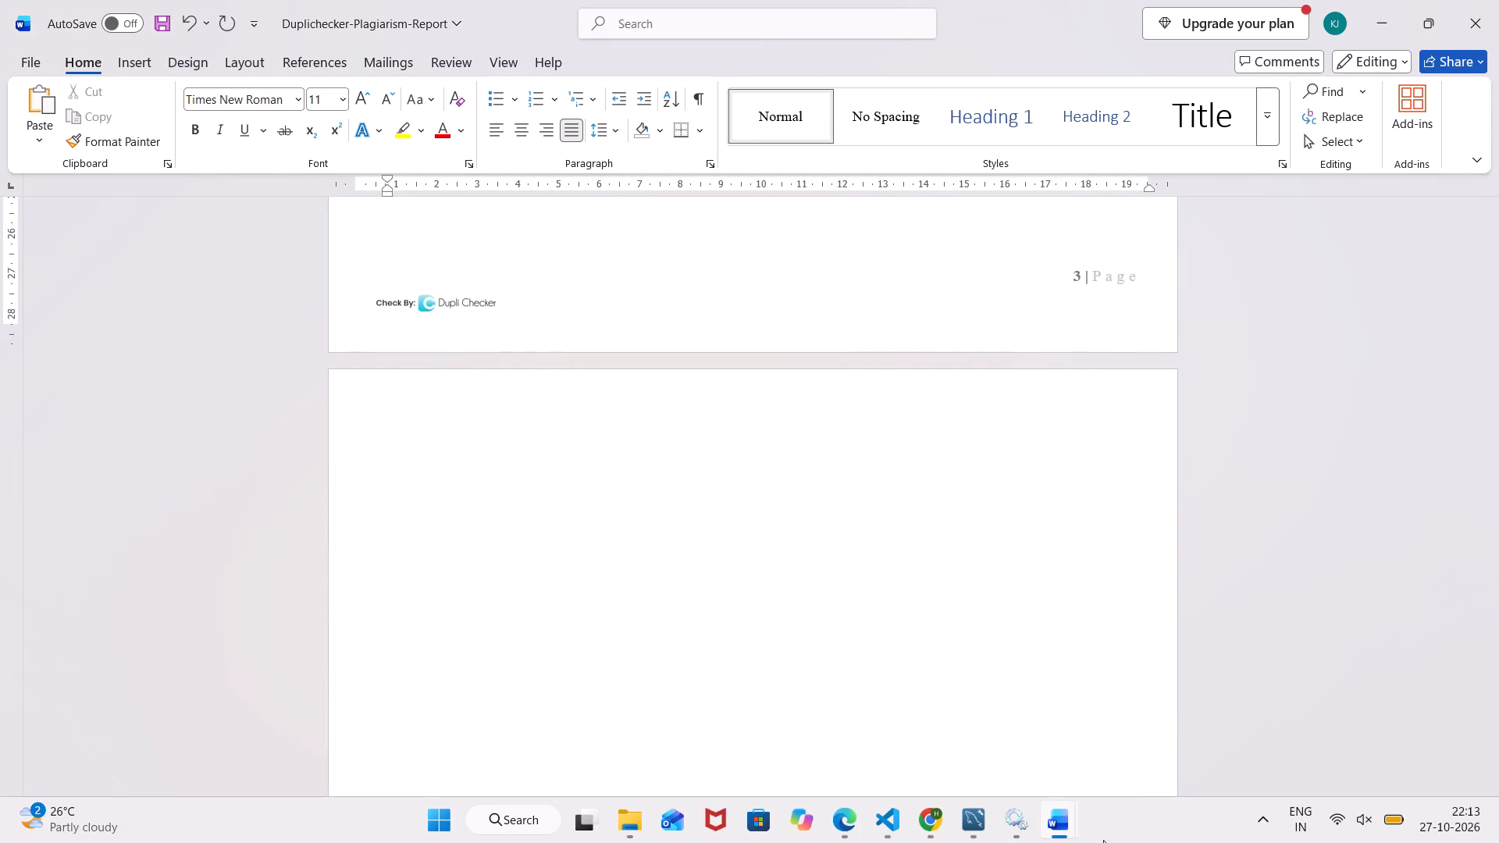
In SE Assignment, delete the background picture of the plagiarism scan report header on page 1.
{"action": "left_click", "coordinate": [1147, 720]}
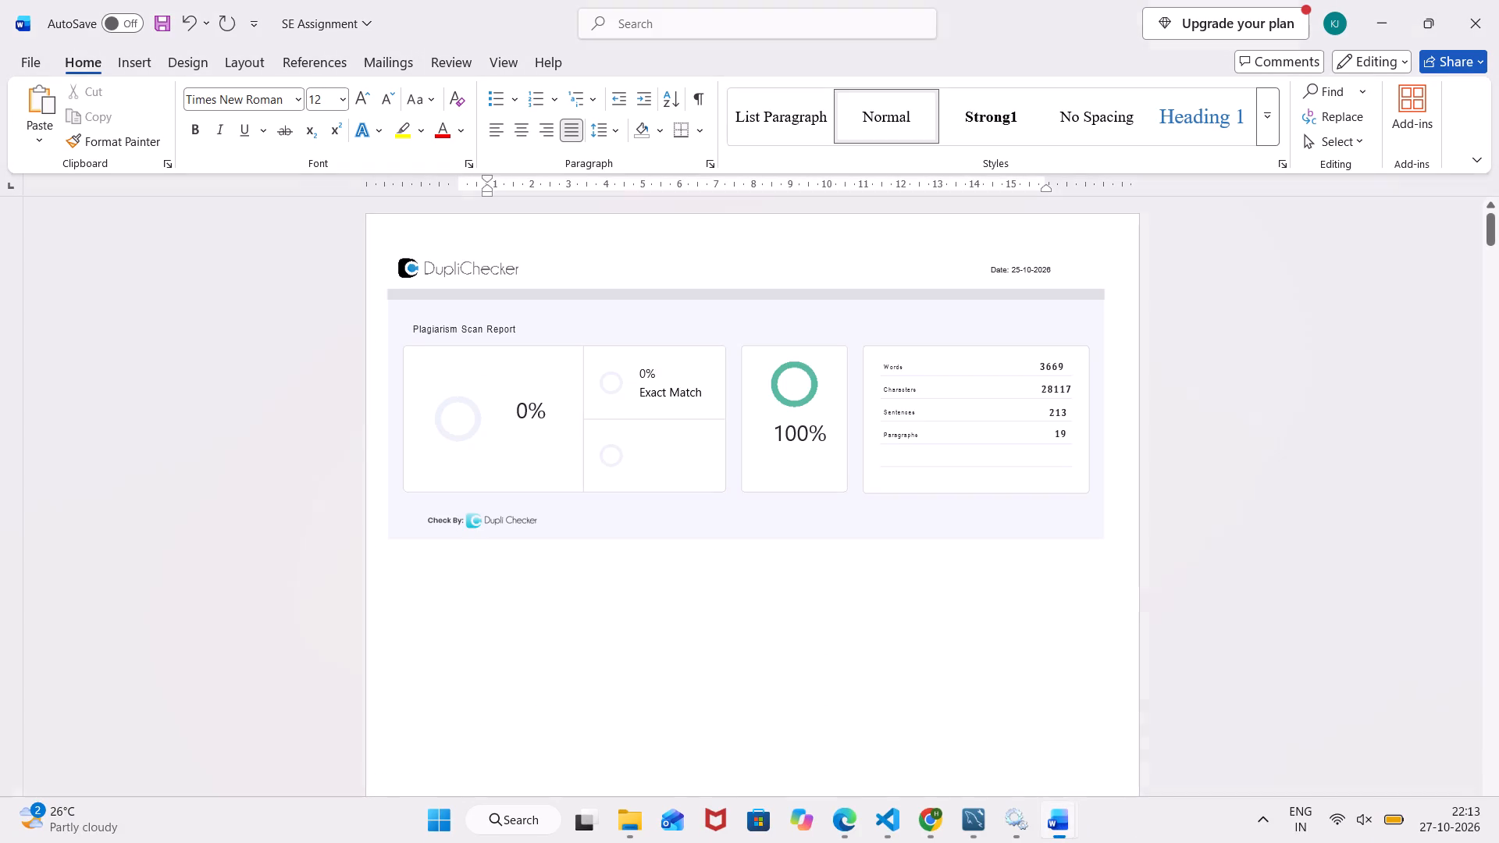
{"action": "scroll", "coordinate": [981, 613], "scroll_direction": "down", "scroll_amount": 1}
{"action": "left_click", "coordinate": [774, 427]}
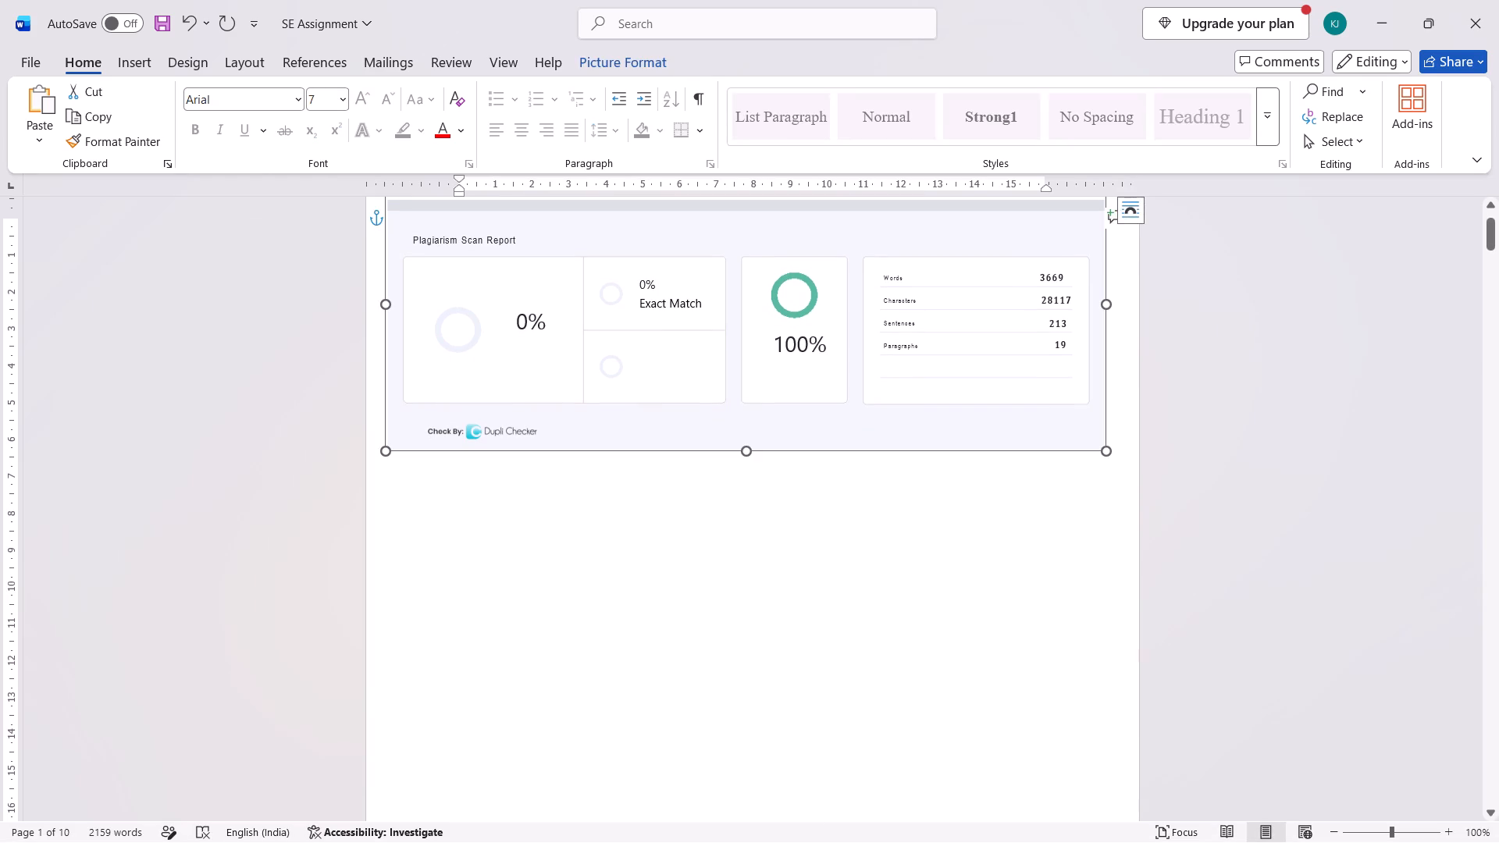
{"action": "key", "text": "Delete"}
Delete the Plagiarism Scan Report title and the blank paragraphs above the institute logo on page 1.
{"action": "left_click", "coordinate": [752, 512]}
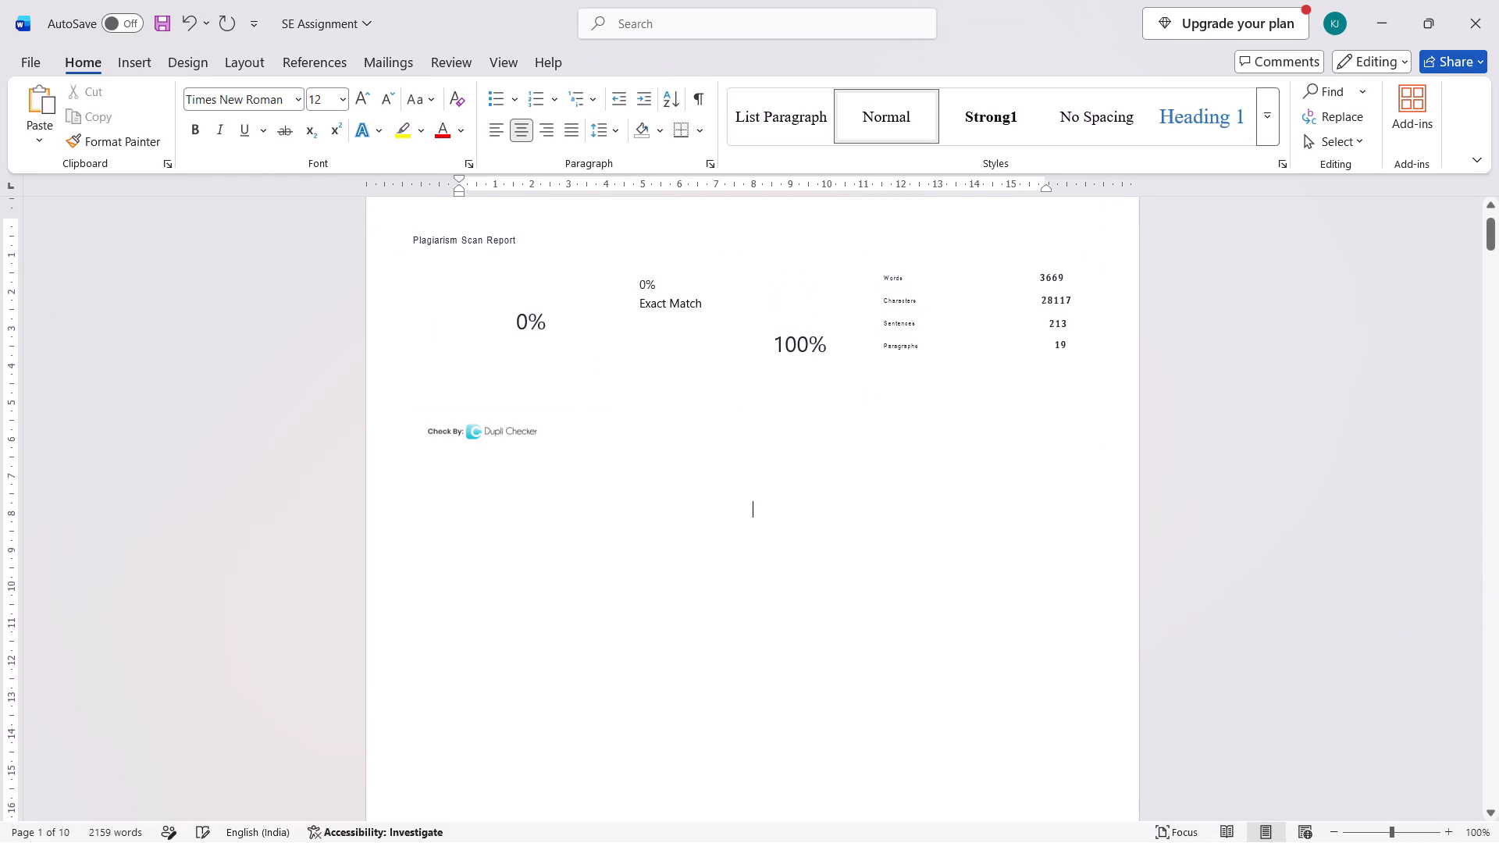
{"action": "left_click_drag", "start_coordinate": [1108, 442], "coordinate": [574, 273]}
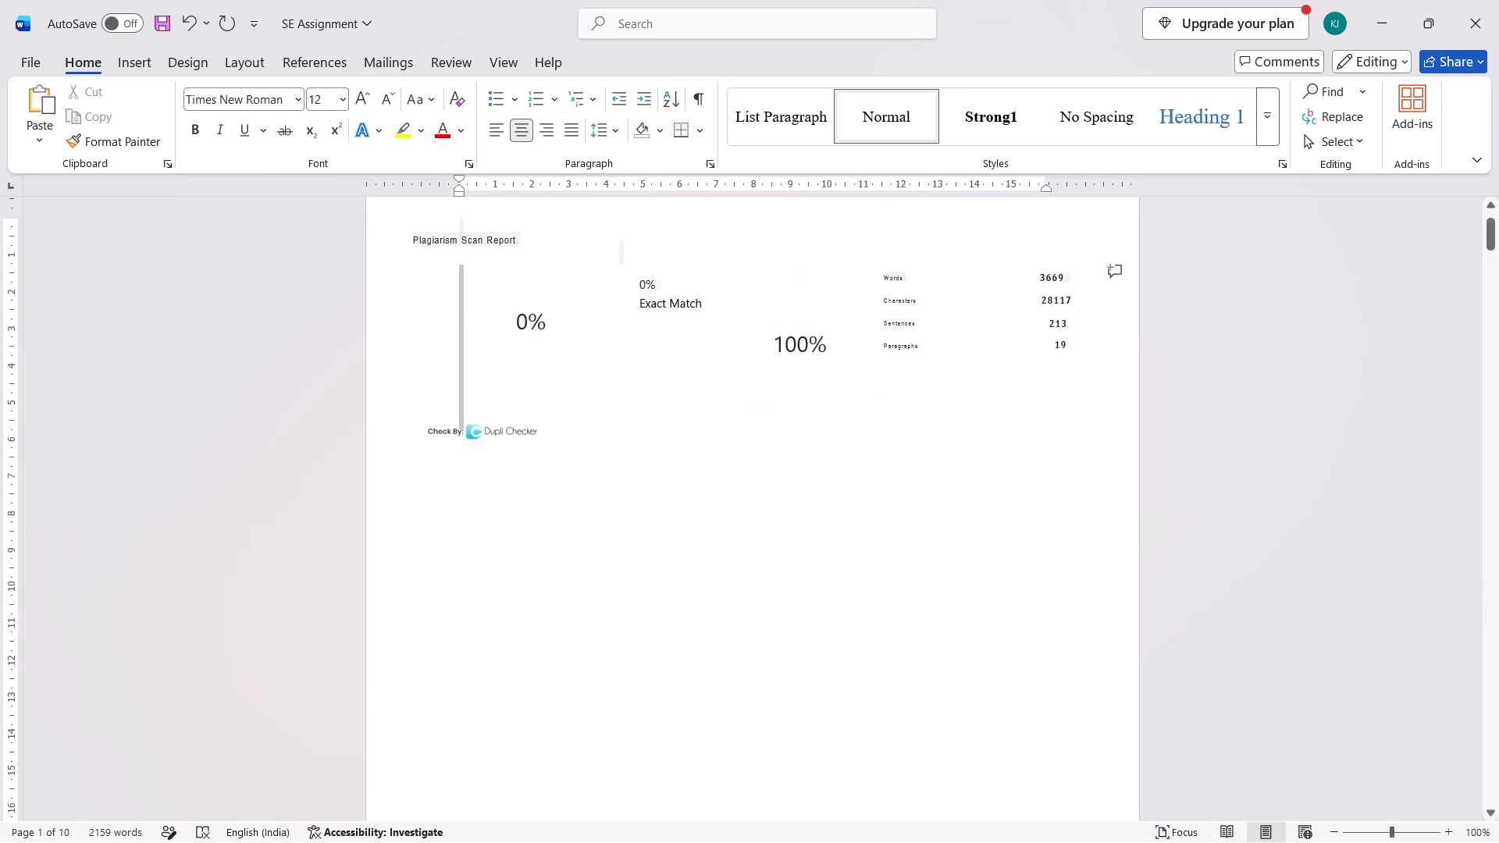
{"action": "left_click_drag", "start_coordinate": [574, 273], "coordinate": [412, 239]}
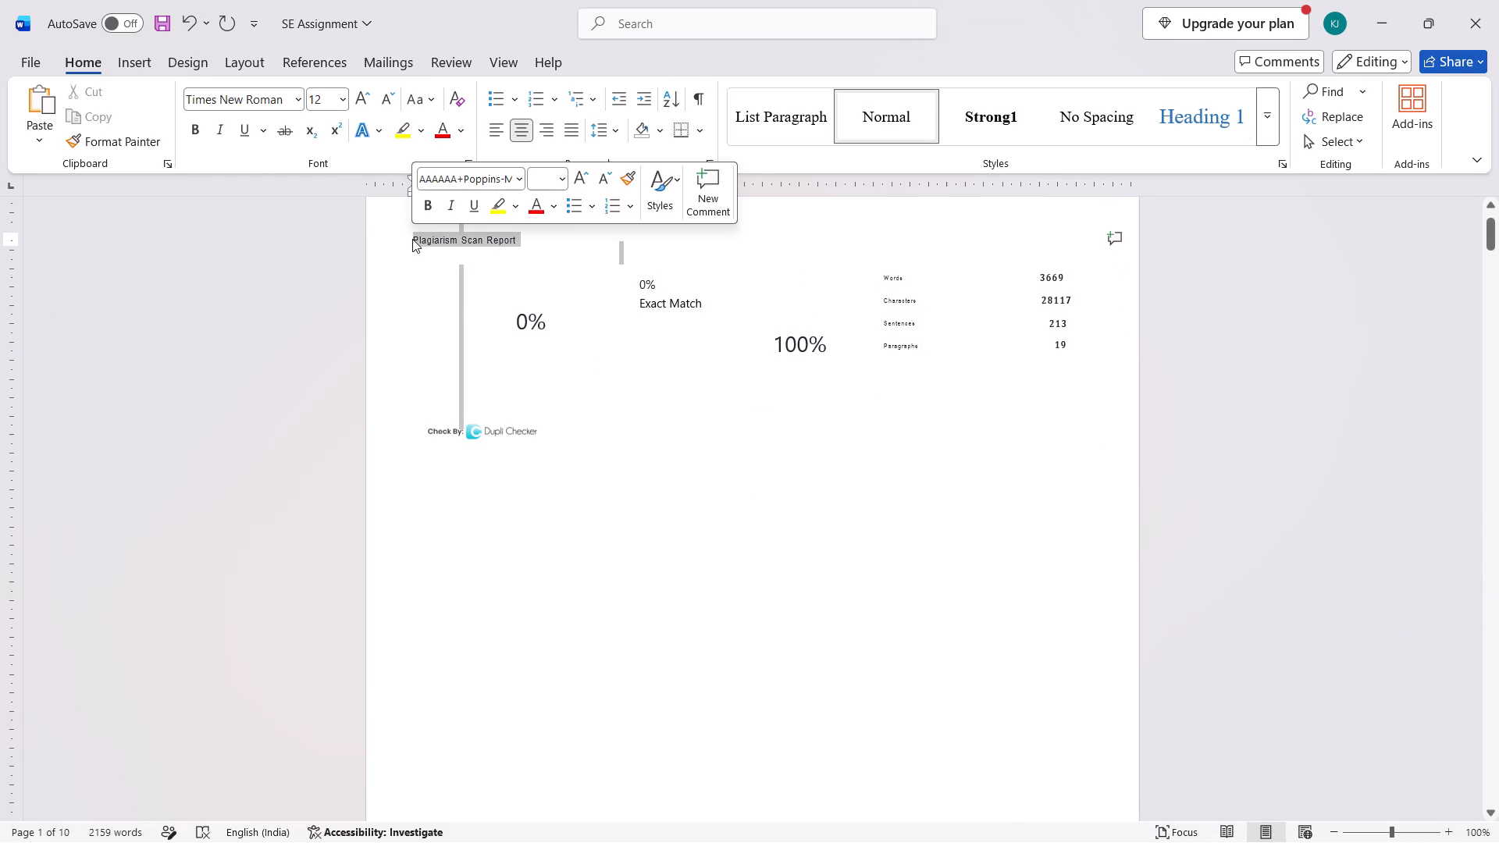
{"action": "scroll", "coordinate": [668, 523], "scroll_direction": "down", "scroll_amount": 1}
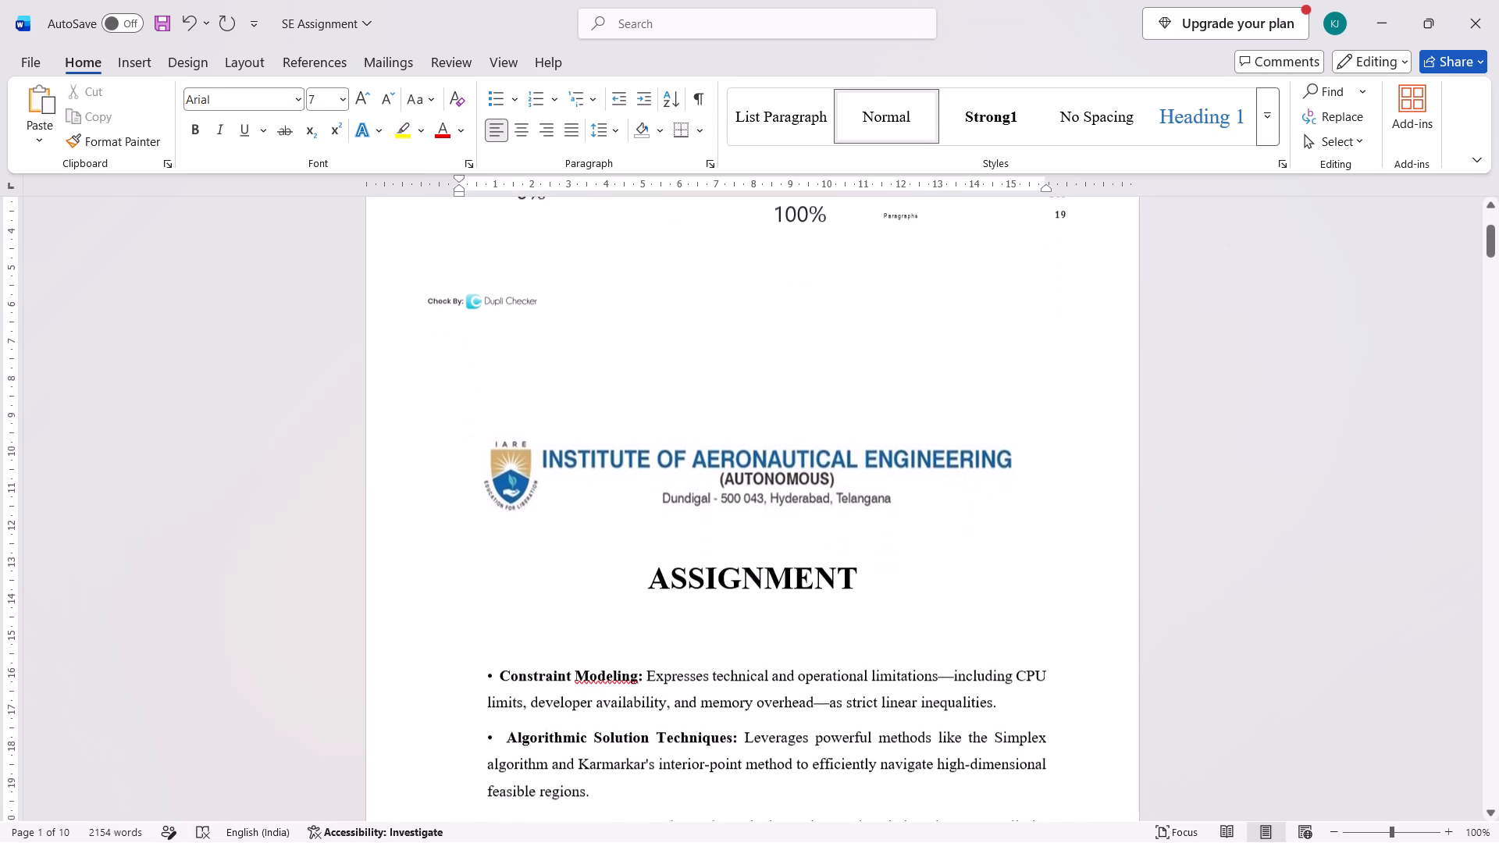
{"action": "scroll", "coordinate": [668, 523], "scroll_direction": "up", "scroll_amount": 1}
{"action": "left_click_drag", "start_coordinate": [611, 540], "coordinate": [485, 391]}
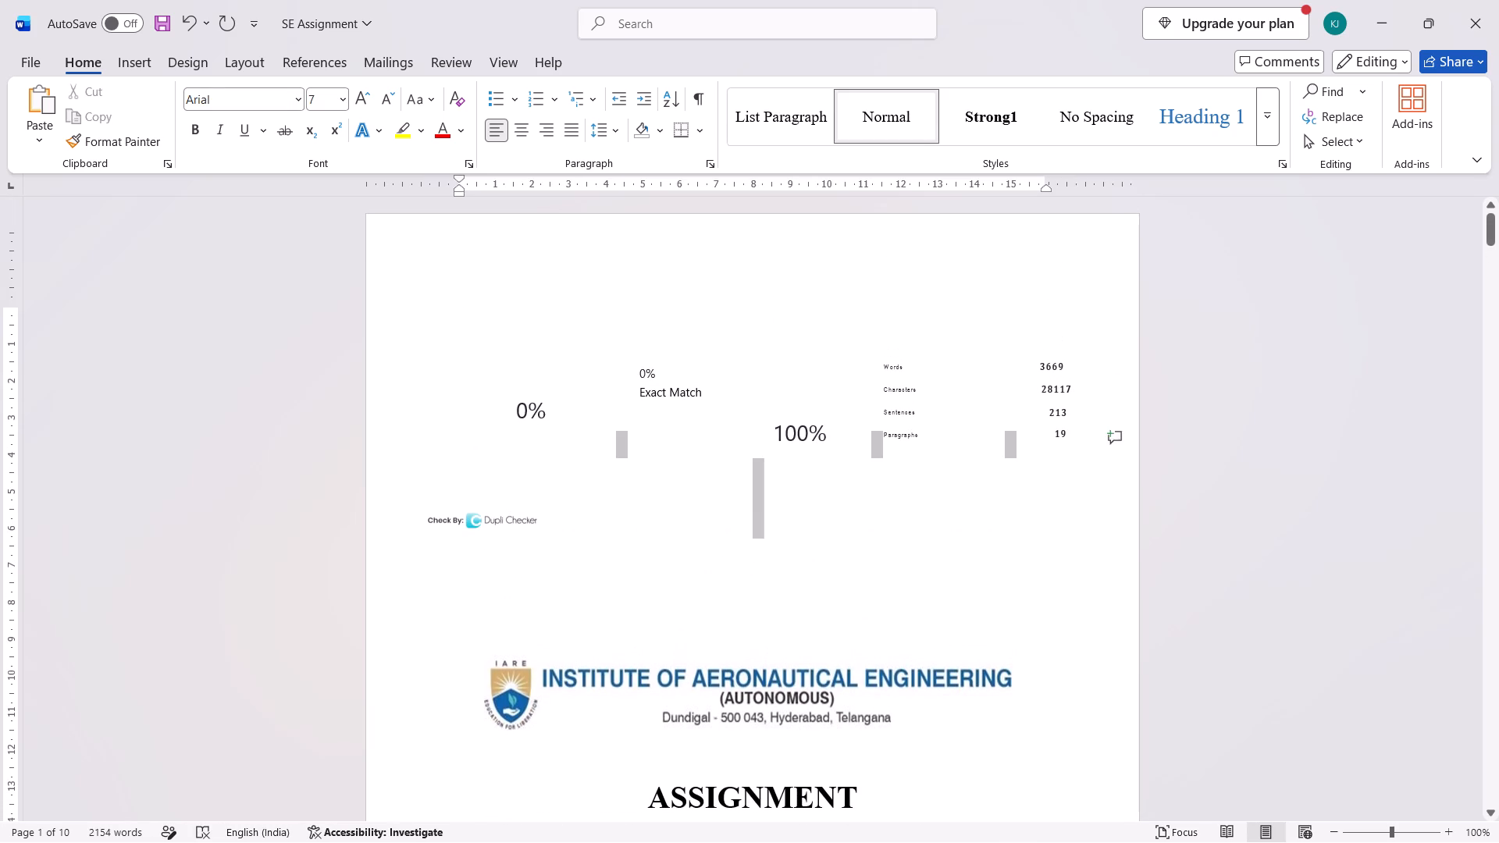
{"action": "left_click_drag", "start_coordinate": [485, 391], "coordinate": [422, 339]}
{"action": "key", "text": "Delete"}
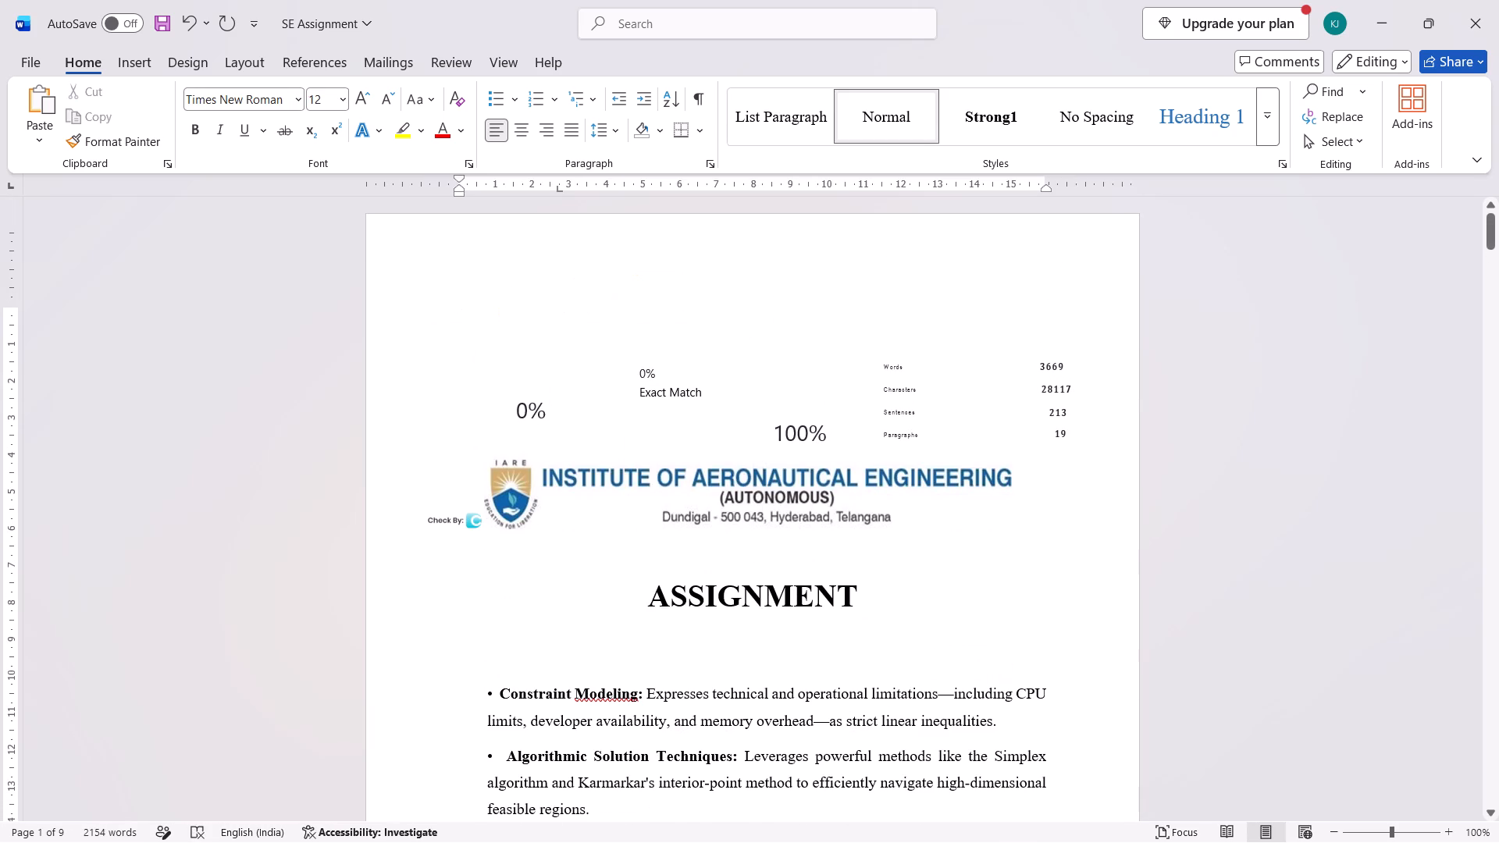
Cut the text from the Constraint Modeling bullet through the Q4 heading and its Answer label in SE Assignment.
{"action": "scroll", "coordinate": [721, 547], "scroll_direction": "down", "scroll_amount": 3}
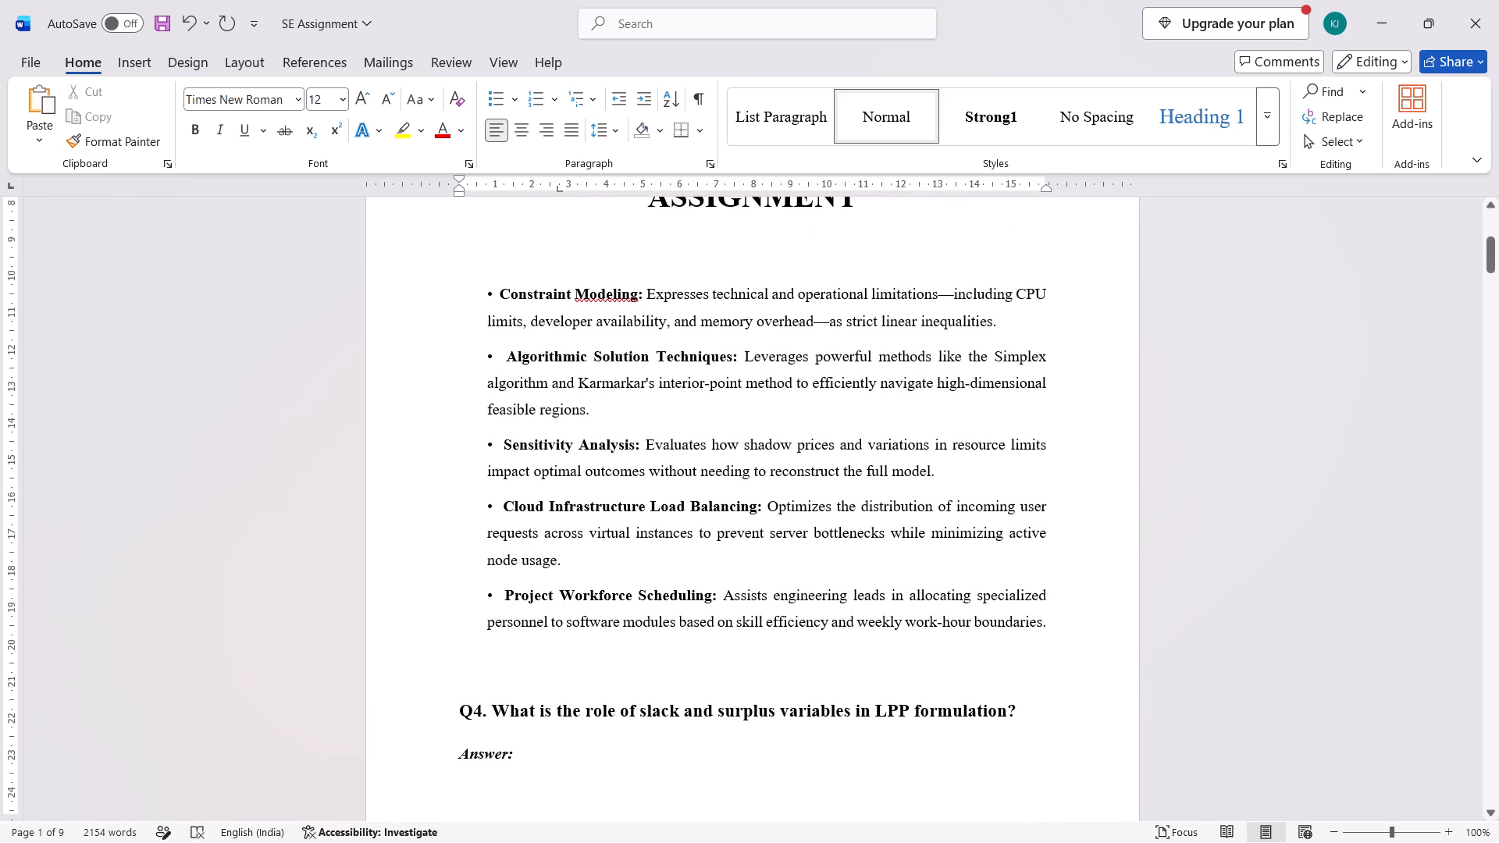
{"action": "left_click_drag", "start_coordinate": [472, 274], "coordinate": [688, 610]}
{"action": "left_click", "coordinate": [688, 610]}
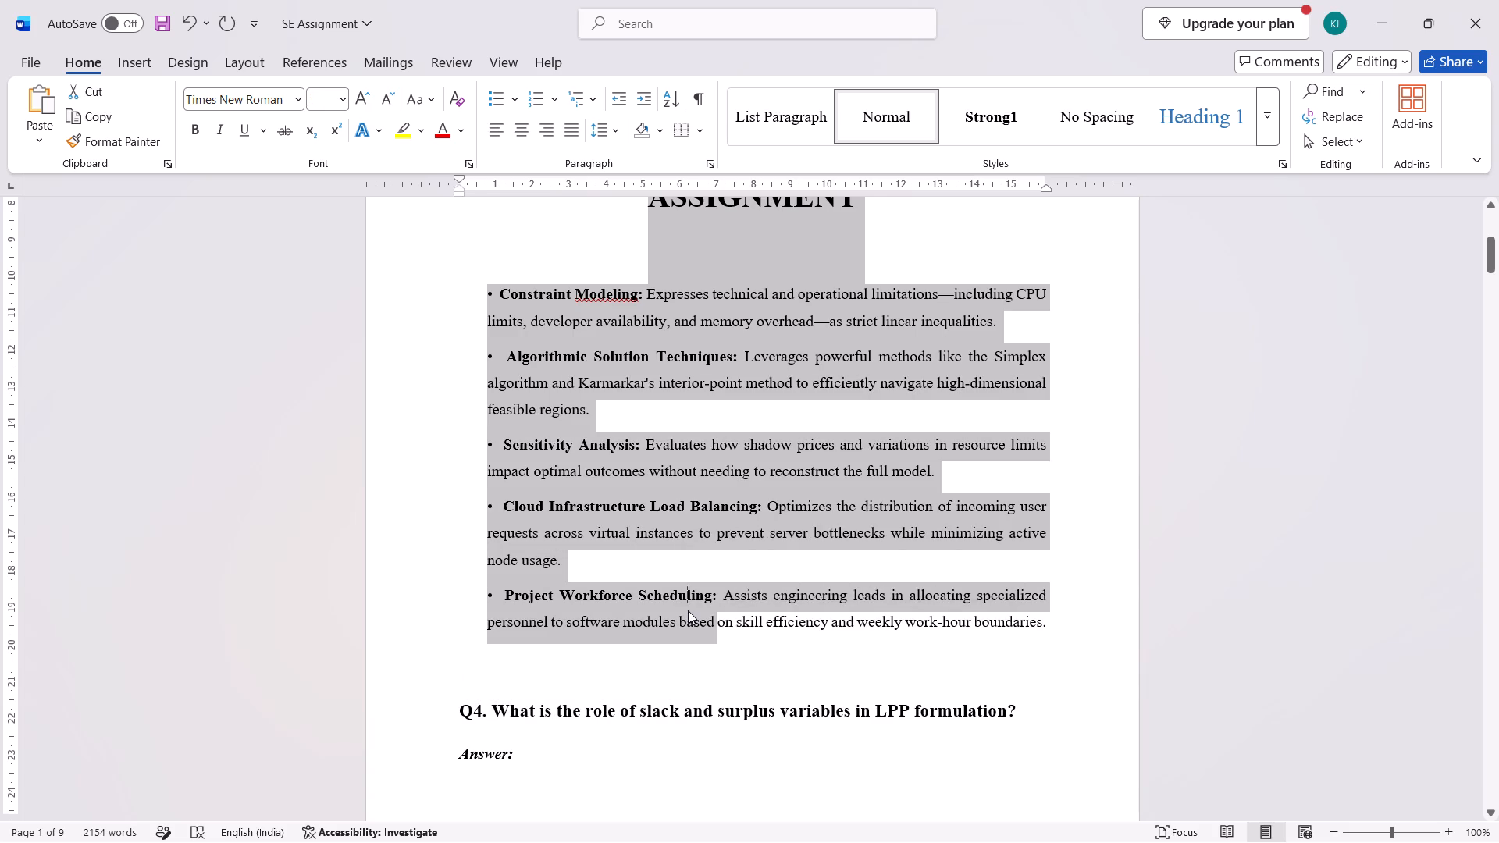
{"action": "left_click_drag", "start_coordinate": [472, 287], "coordinate": [680, 779]}
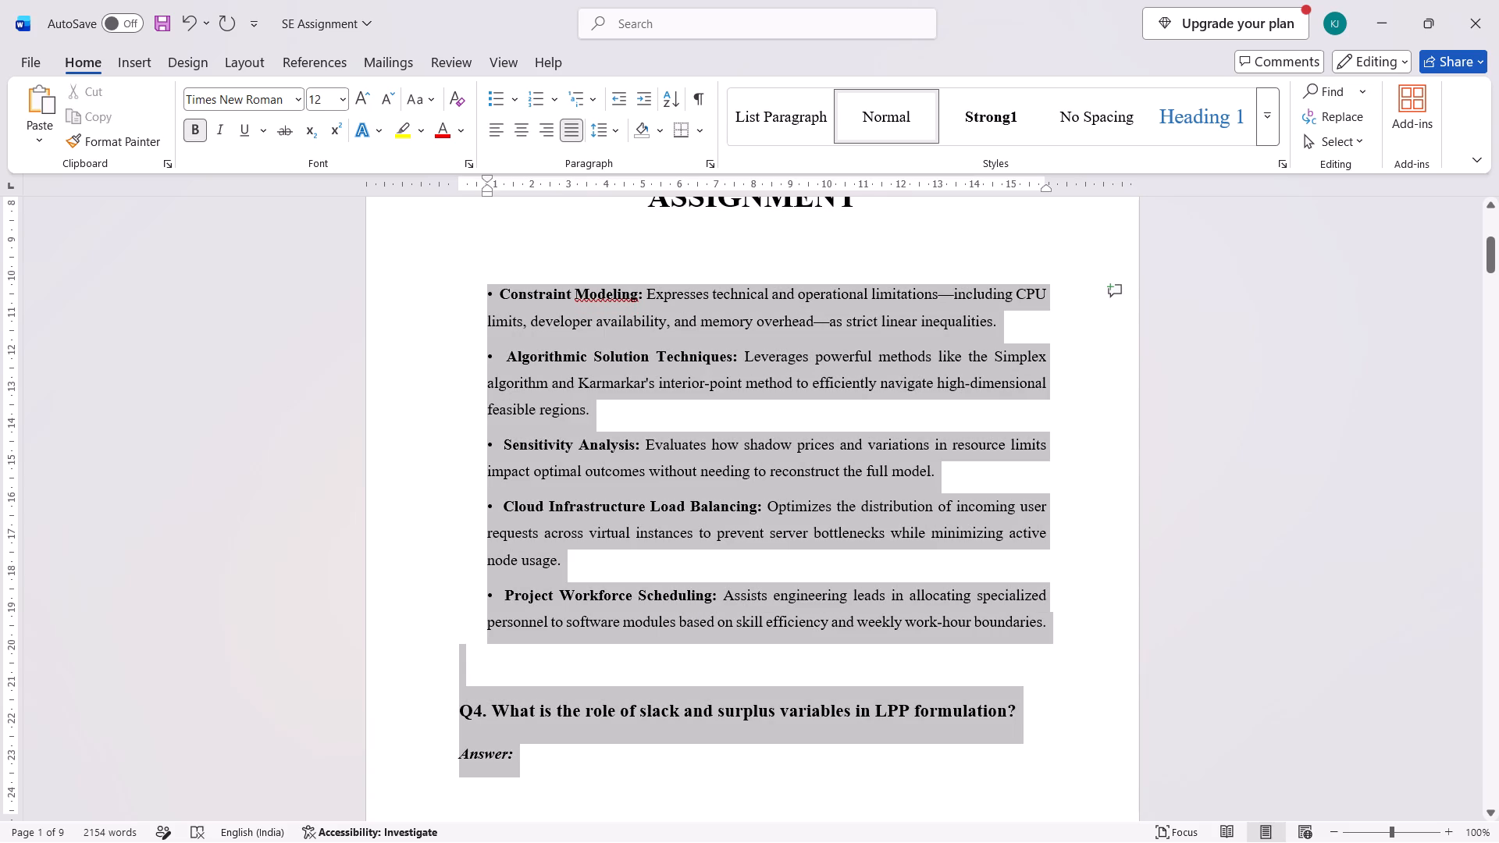
{"action": "left_click_drag", "start_coordinate": [680, 779], "coordinate": [671, 811]}
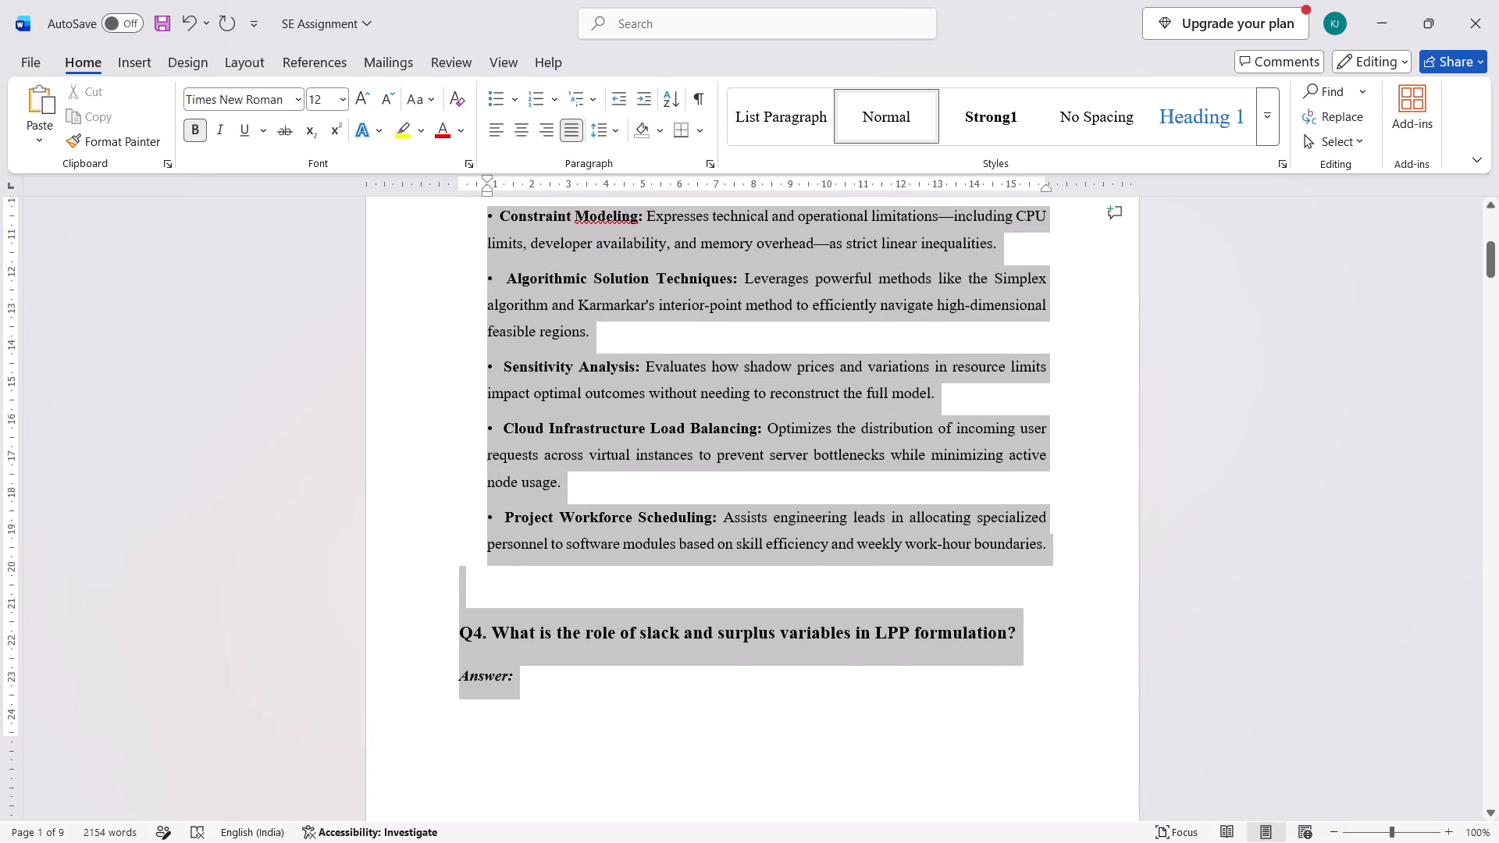
{"action": "left_click_drag", "start_coordinate": [671, 811], "coordinate": [544, 455]}
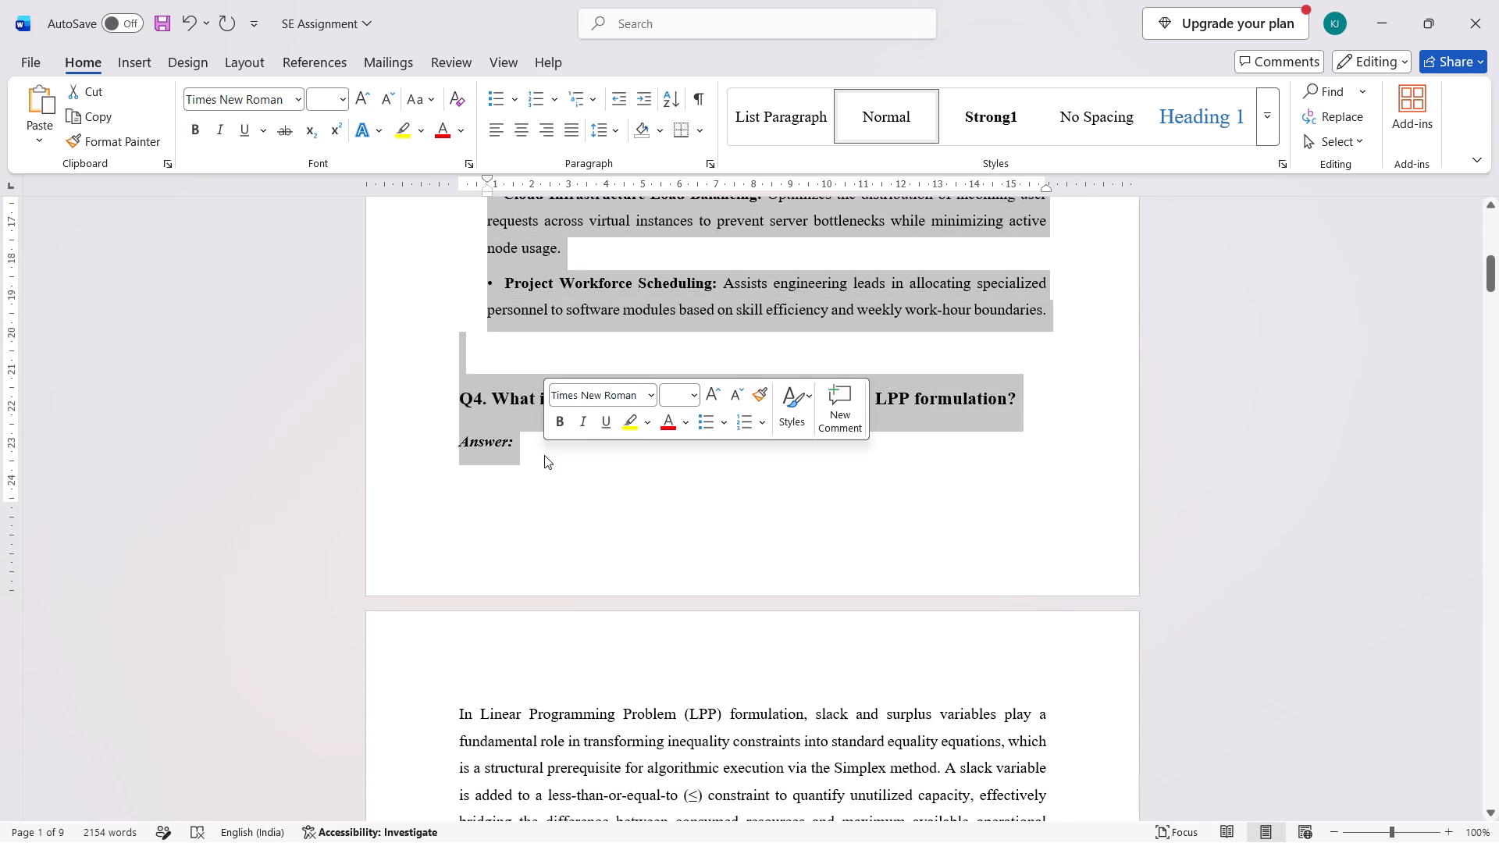
{"action": "key", "text": "ctrl+x"}
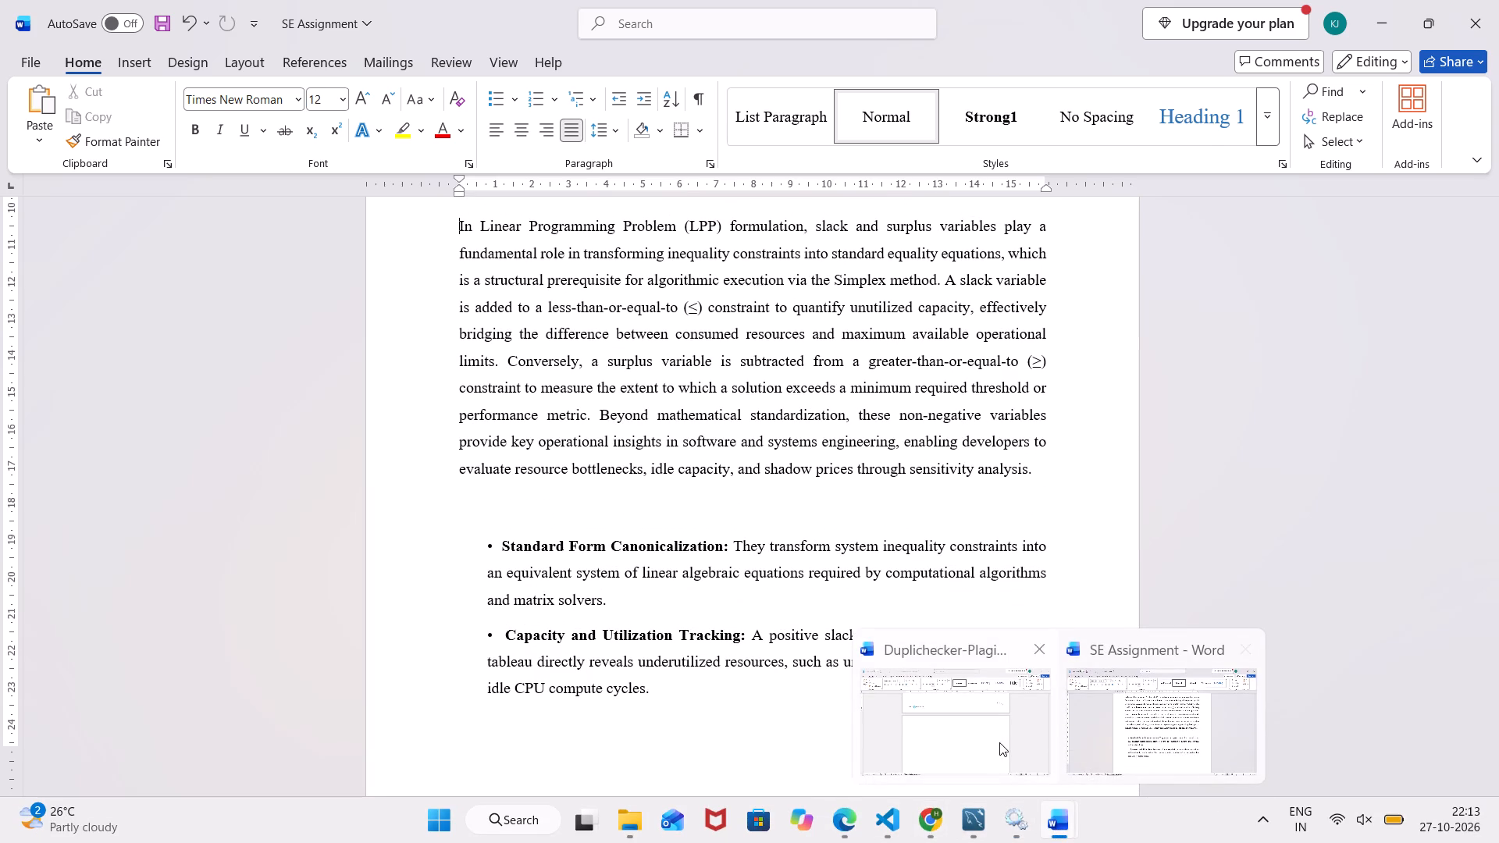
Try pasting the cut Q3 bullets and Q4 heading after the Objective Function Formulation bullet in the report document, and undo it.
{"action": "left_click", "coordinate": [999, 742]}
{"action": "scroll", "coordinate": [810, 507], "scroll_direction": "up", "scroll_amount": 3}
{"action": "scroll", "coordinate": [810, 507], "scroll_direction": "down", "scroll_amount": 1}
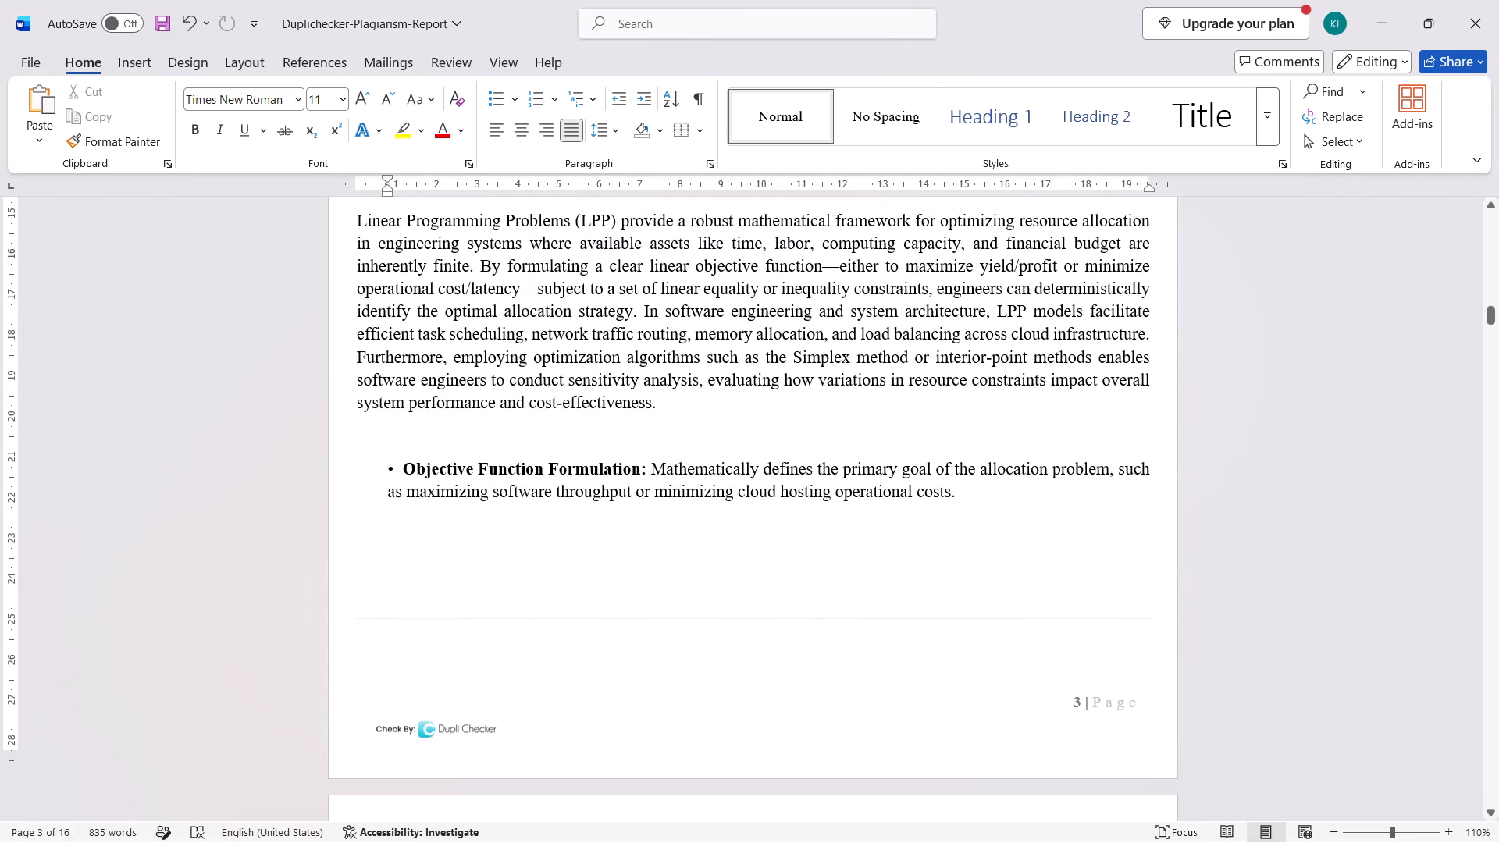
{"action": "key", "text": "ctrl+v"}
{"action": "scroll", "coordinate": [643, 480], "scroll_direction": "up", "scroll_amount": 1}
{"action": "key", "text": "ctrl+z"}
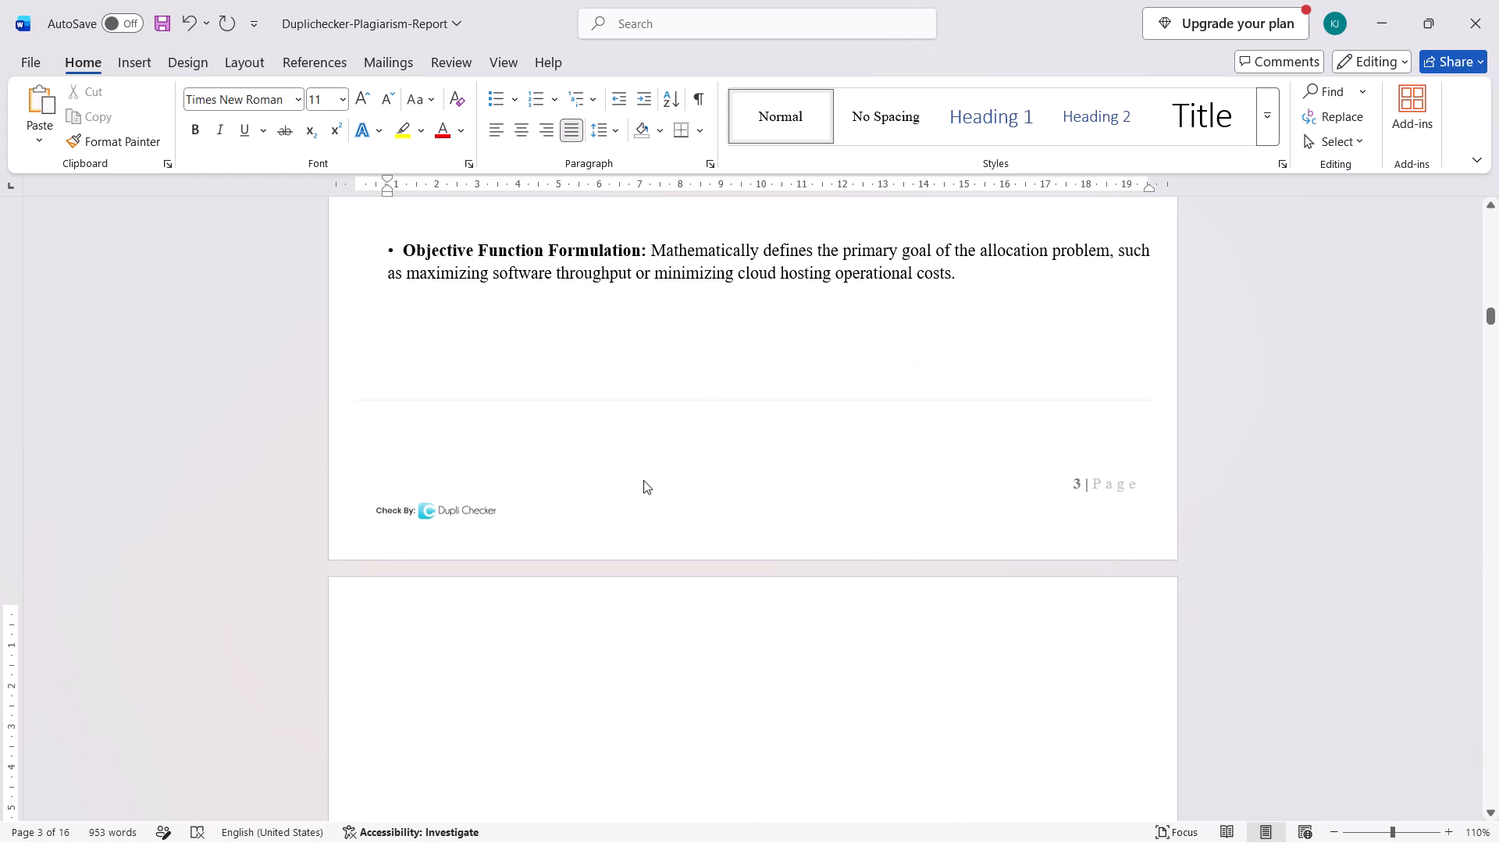
Paste the cut Q3 bullets and Q4 heading at the start of the blank page after page 3 in the report document.
{"action": "left_click", "coordinate": [618, 623]}
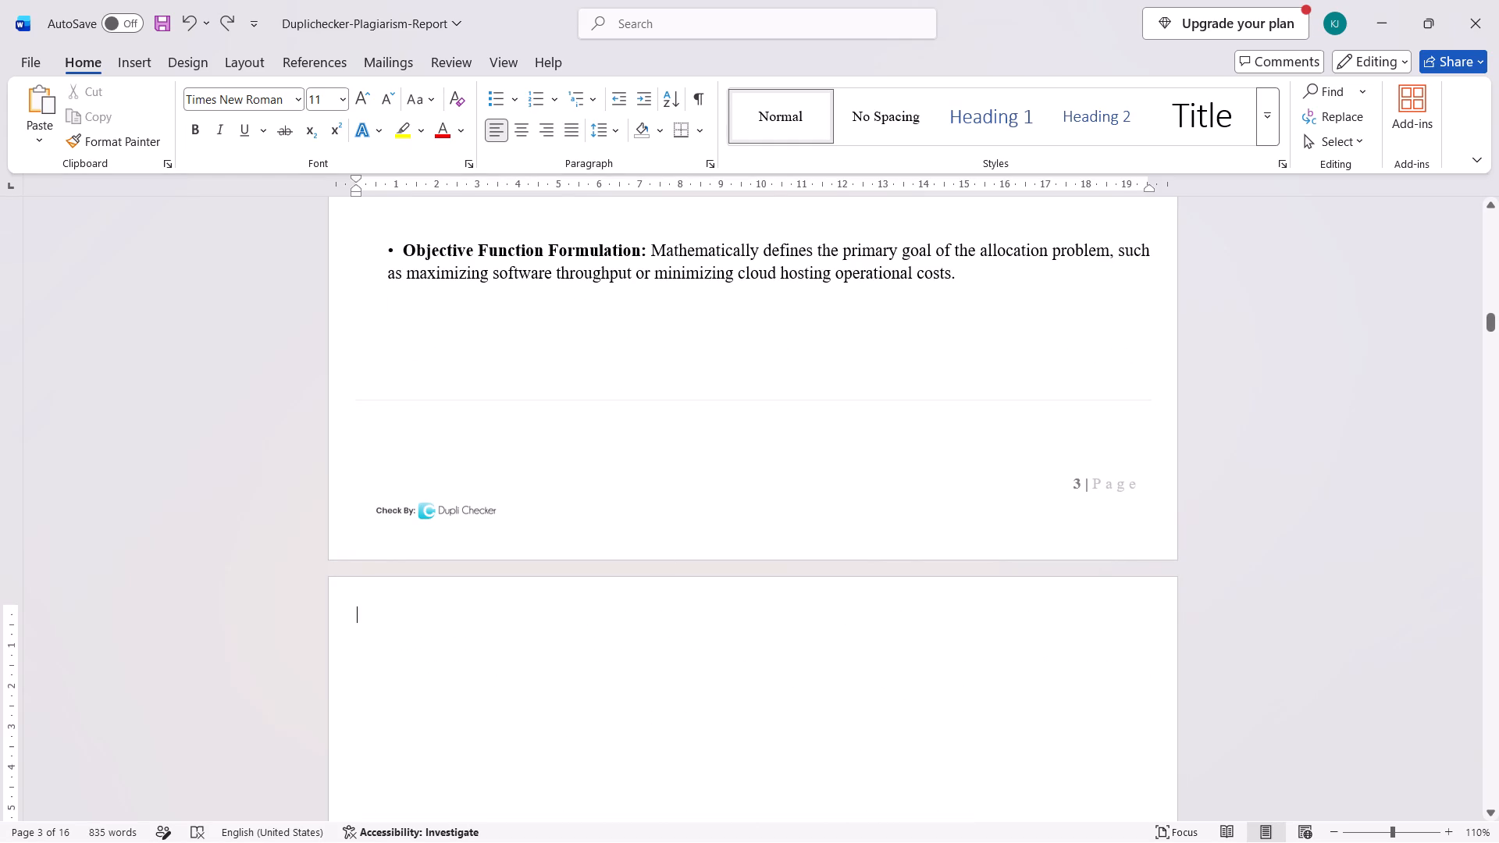
{"action": "key", "text": "ctrl+v"}
{"action": "scroll", "coordinate": [618, 623], "scroll_direction": "up", "scroll_amount": 3}
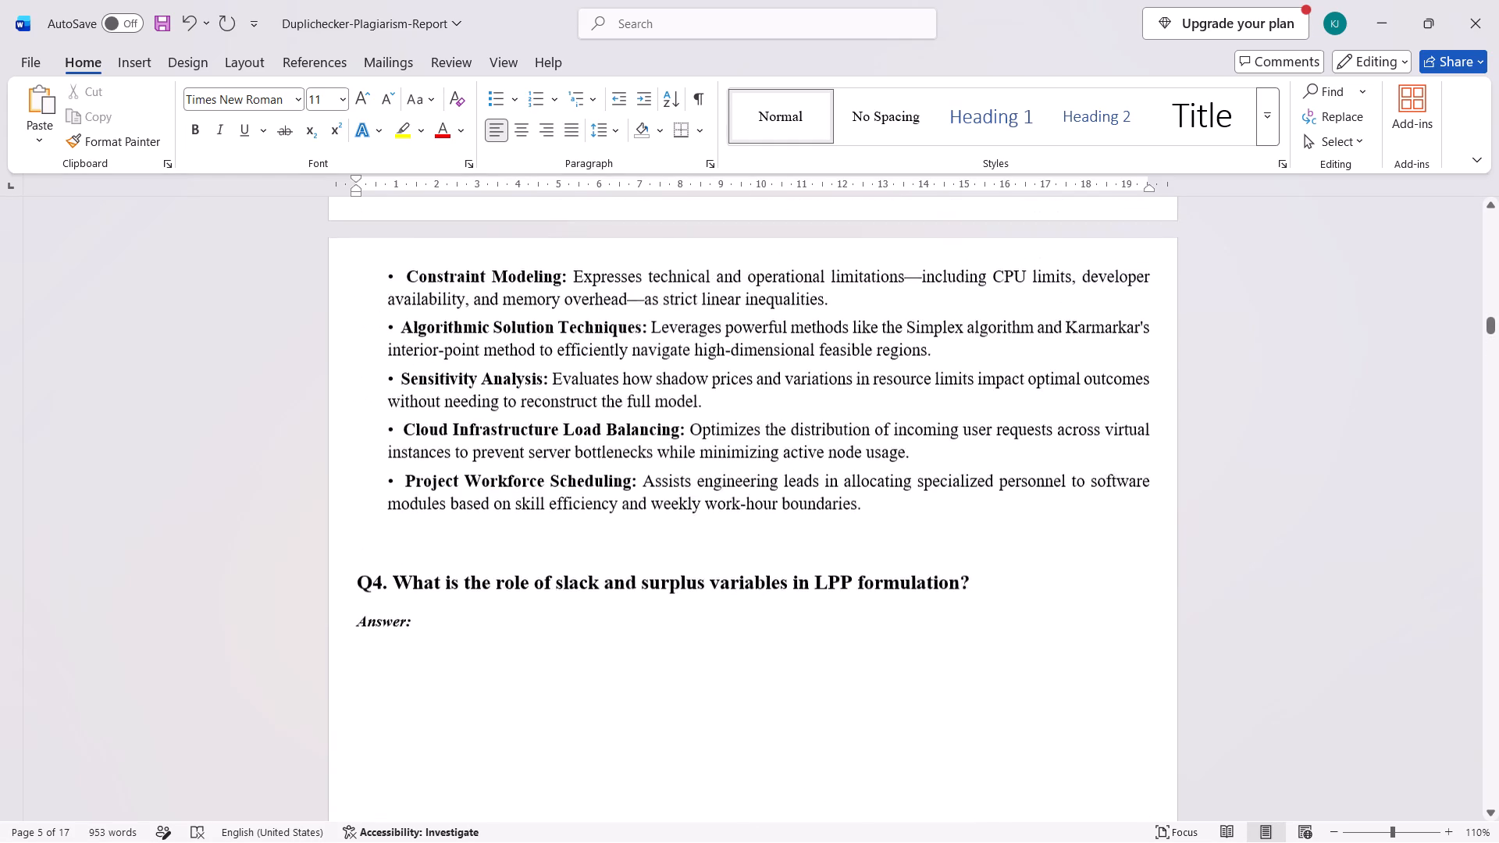
{"action": "scroll", "coordinate": [618, 623], "scroll_direction": "down", "scroll_amount": 1}
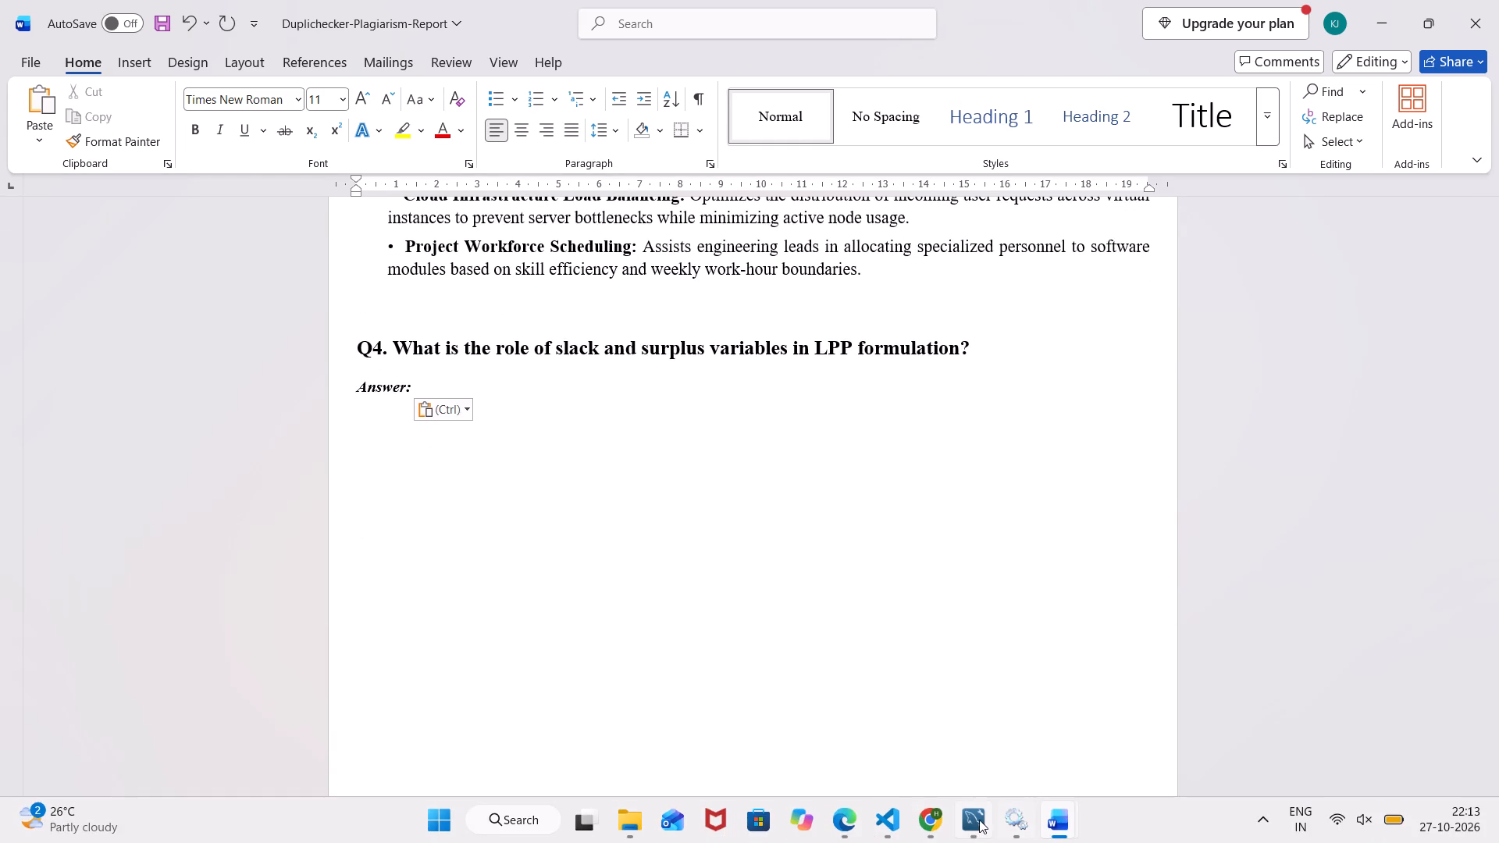
{"action": "left_click", "coordinate": [977, 821]}
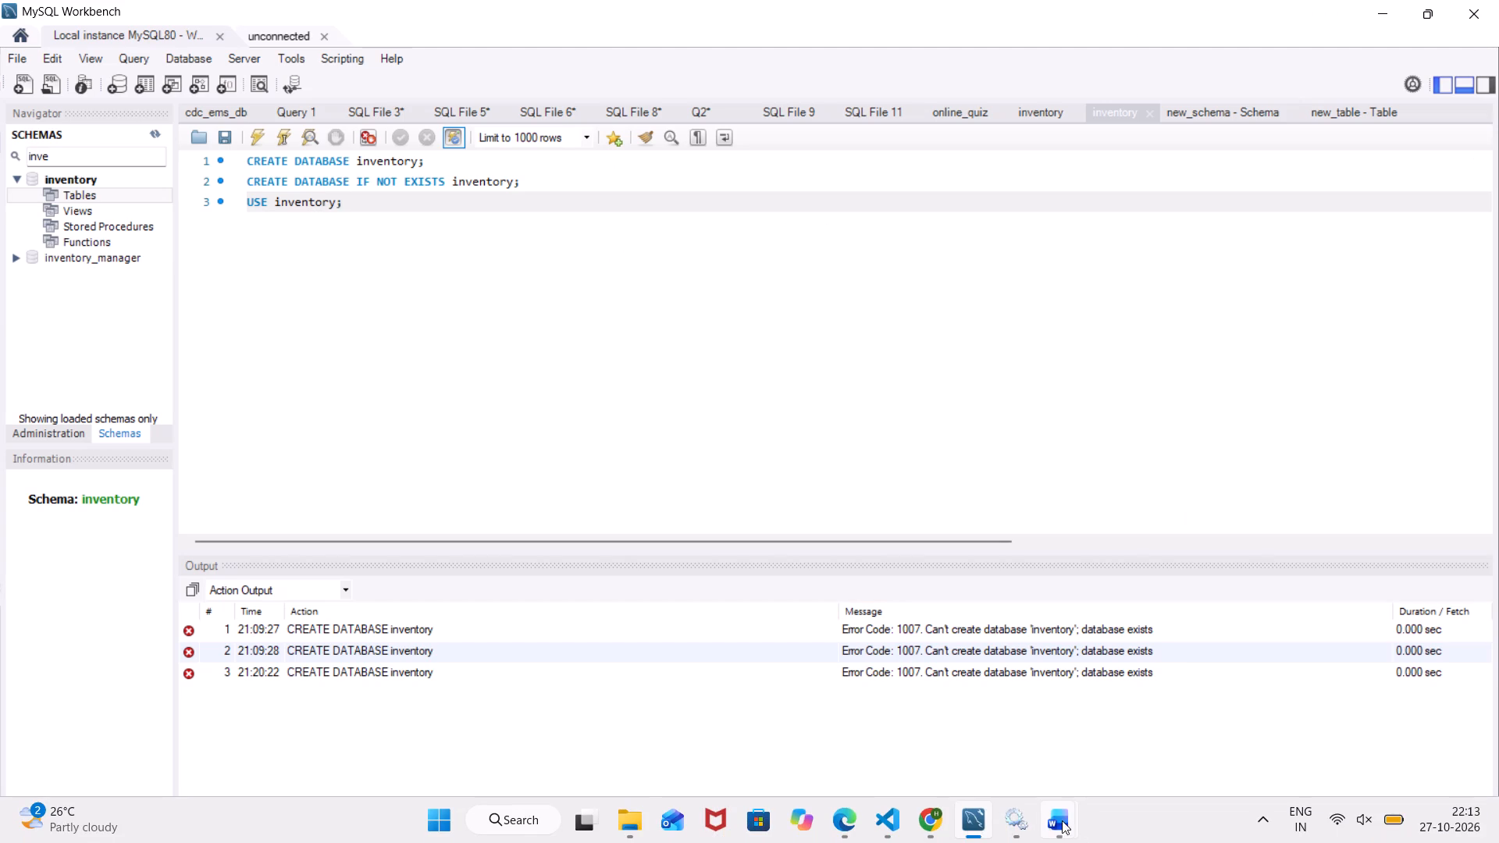
{"action": "left_click", "coordinate": [978, 717]}
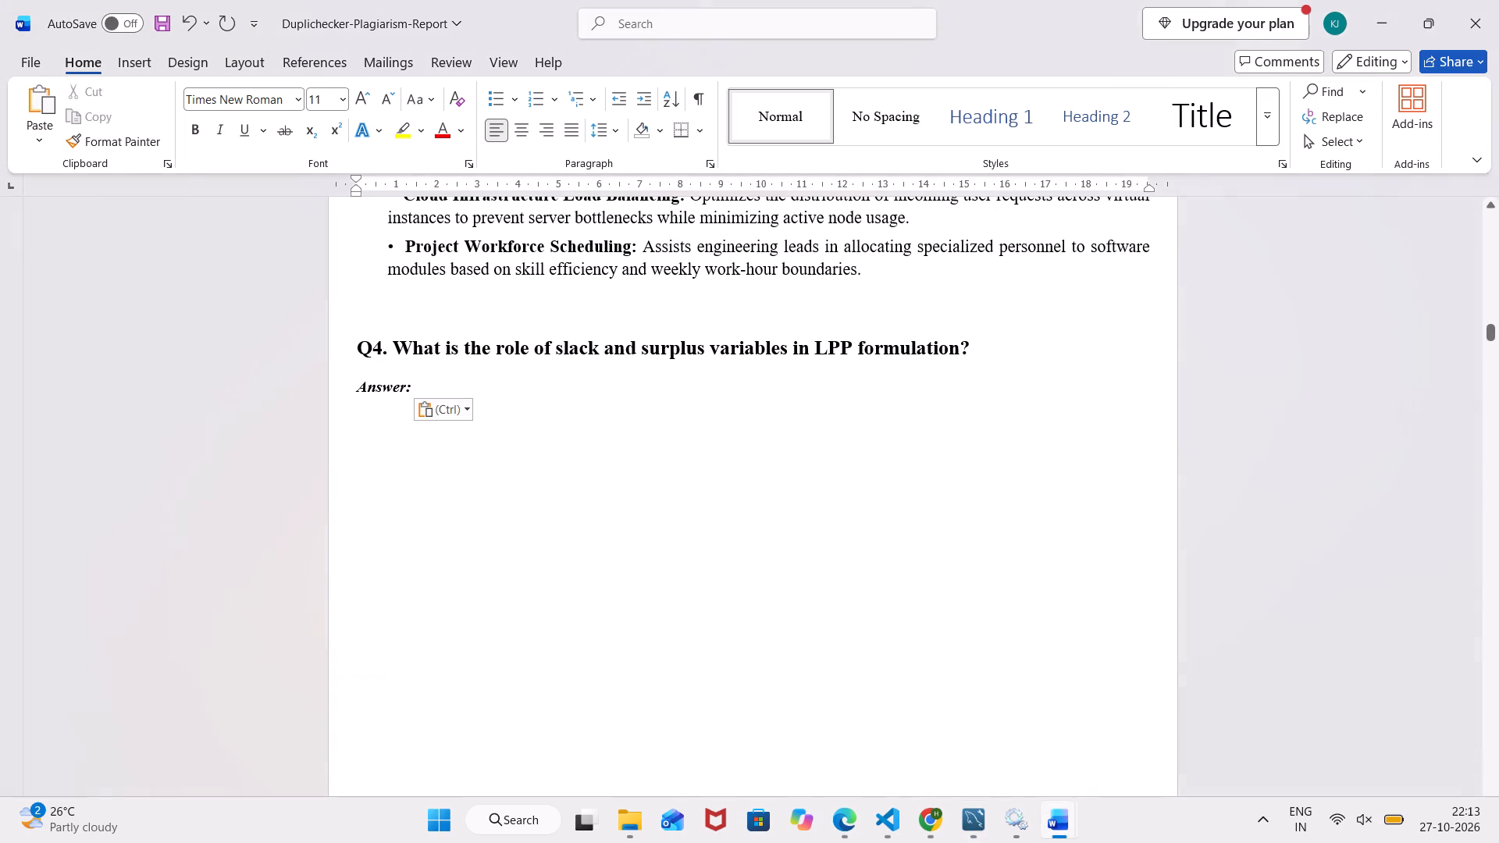
{"action": "scroll", "coordinate": [978, 717], "scroll_direction": "up", "scroll_amount": 1}
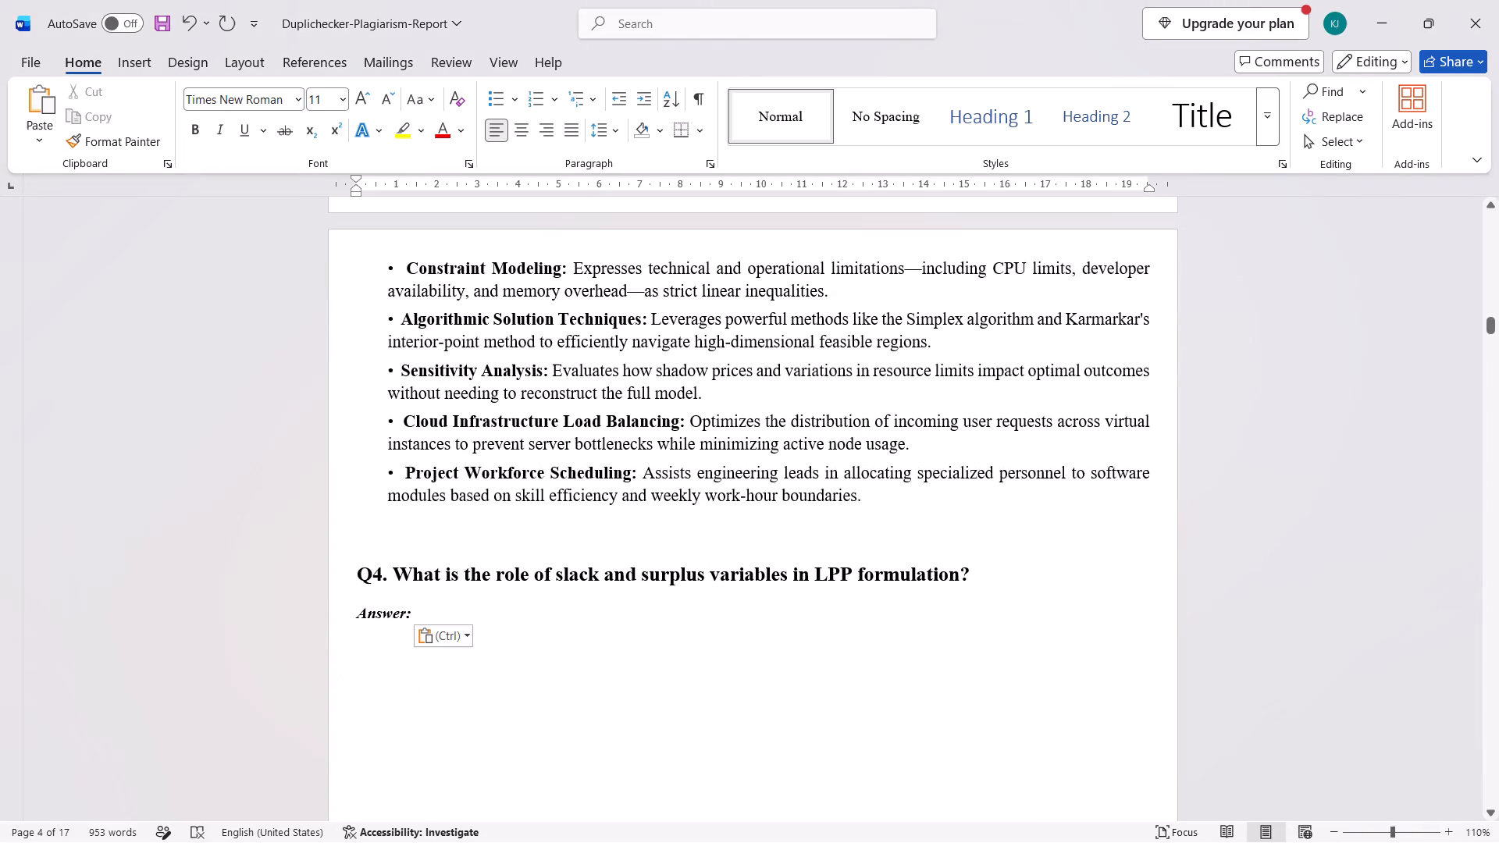
{"action": "scroll", "coordinate": [978, 717], "scroll_direction": "up", "scroll_amount": 1}
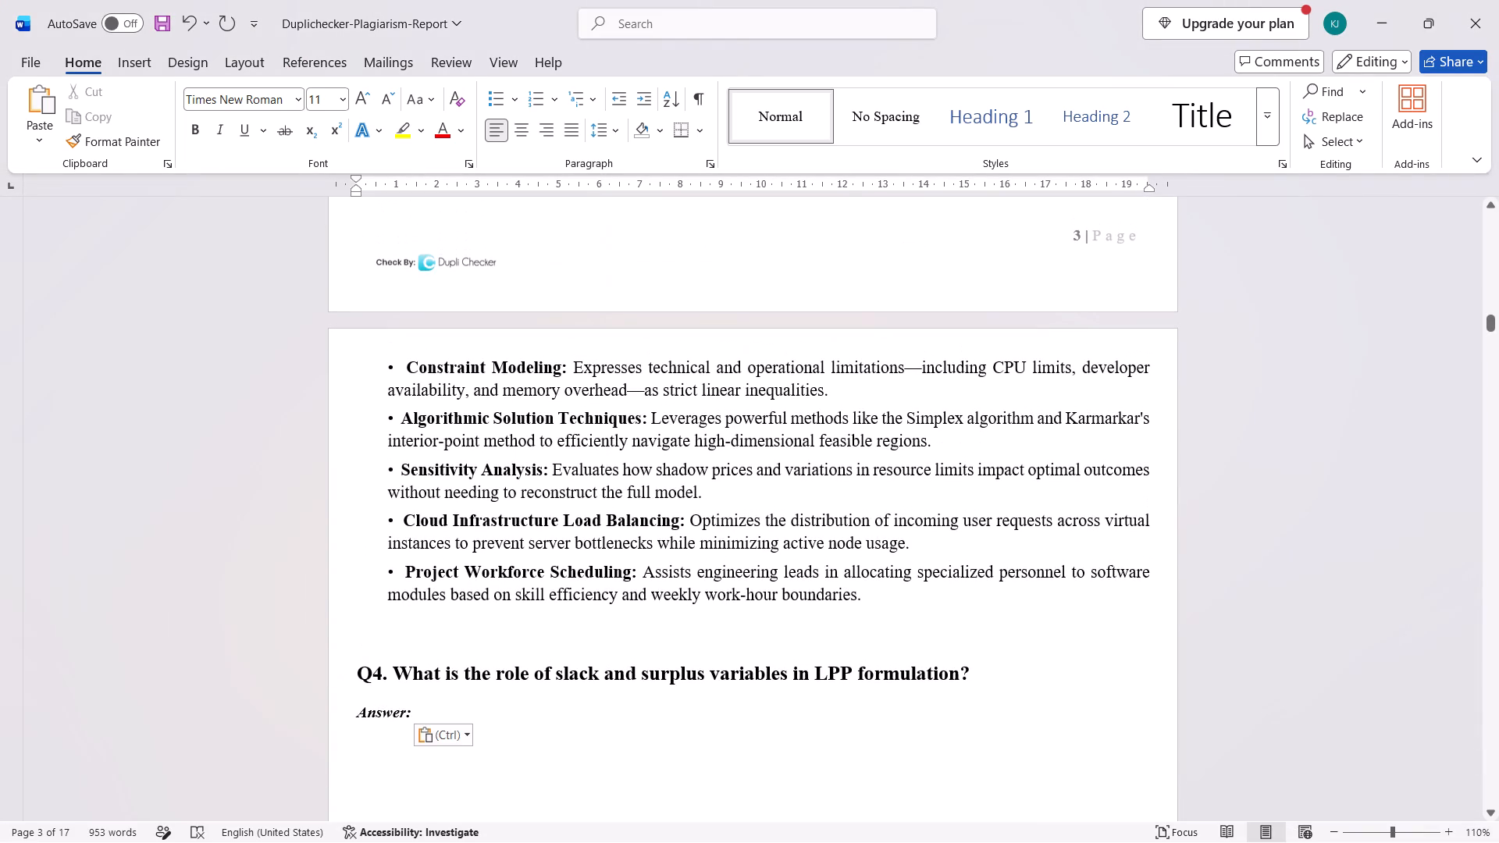
{"action": "scroll", "coordinate": [978, 717], "scroll_direction": "up", "scroll_amount": 1}
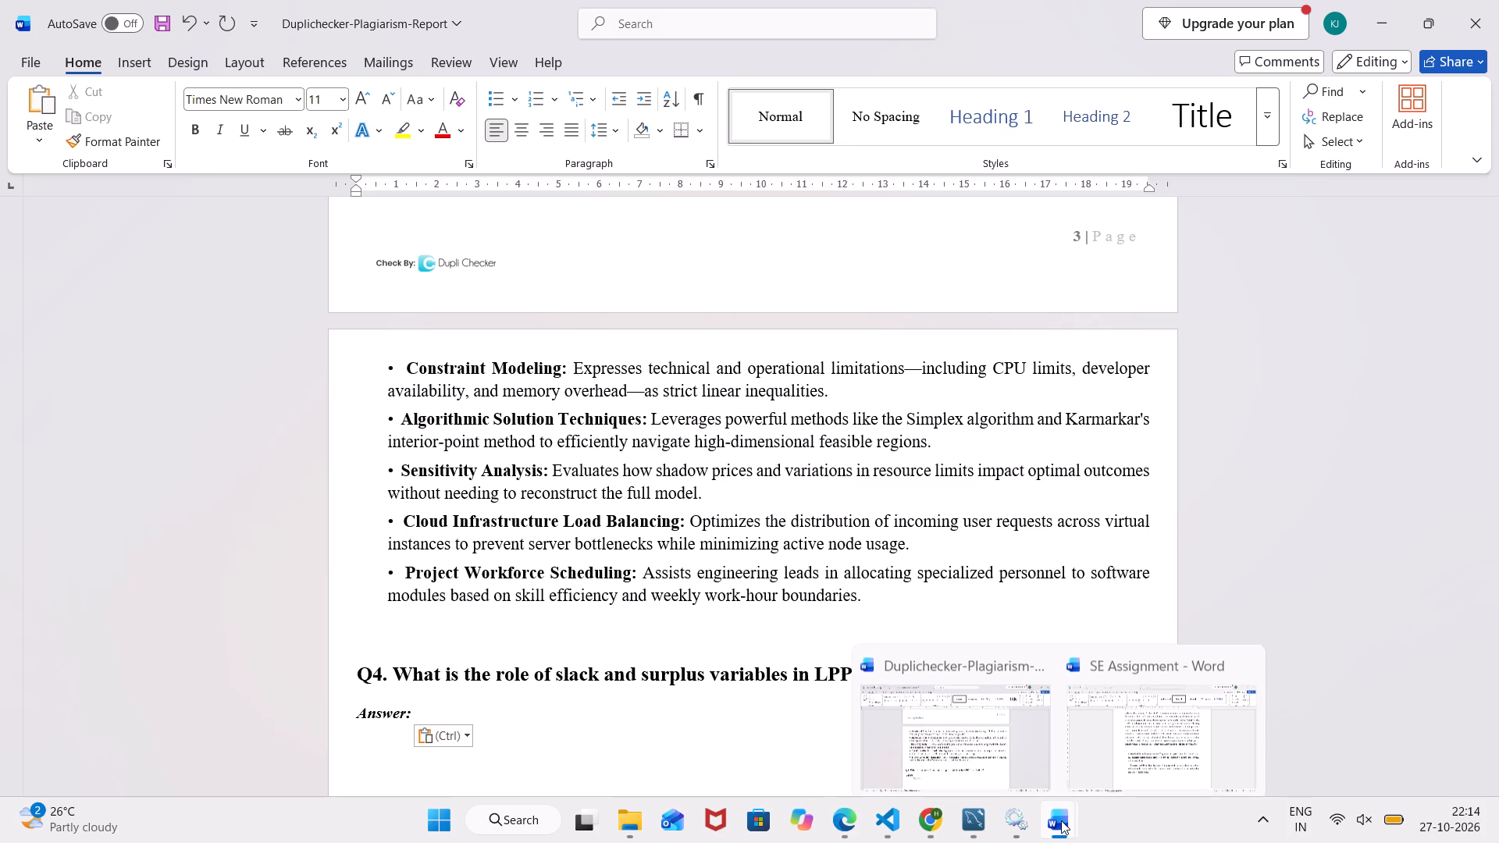
Cut the Q4 answer from its opening paragraph through the Capacity and Utilization Tracking bullet in SE Assignment.
{"action": "left_click", "coordinate": [1145, 694]}
{"action": "scroll", "coordinate": [823, 471], "scroll_direction": "up", "scroll_amount": 2}
{"action": "scroll", "coordinate": [823, 471], "scroll_direction": "down", "scroll_amount": 1}
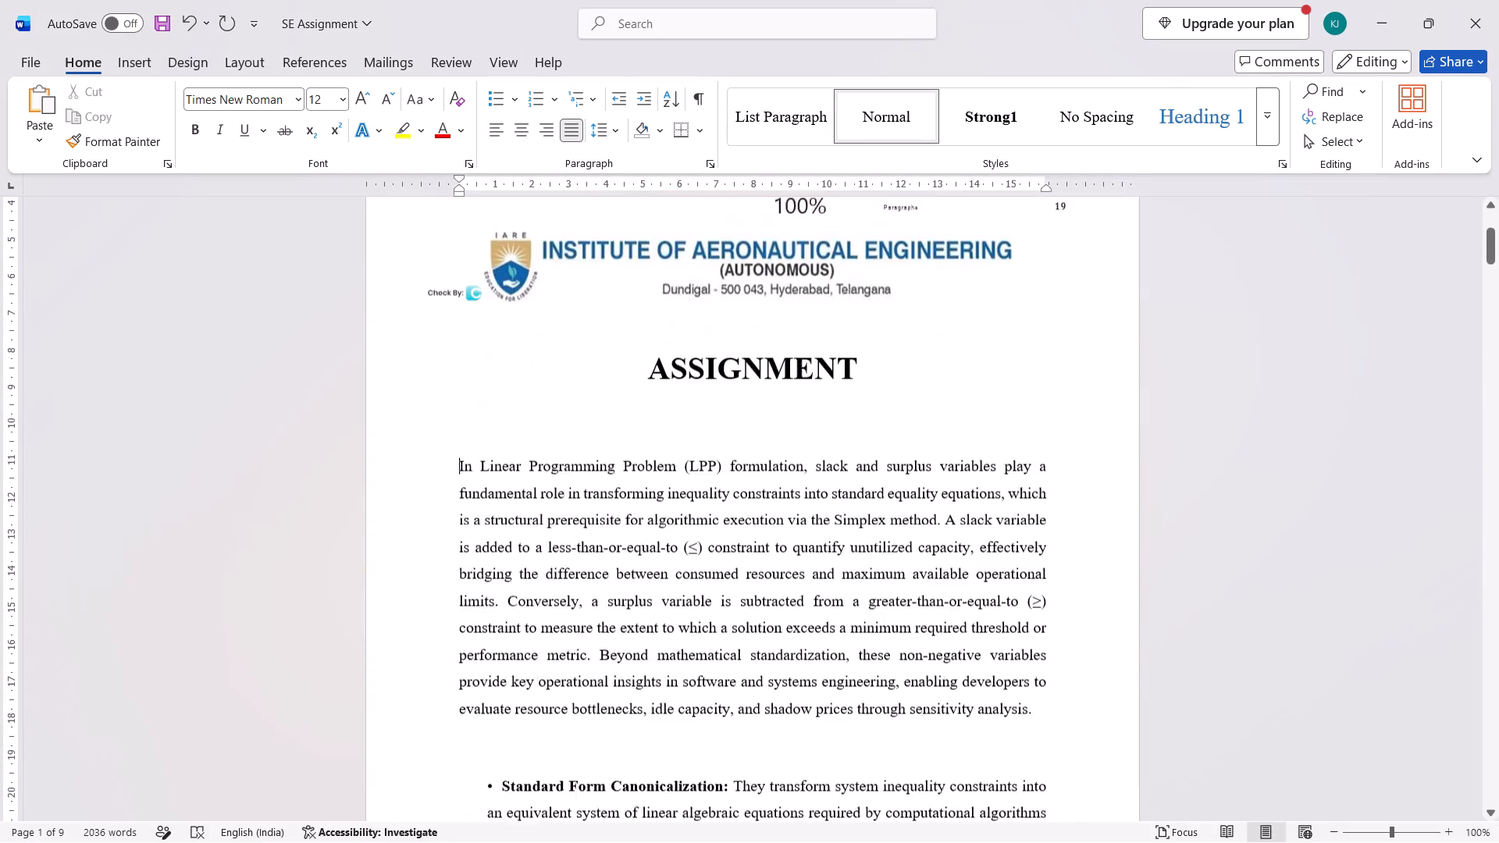
{"action": "scroll", "coordinate": [823, 471], "scroll_direction": "down", "scroll_amount": 1}
{"action": "left_click_drag", "start_coordinate": [449, 253], "coordinate": [568, 392]}
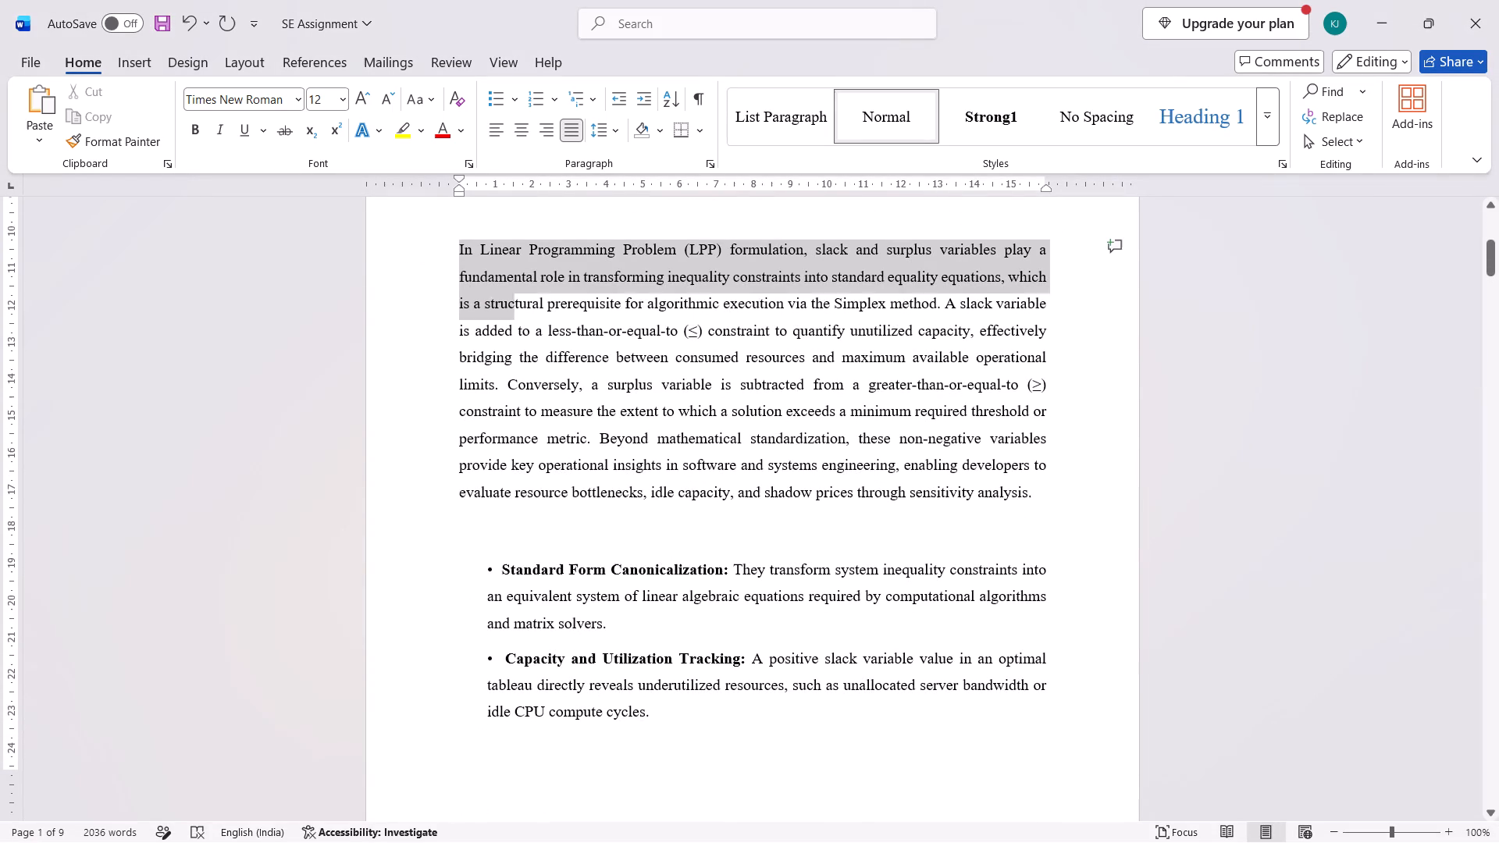
{"action": "left_click_drag", "start_coordinate": [568, 392], "coordinate": [708, 749]}
{"action": "key", "text": "ctrl+x"}
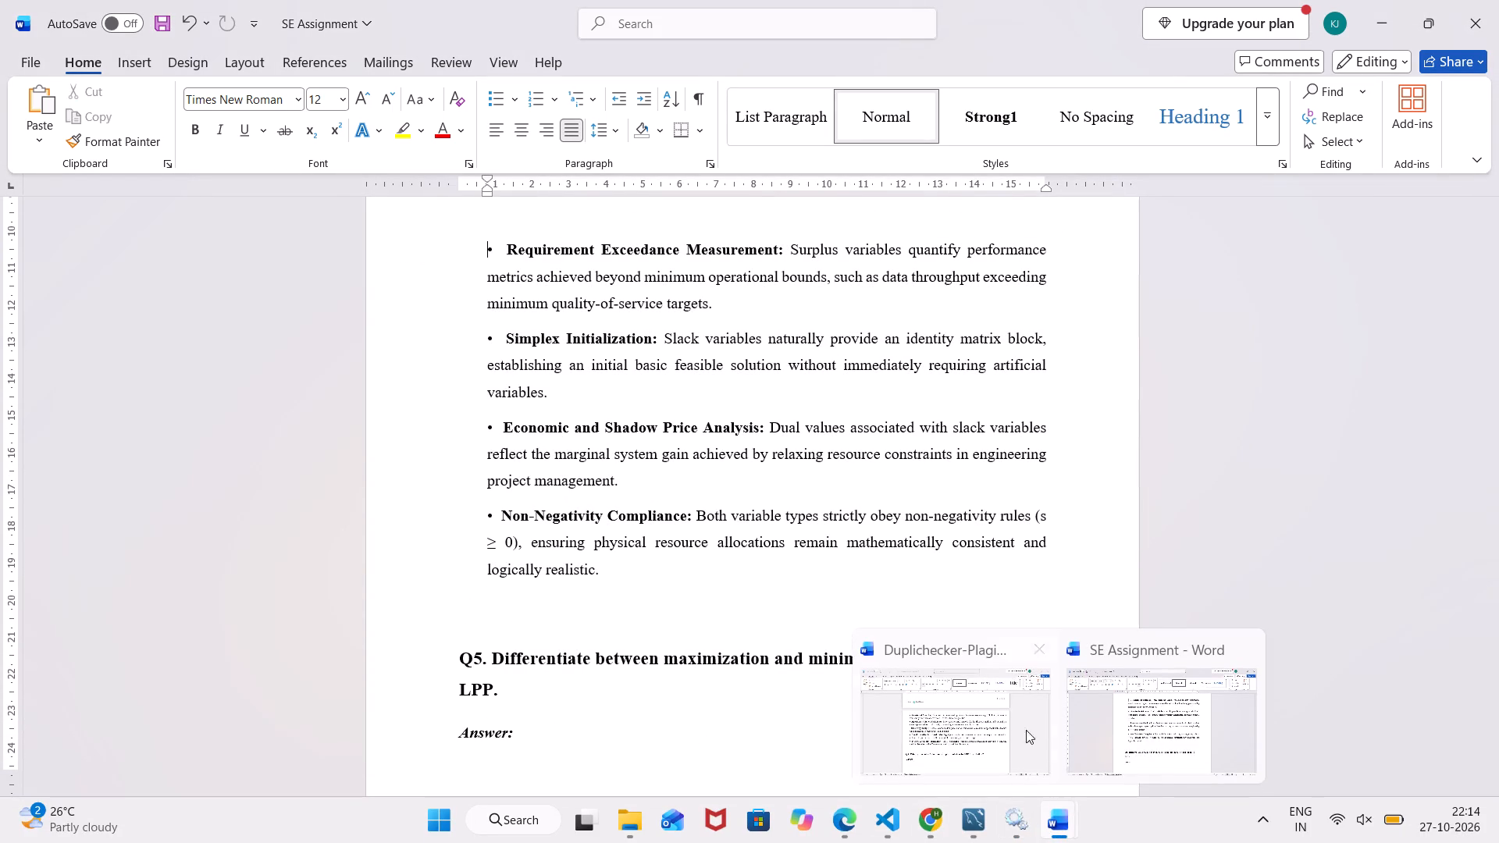
Paste the cut Q4 answer text on a new line below the Q4 Answer label in the report document.
{"action": "left_click", "coordinate": [1006, 710]}
{"action": "left_click", "coordinate": [562, 689]}
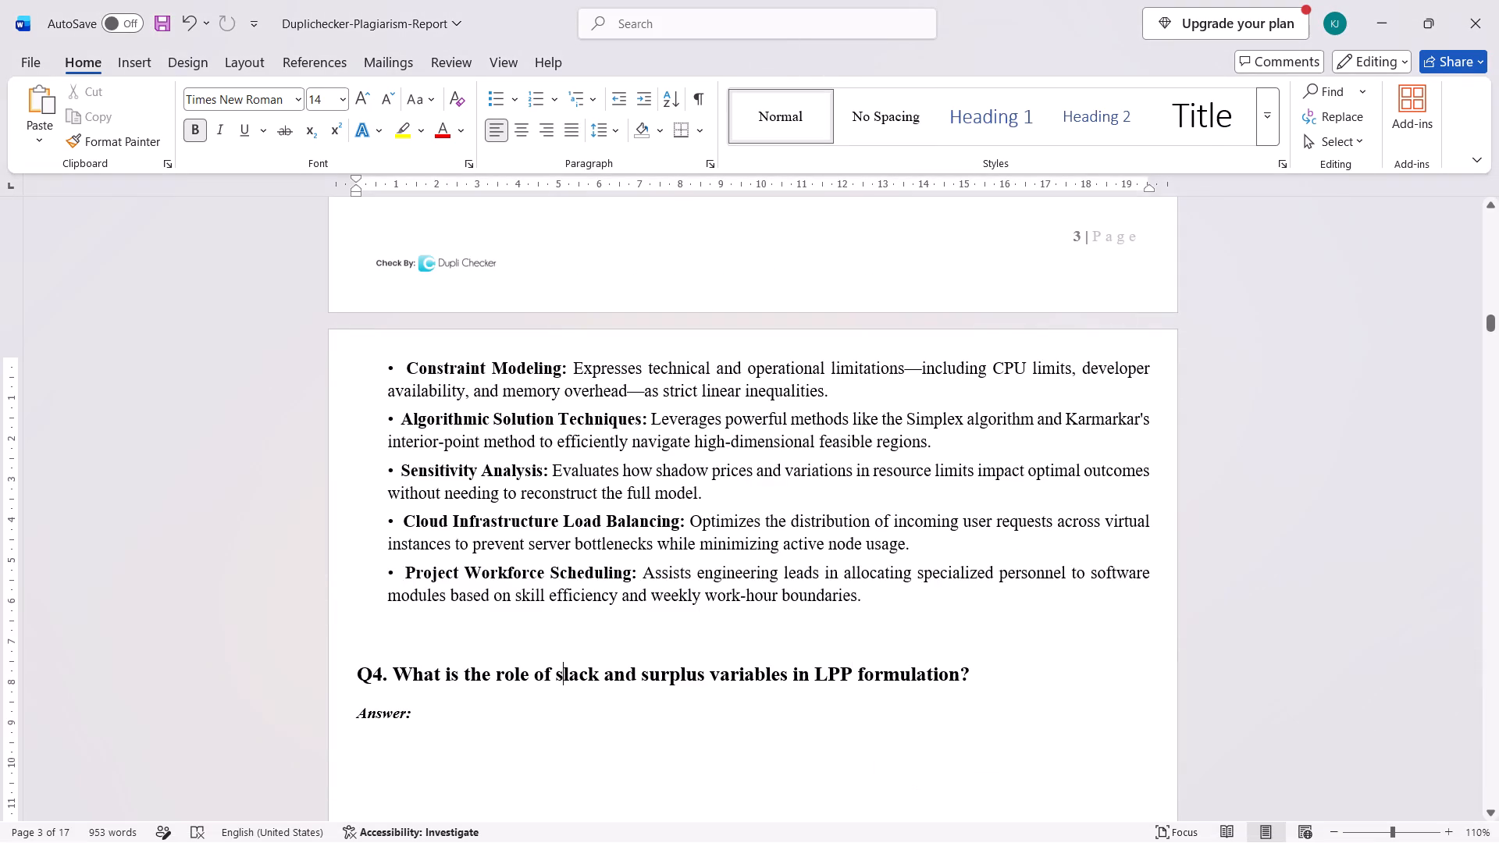
{"action": "left_click", "coordinate": [475, 713]}
{"action": "key", "text": "Return"}
{"action": "key", "text": "ctrl+v"}
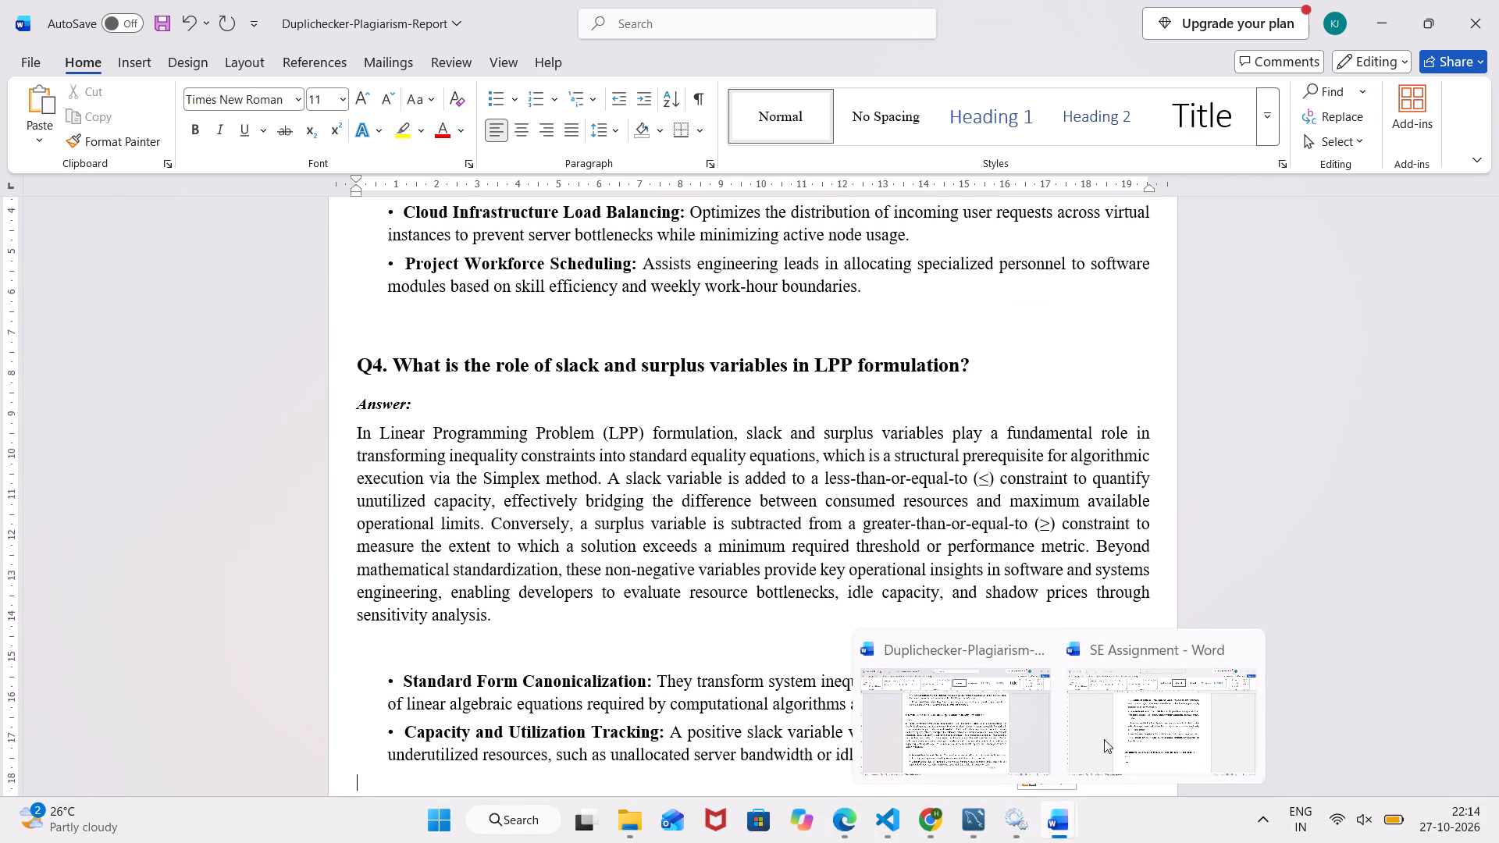
Cut the text from the Requirement Exceedance Measurement bullet through the Q5 heading and its Answer label in SE Assignment.
{"action": "left_click", "coordinate": [1127, 715]}
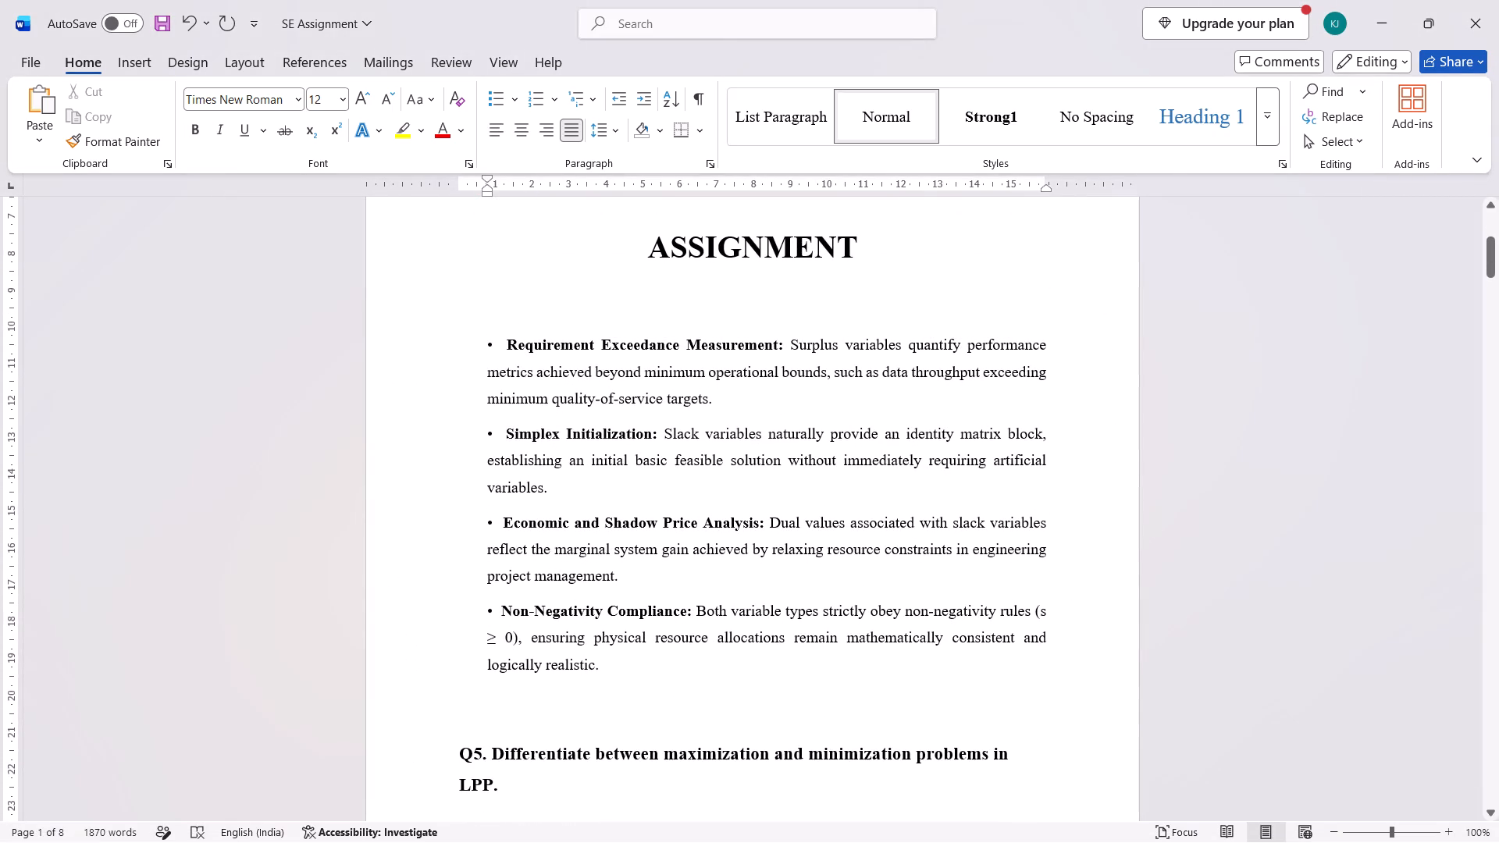
{"action": "left_click_drag", "start_coordinate": [479, 338], "coordinate": [568, 842]}
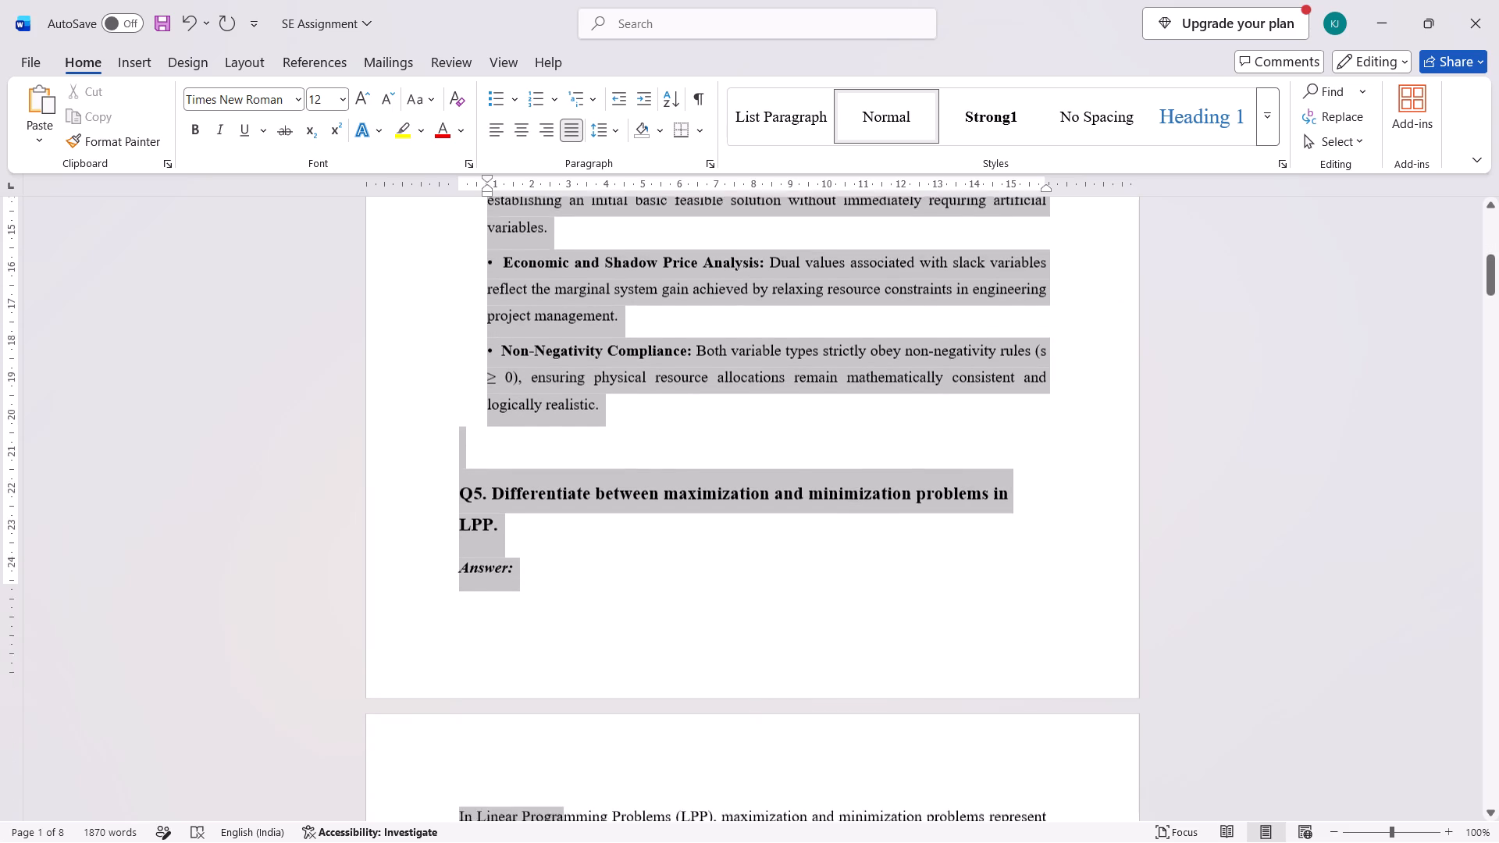
{"action": "left_click_drag", "start_coordinate": [568, 842], "coordinate": [534, 487]}
{"action": "key", "text": "ctrl+x"}
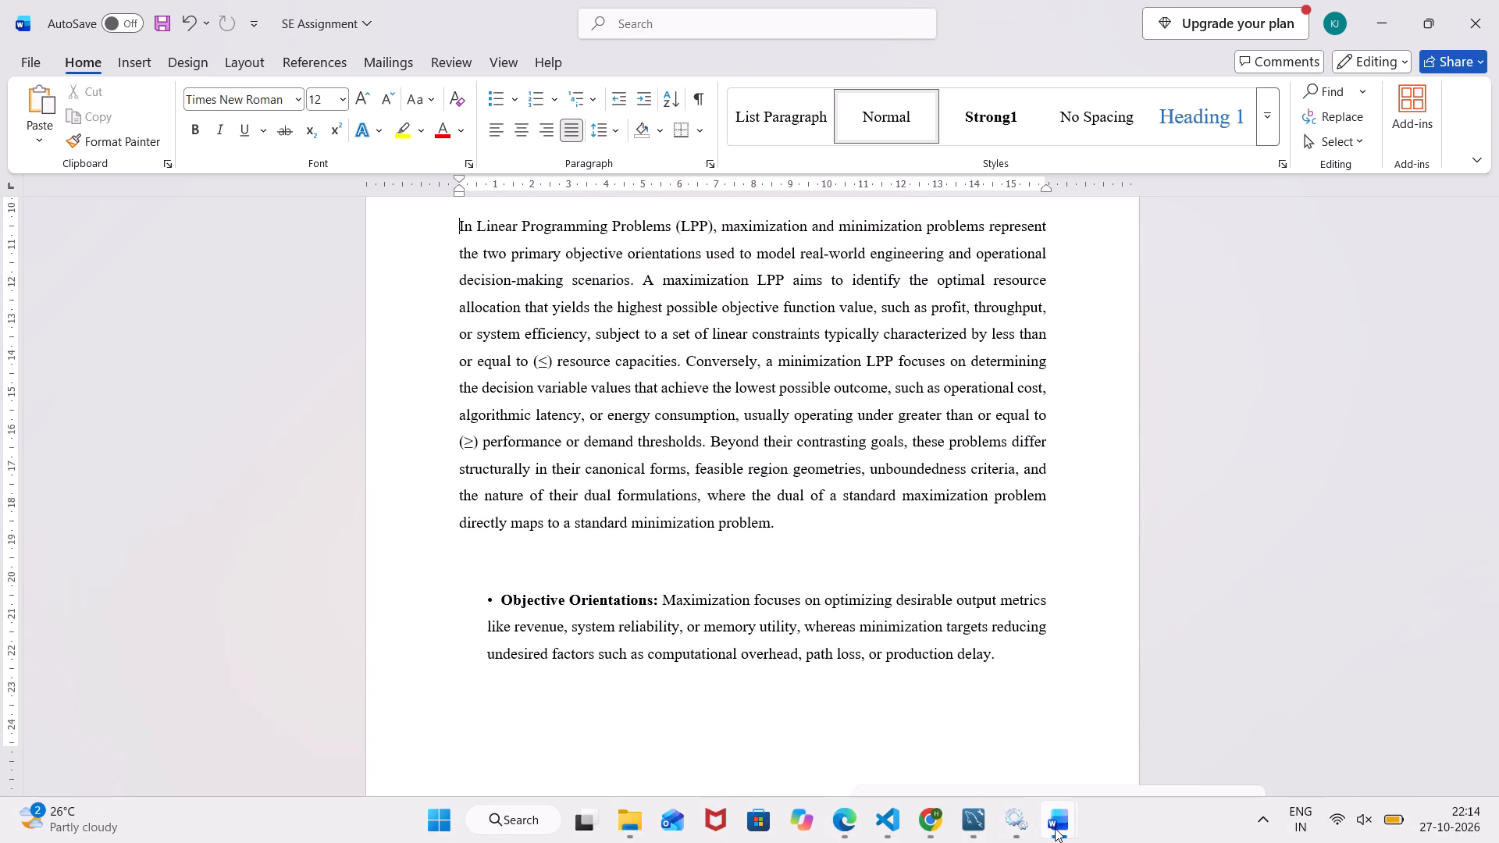
Paste the cut Q4 bullets and Q5 heading after the Capacity and Utilization Tracking bullet in the report document.
{"action": "left_click", "coordinate": [1025, 727]}
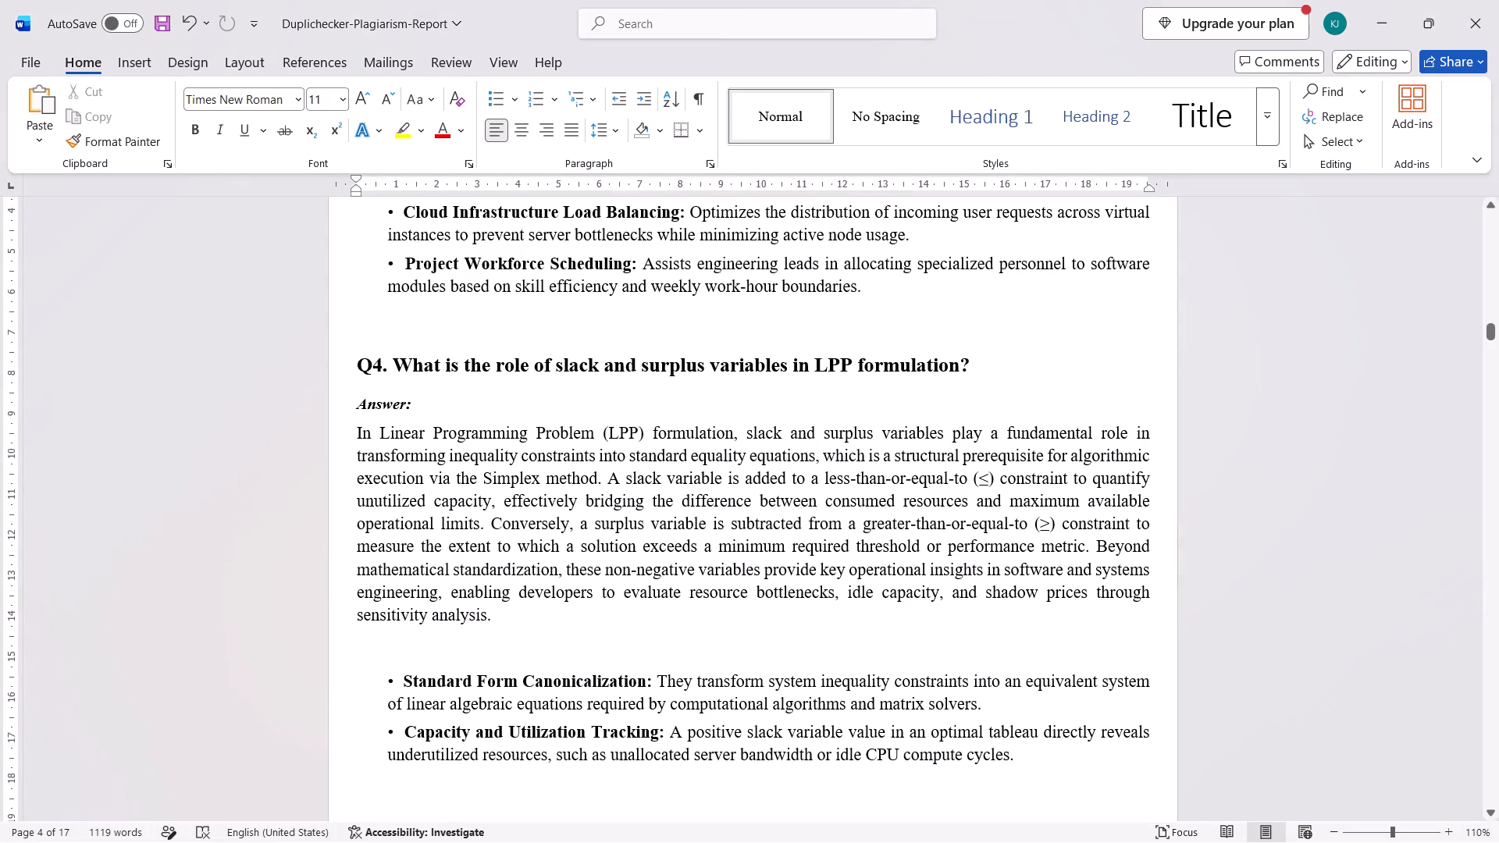
{"action": "scroll", "coordinate": [931, 677], "scroll_direction": "down", "scroll_amount": 1}
{"action": "key", "text": "ctrl+v"}
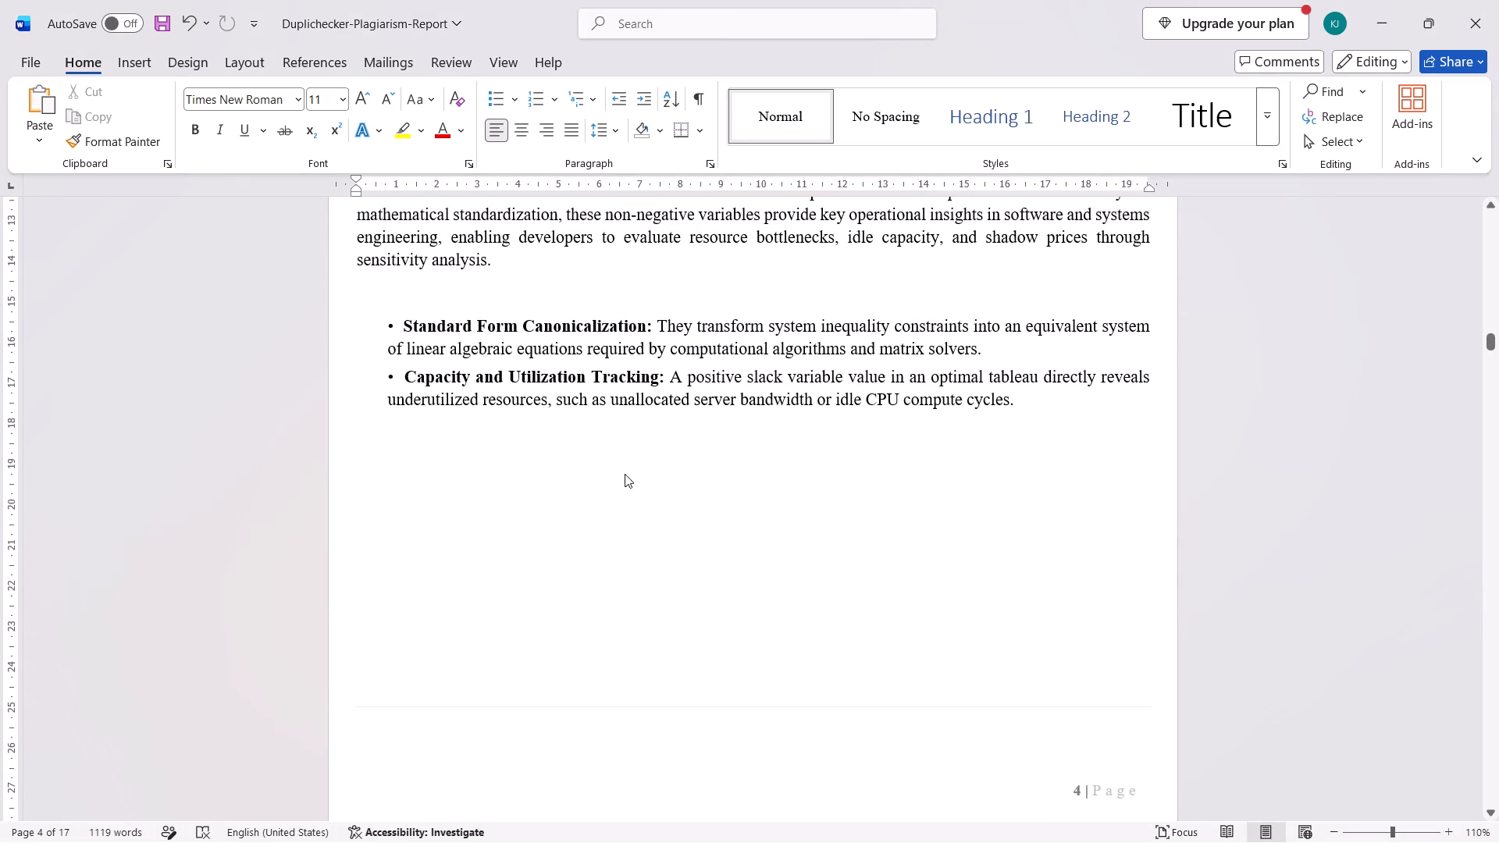
{"action": "scroll", "coordinate": [870, 666], "scroll_direction": "down", "scroll_amount": 1}
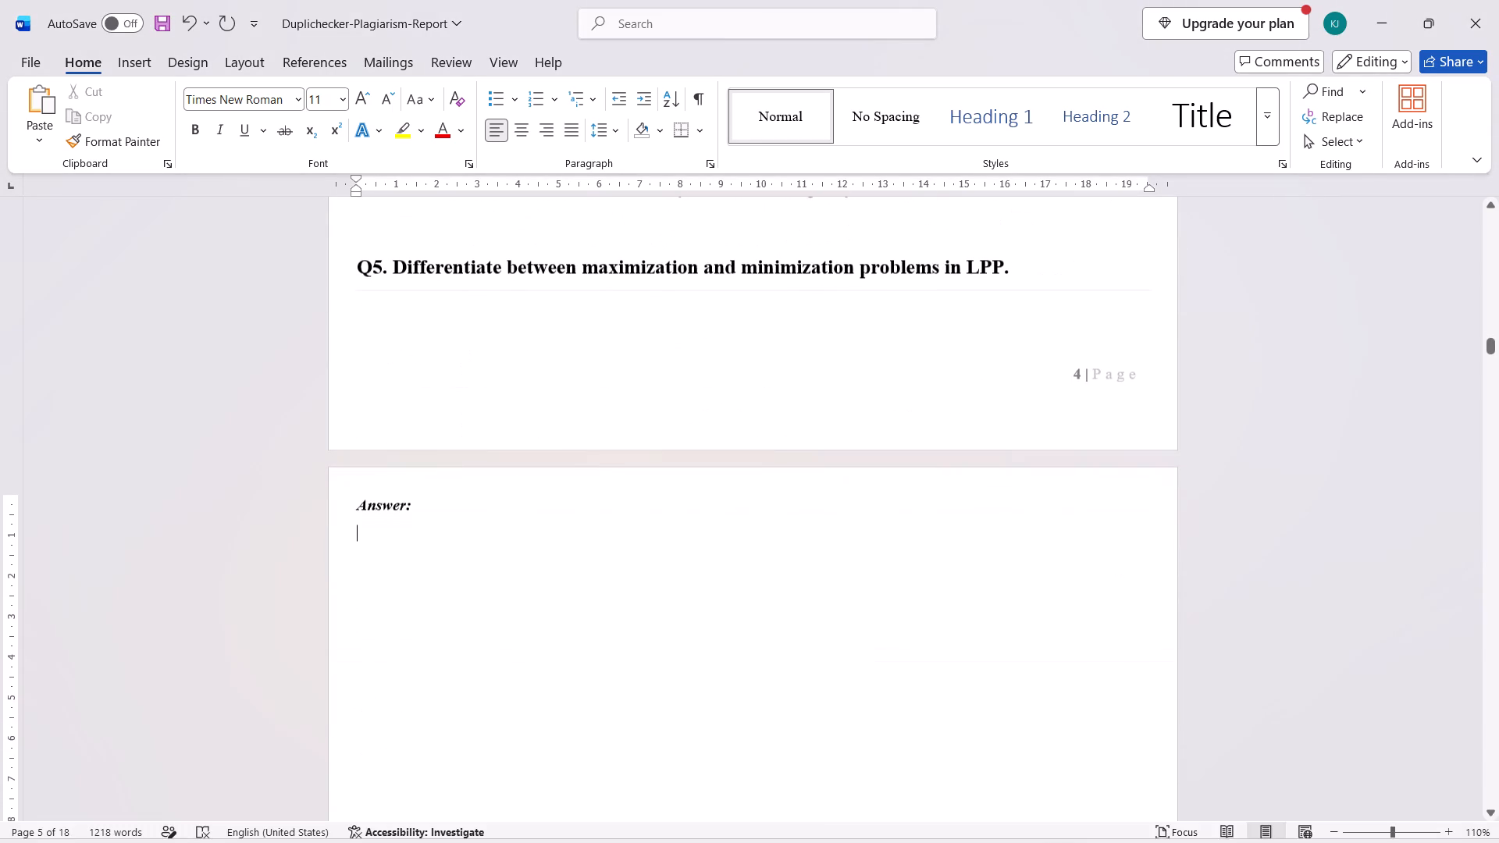
{"action": "scroll", "coordinate": [870, 666], "scroll_direction": "down", "scroll_amount": 1}
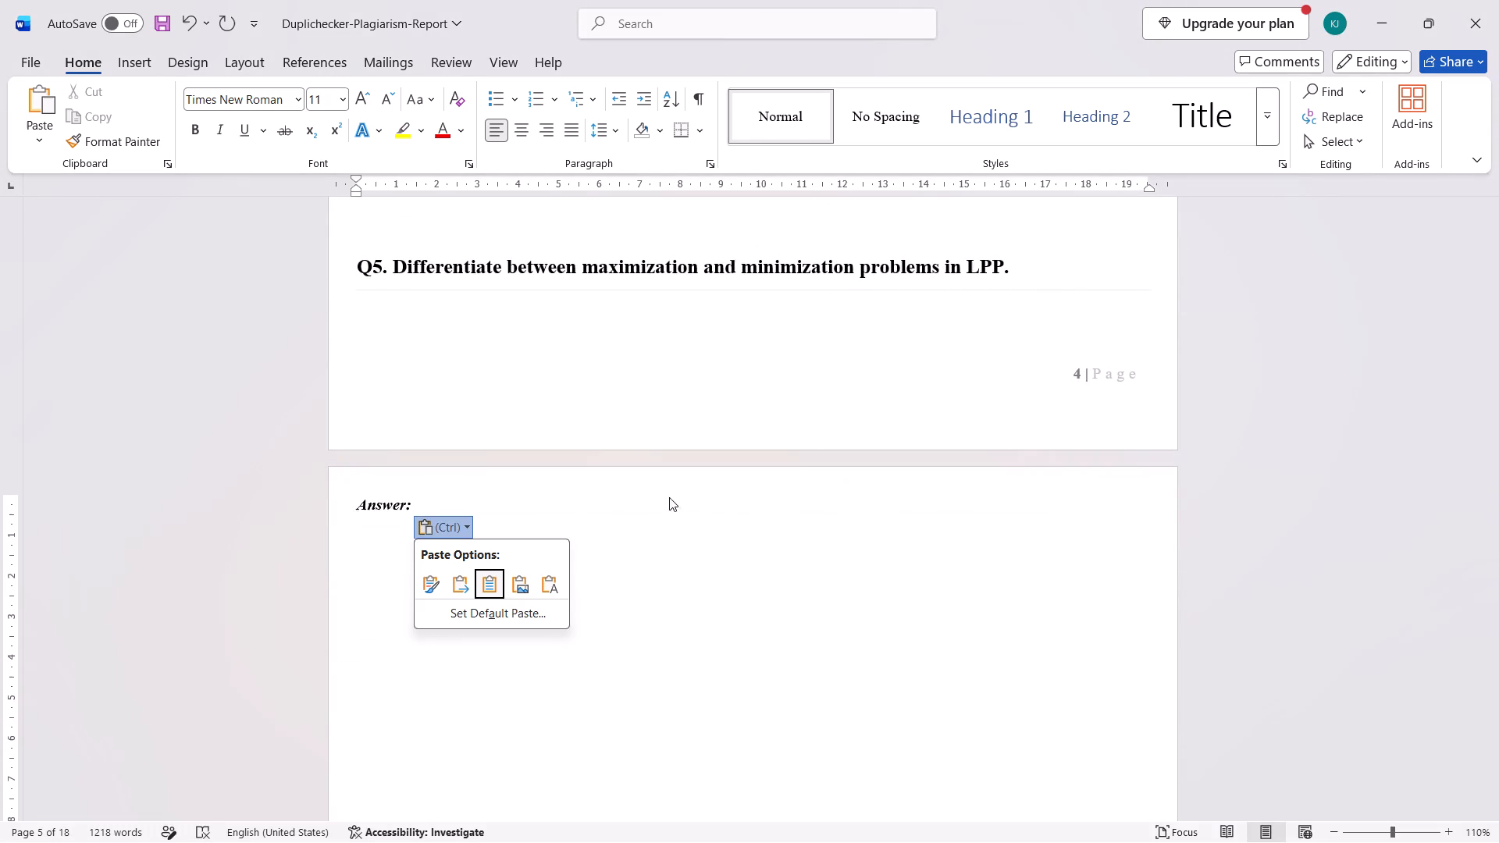
{"action": "left_click", "coordinate": [624, 448]}
{"action": "scroll", "coordinate": [624, 448], "scroll_direction": "down", "scroll_amount": 5}
{"action": "scroll", "coordinate": [624, 448], "scroll_direction": "up", "scroll_amount": 1}
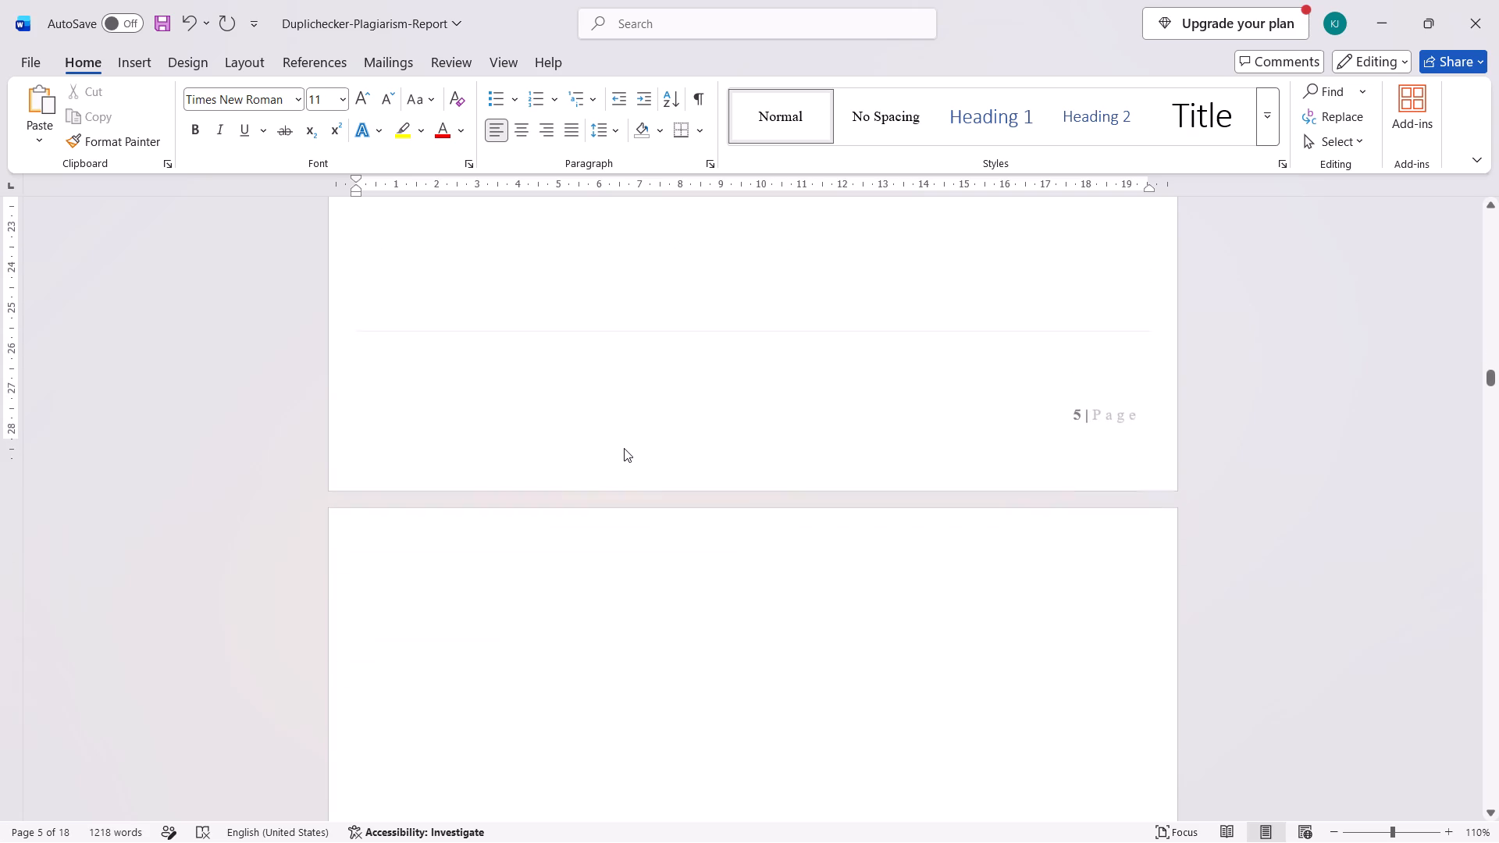
{"action": "scroll", "coordinate": [624, 448], "scroll_direction": "up", "scroll_amount": 1}
{"action": "scroll", "coordinate": [624, 448], "scroll_direction": "down", "scroll_amount": 1}
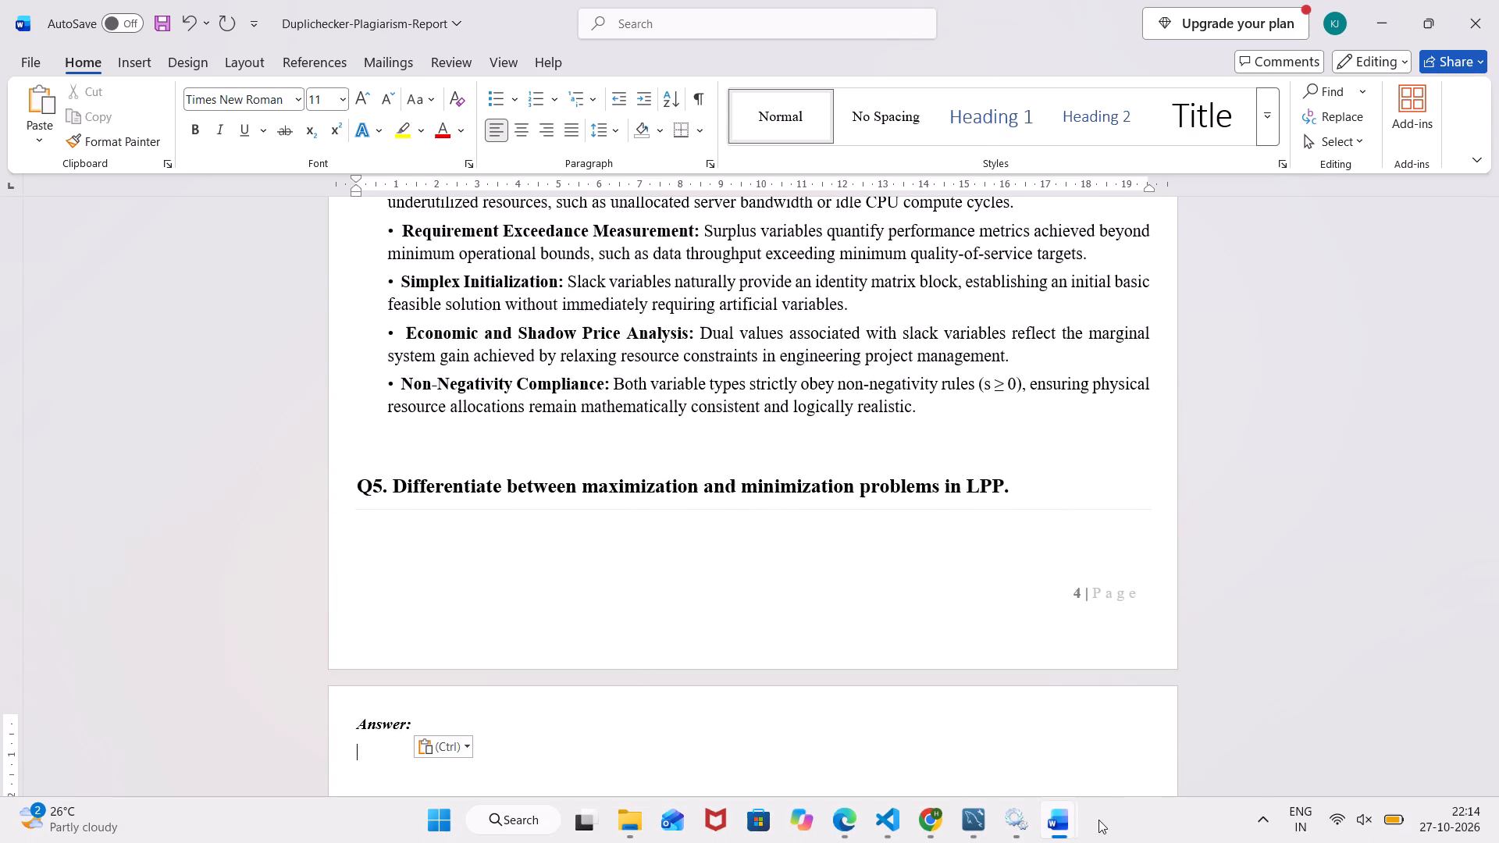
Cut all remaining text in SE Assignment, from the Q5 answer through the final Real-World Adaptability bullet.
{"action": "left_click", "coordinate": [1138, 726]}
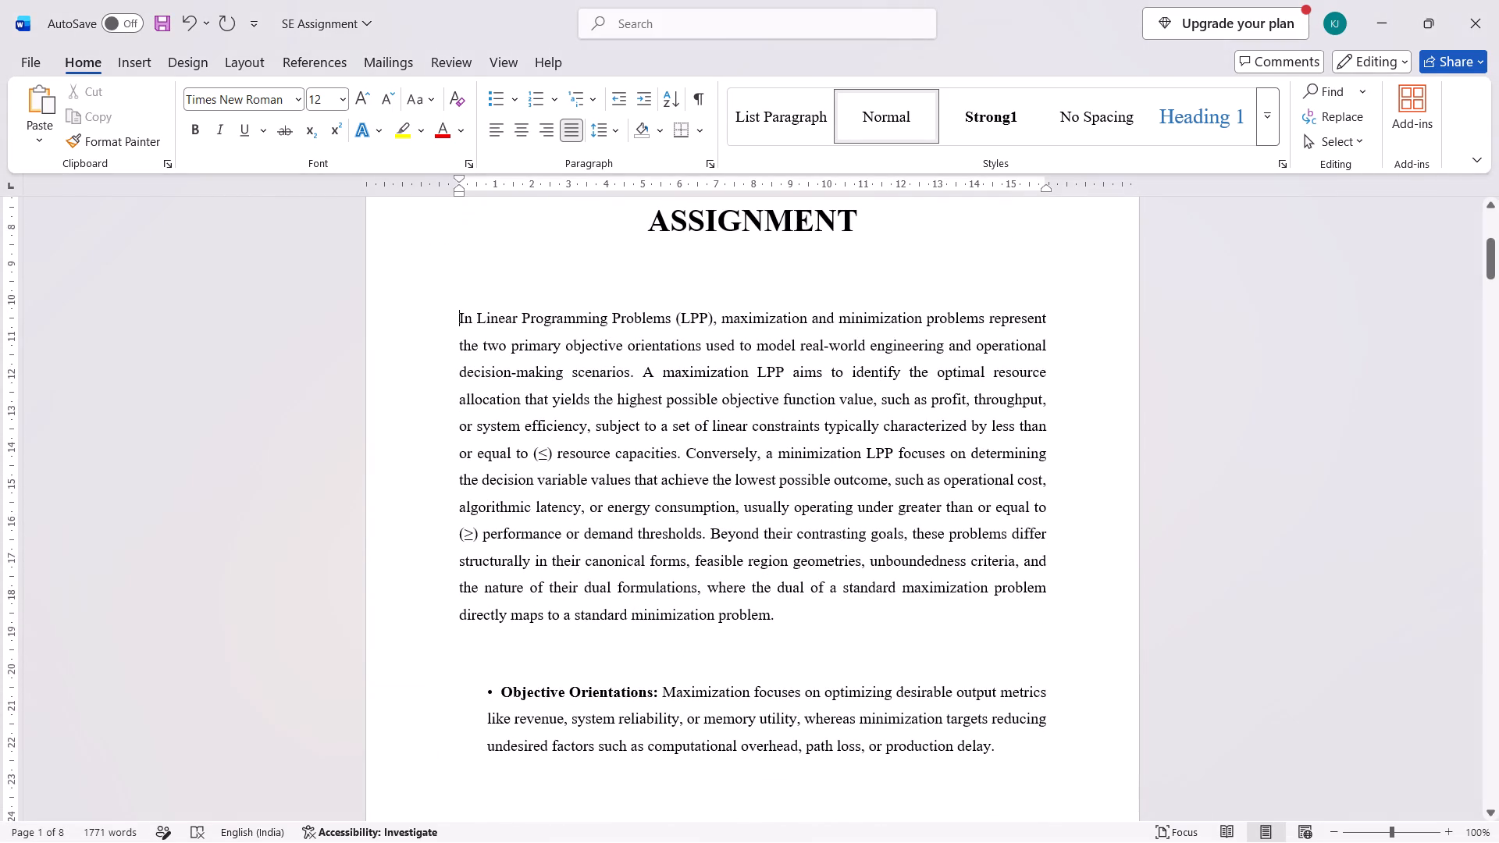
{"action": "left_click_drag", "start_coordinate": [456, 314], "coordinate": [767, 842]}
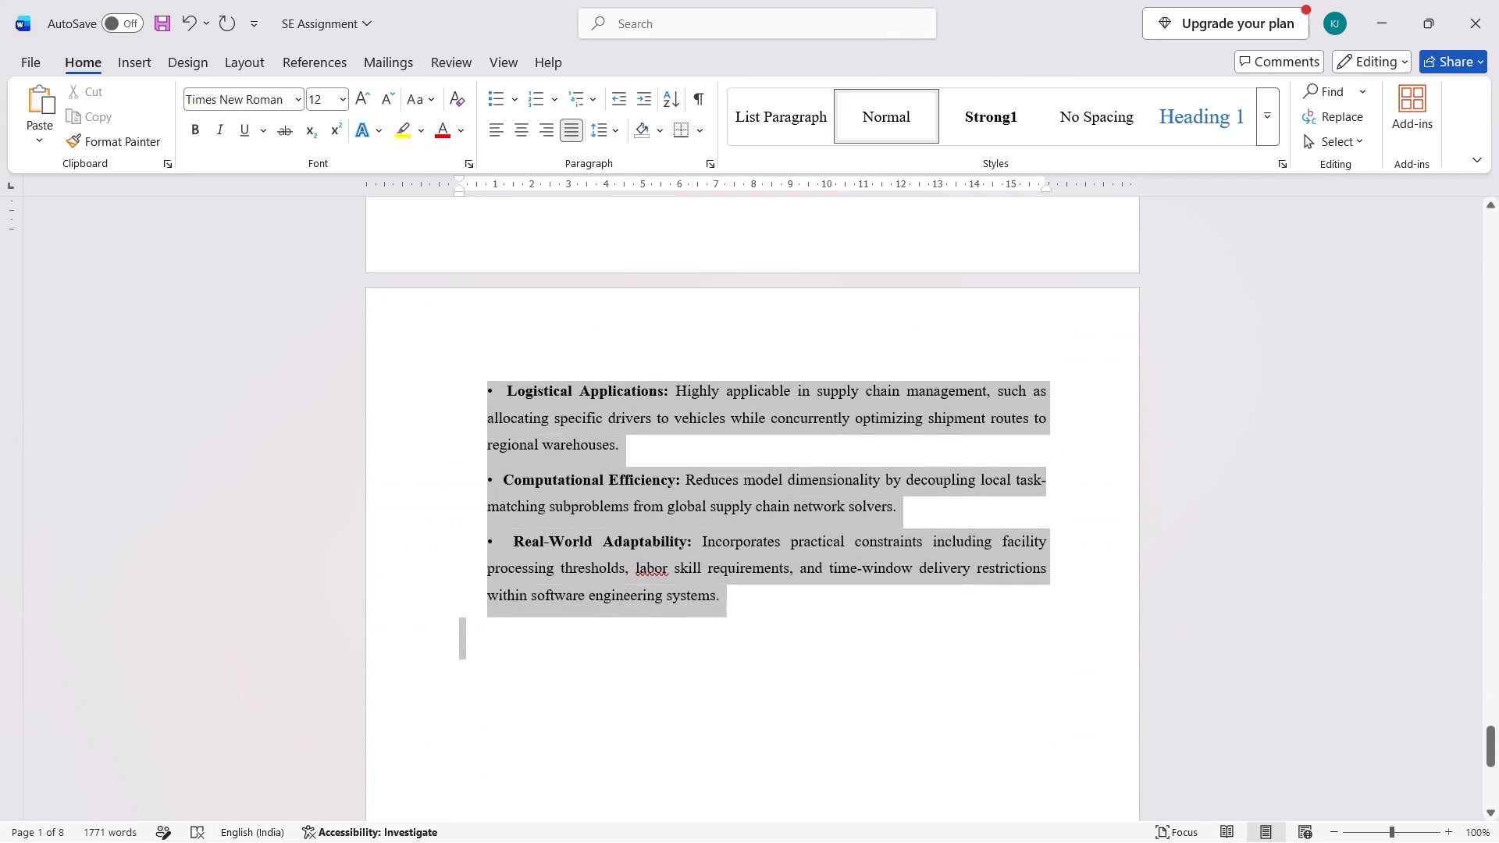
{"action": "left_click_drag", "start_coordinate": [767, 842], "coordinate": [750, 702]}
{"action": "key", "text": "ctrl+x"}
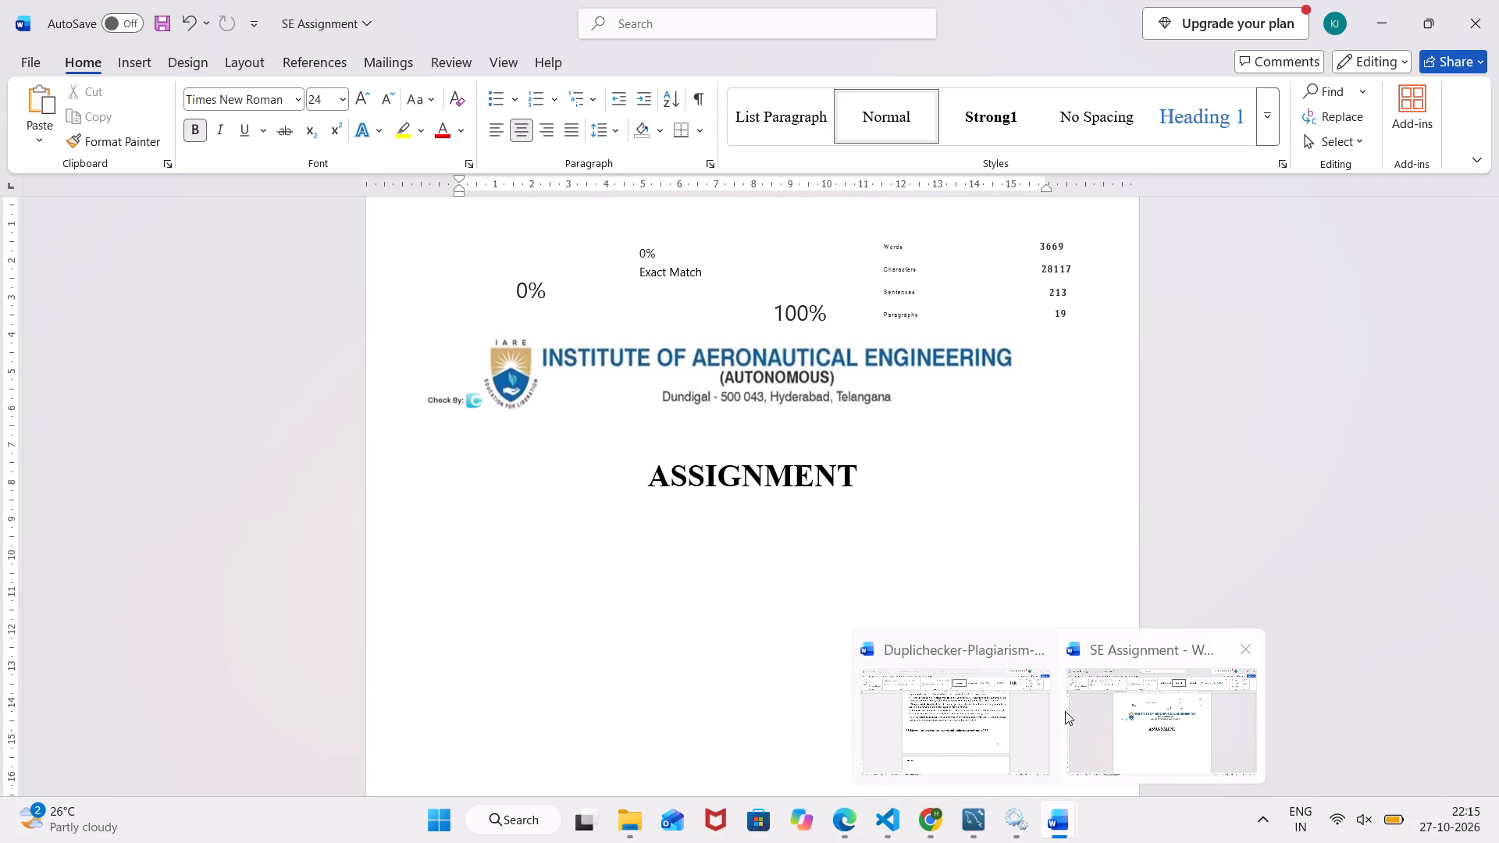
Paste the cut remaining answers on a new line after the Q5 Answer label in the report document.
{"action": "double_click", "coordinate": [1001, 696]}
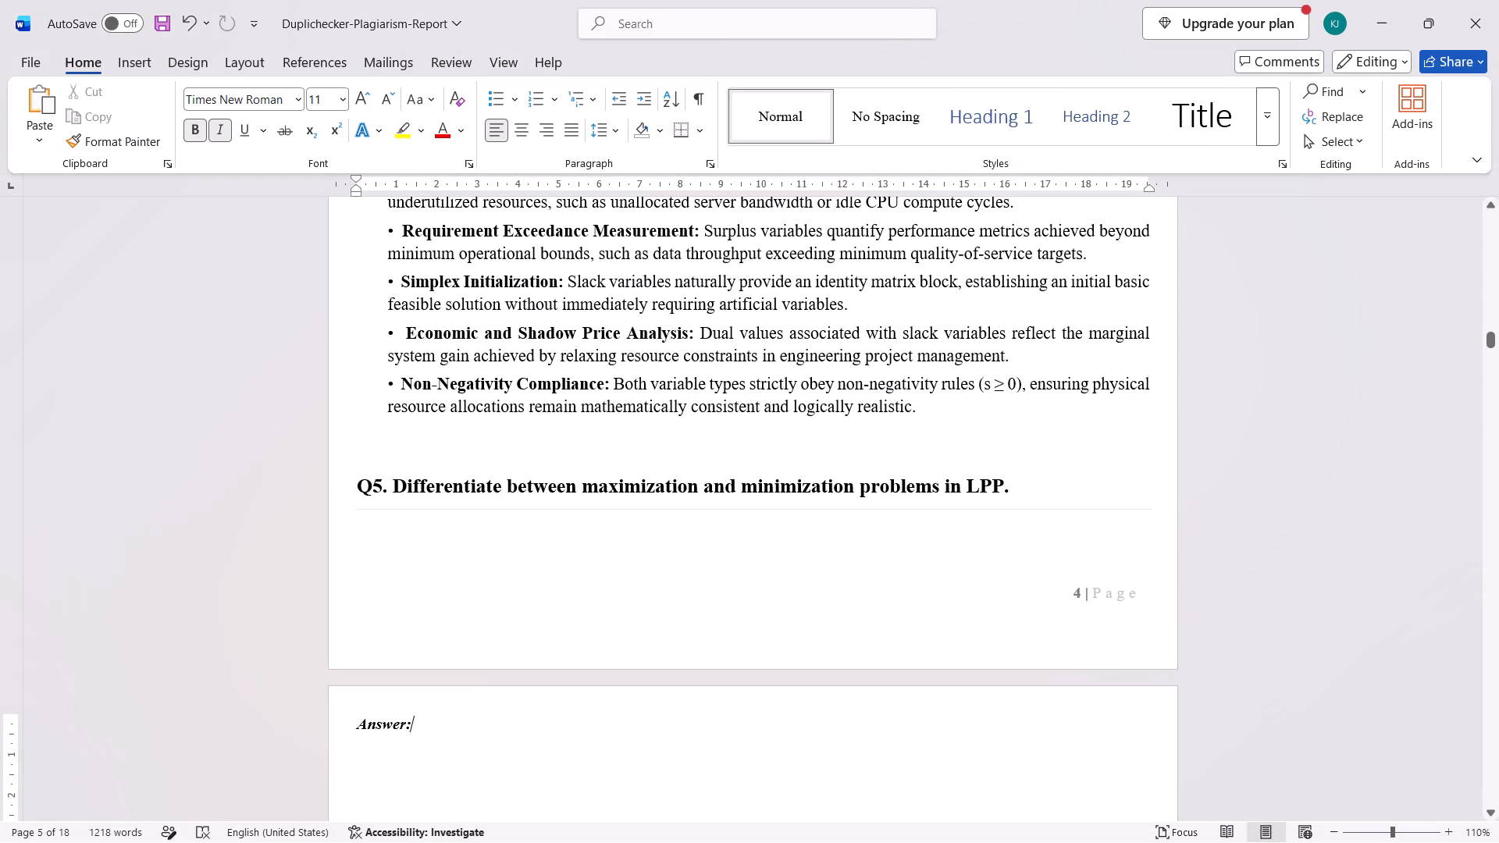
{"action": "key", "text": "shift+Return"}
{"action": "key", "text": "ctrl+v"}
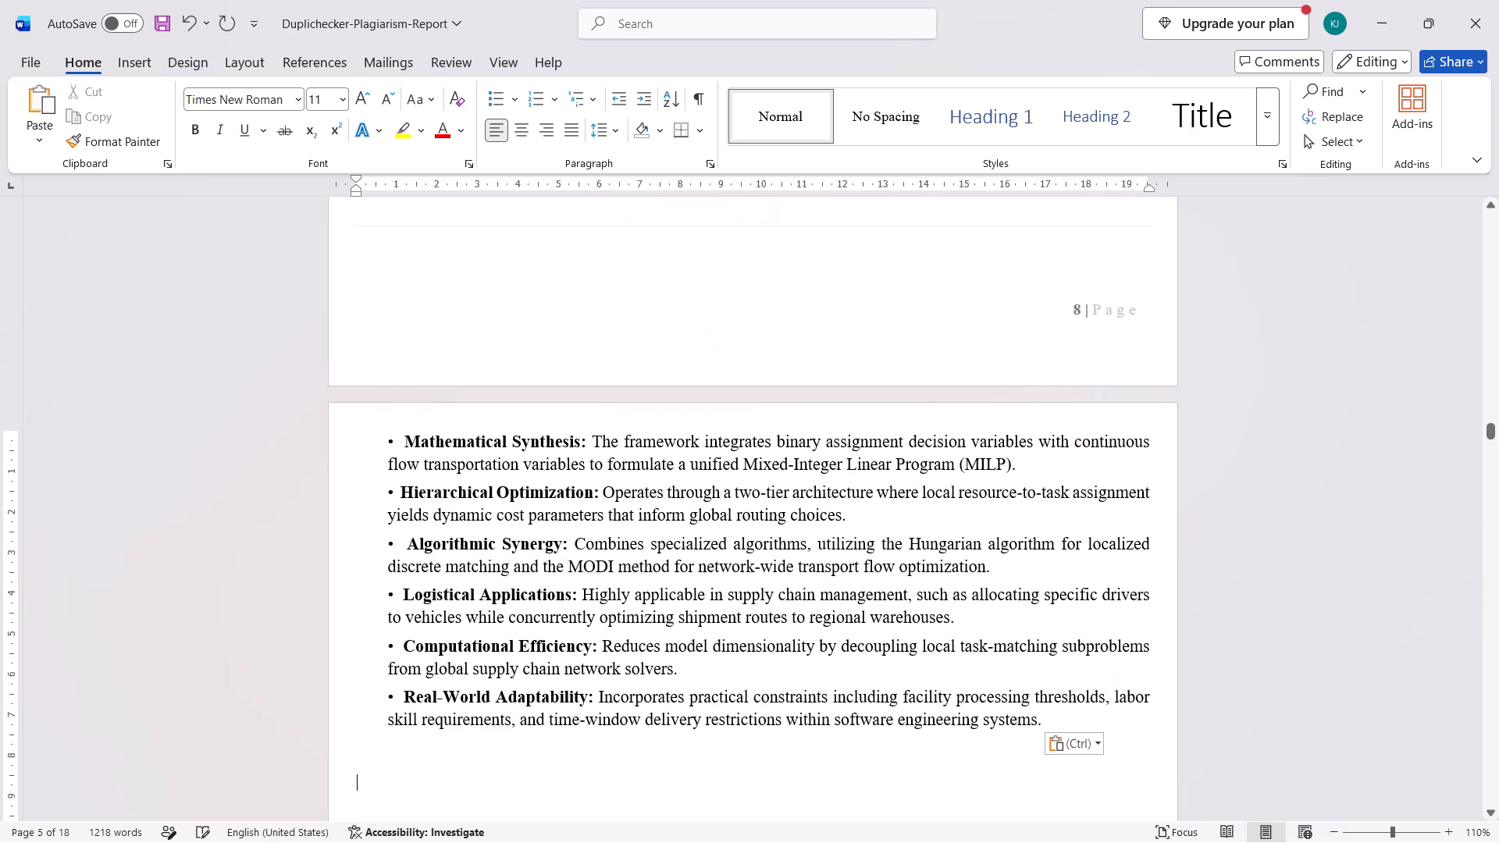
Delete the blank line at the top of the empty page after page 9 in the report document.
{"action": "scroll", "coordinate": [689, 553], "scroll_direction": "down", "scroll_amount": 3}
{"action": "scroll", "coordinate": [689, 553], "scroll_direction": "up", "scroll_amount": 1}
{"action": "left_click", "coordinate": [718, 546]}
{"action": "key", "text": "Delete"}
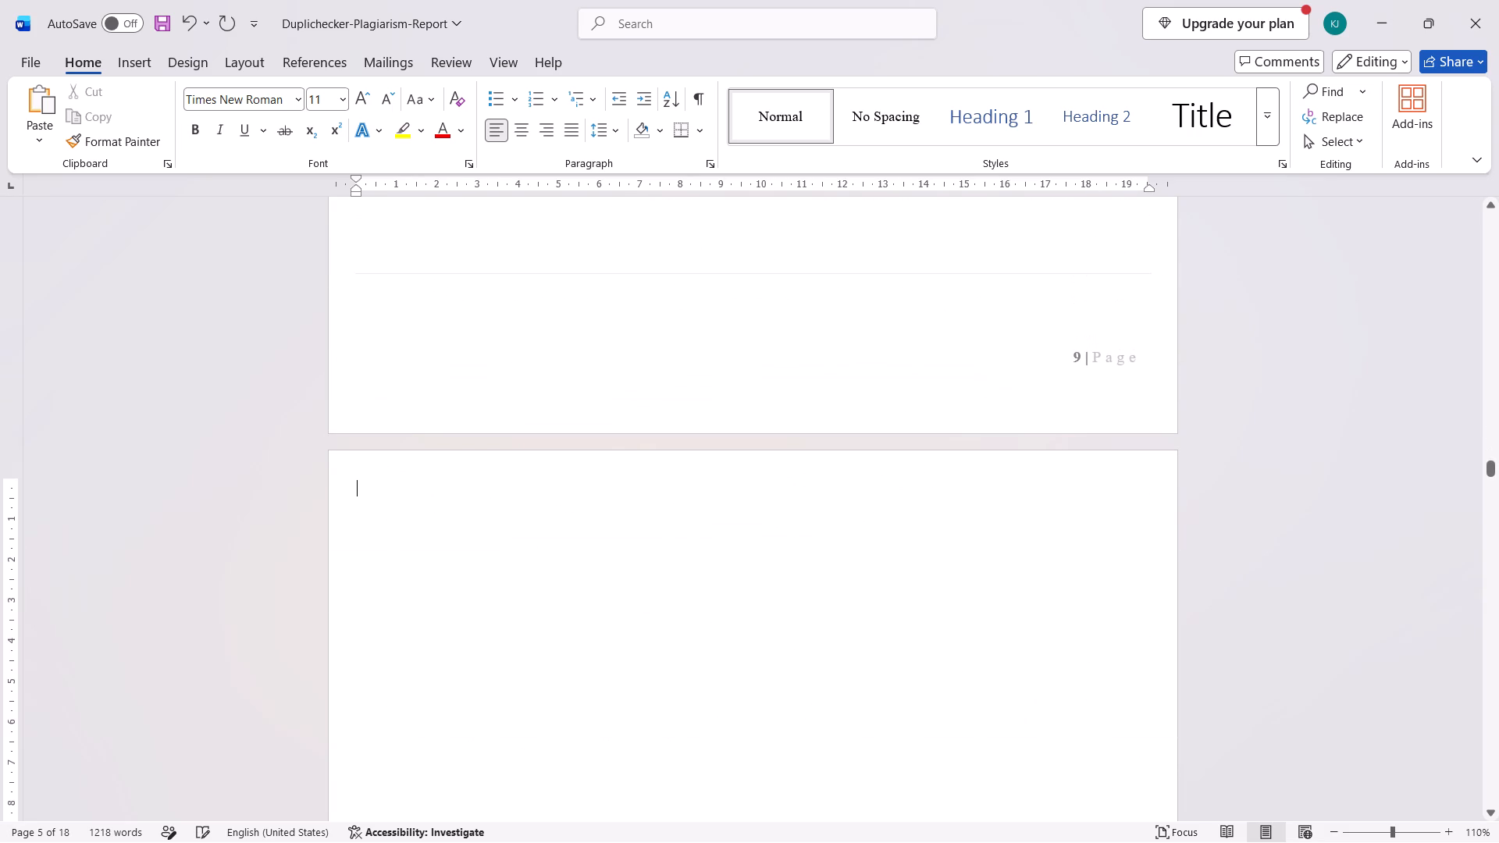
Look over the report document from the scan report on page 1 through the Q2 answer.
{"action": "scroll", "coordinate": [718, 546], "scroll_direction": "up", "scroll_amount": 16}
{"action": "scroll", "coordinate": [718, 546], "scroll_direction": "down", "scroll_amount": 1}
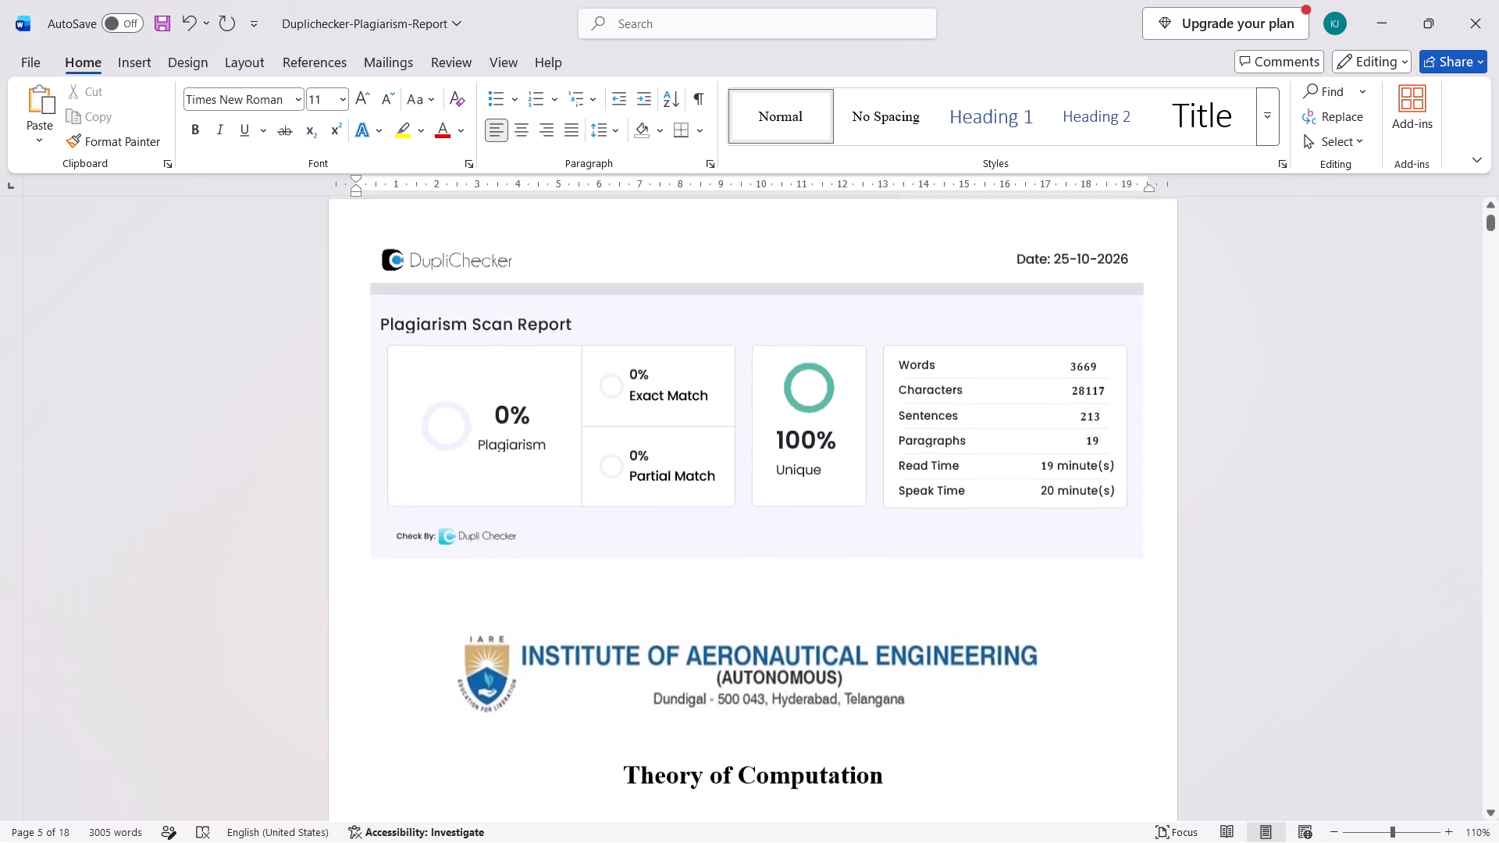
{"action": "scroll", "coordinate": [718, 546], "scroll_direction": "down", "scroll_amount": 4}
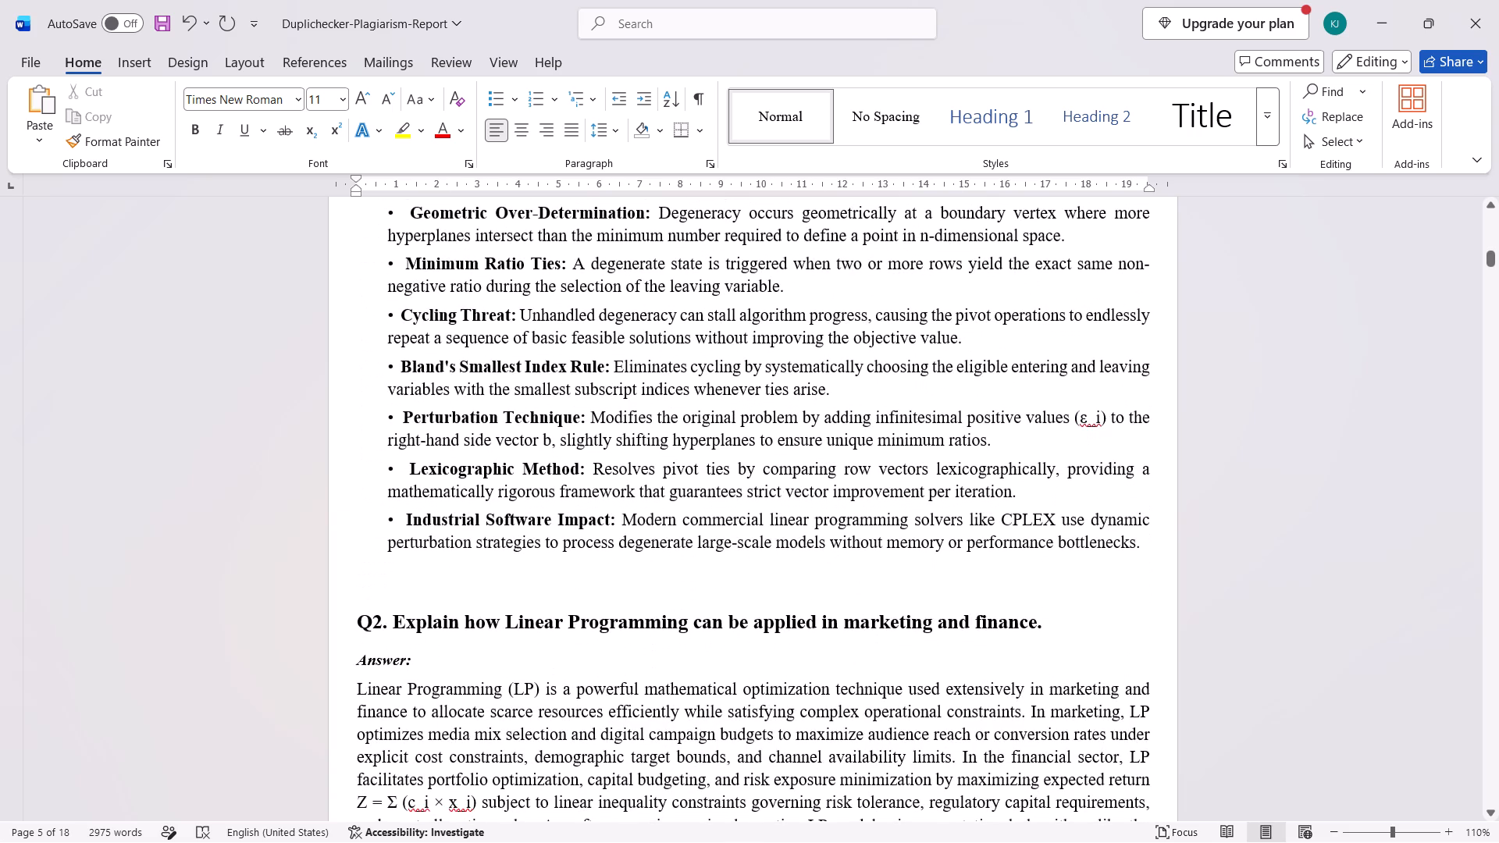
{"action": "scroll", "coordinate": [718, 546], "scroll_direction": "down", "scroll_amount": 3}
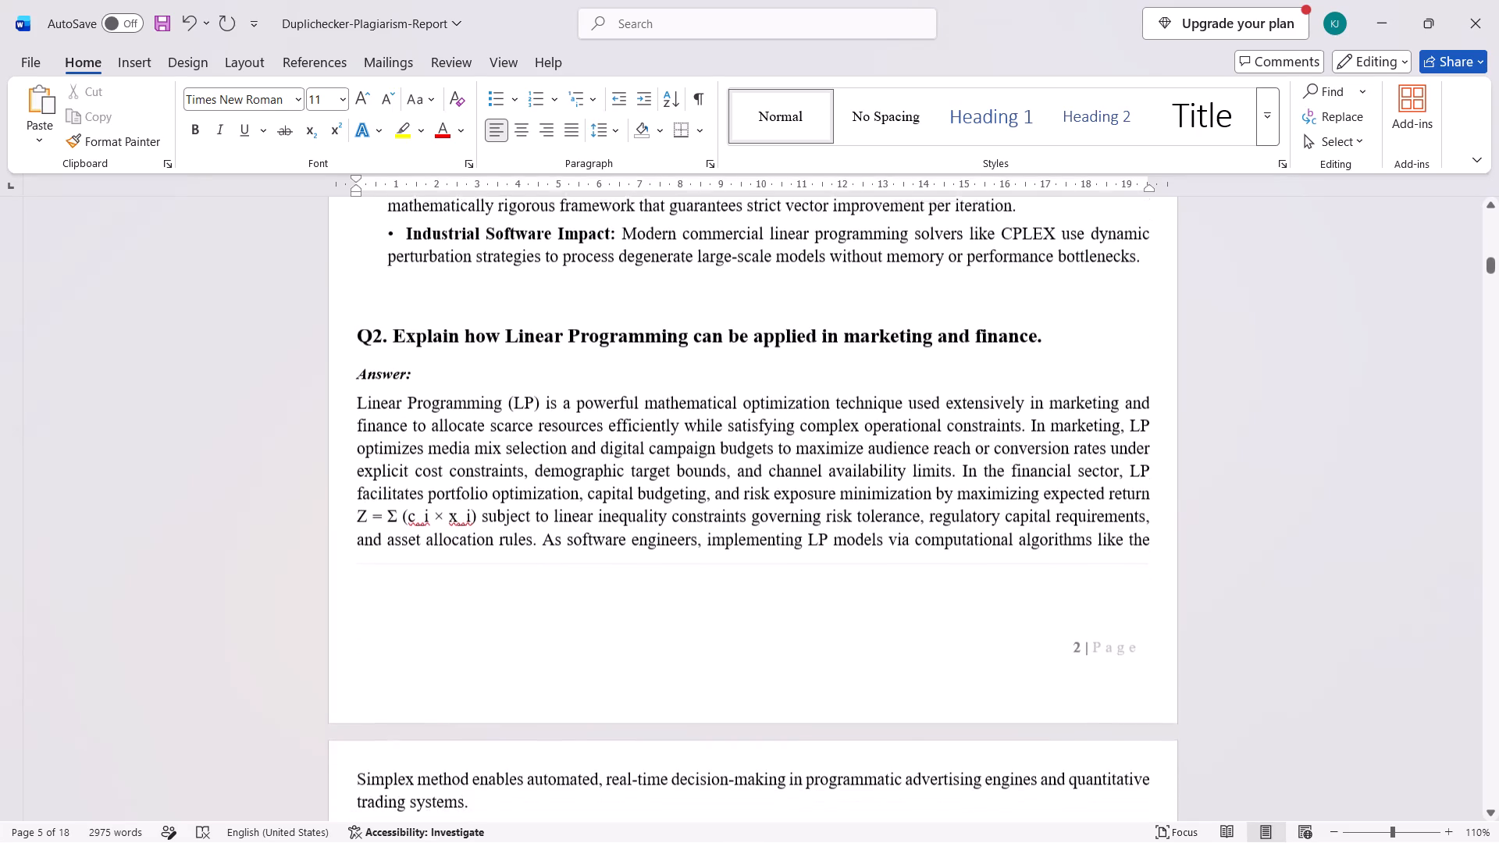
{"action": "scroll", "coordinate": [718, 546], "scroll_direction": "down", "scroll_amount": 1}
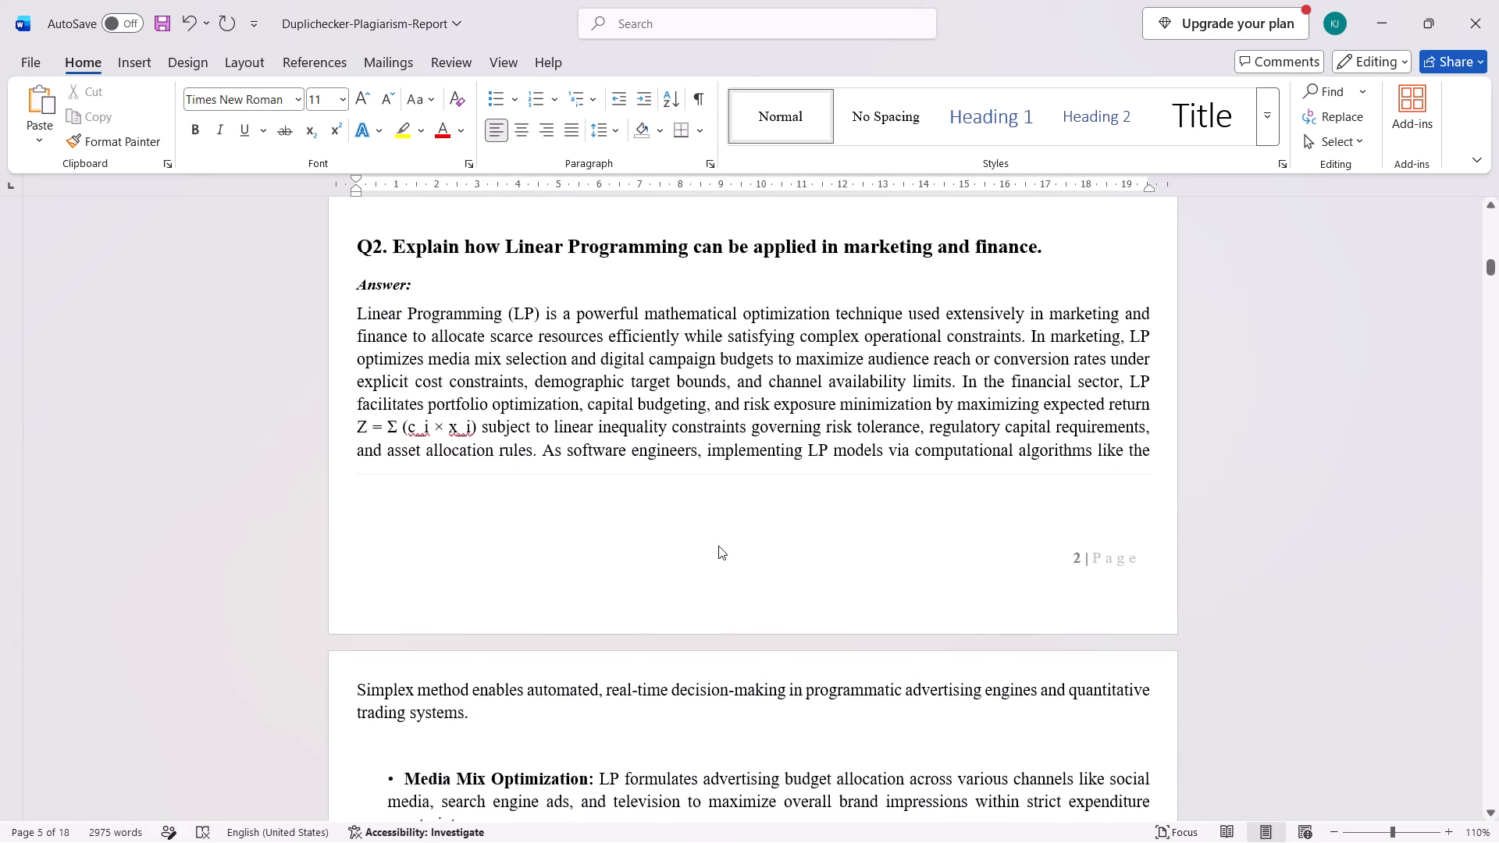
{"action": "scroll", "coordinate": [718, 546], "scroll_direction": "up", "scroll_amount": 7}
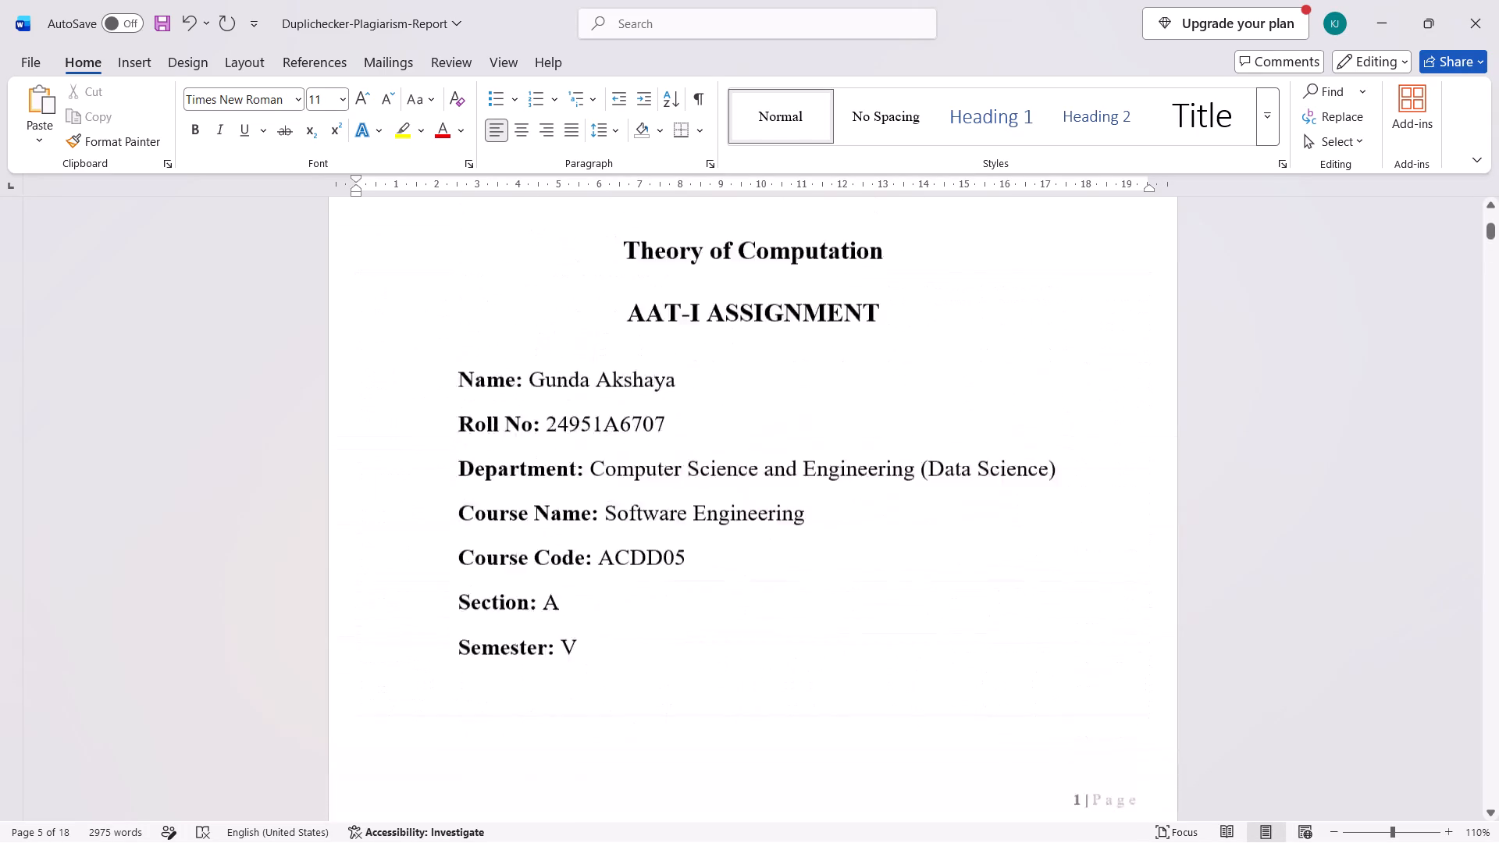
{"action": "scroll", "coordinate": [718, 546], "scroll_direction": "up", "scroll_amount": 2}
Copy the Check By Dupli Checker logo beneath the plagiarism scan results on page 1.
{"action": "left_click", "coordinate": [494, 563]}
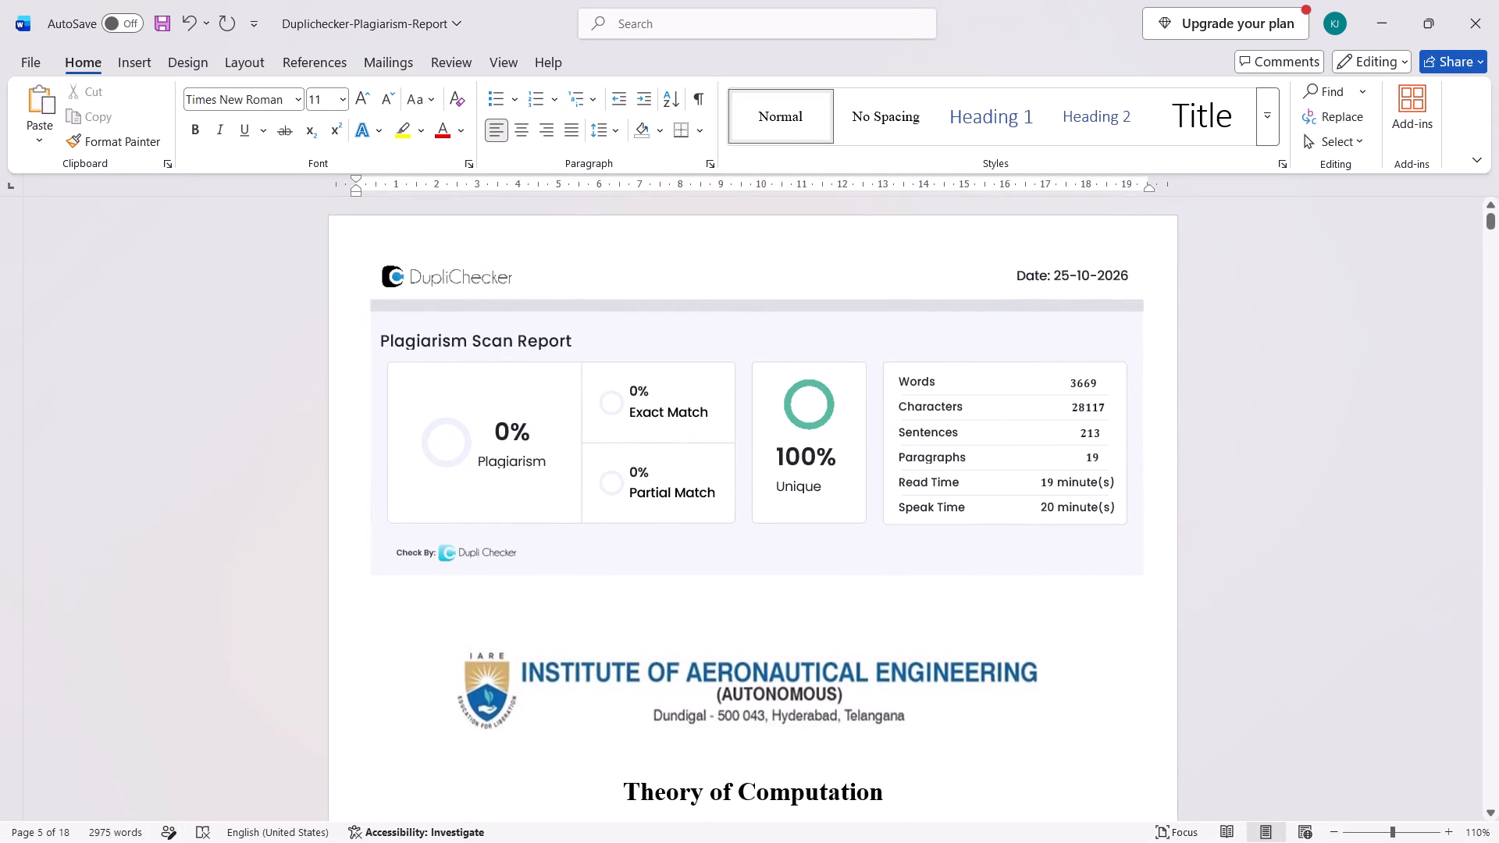
{"action": "left_click", "coordinate": [494, 553]}
{"action": "left_click", "coordinate": [532, 553]}
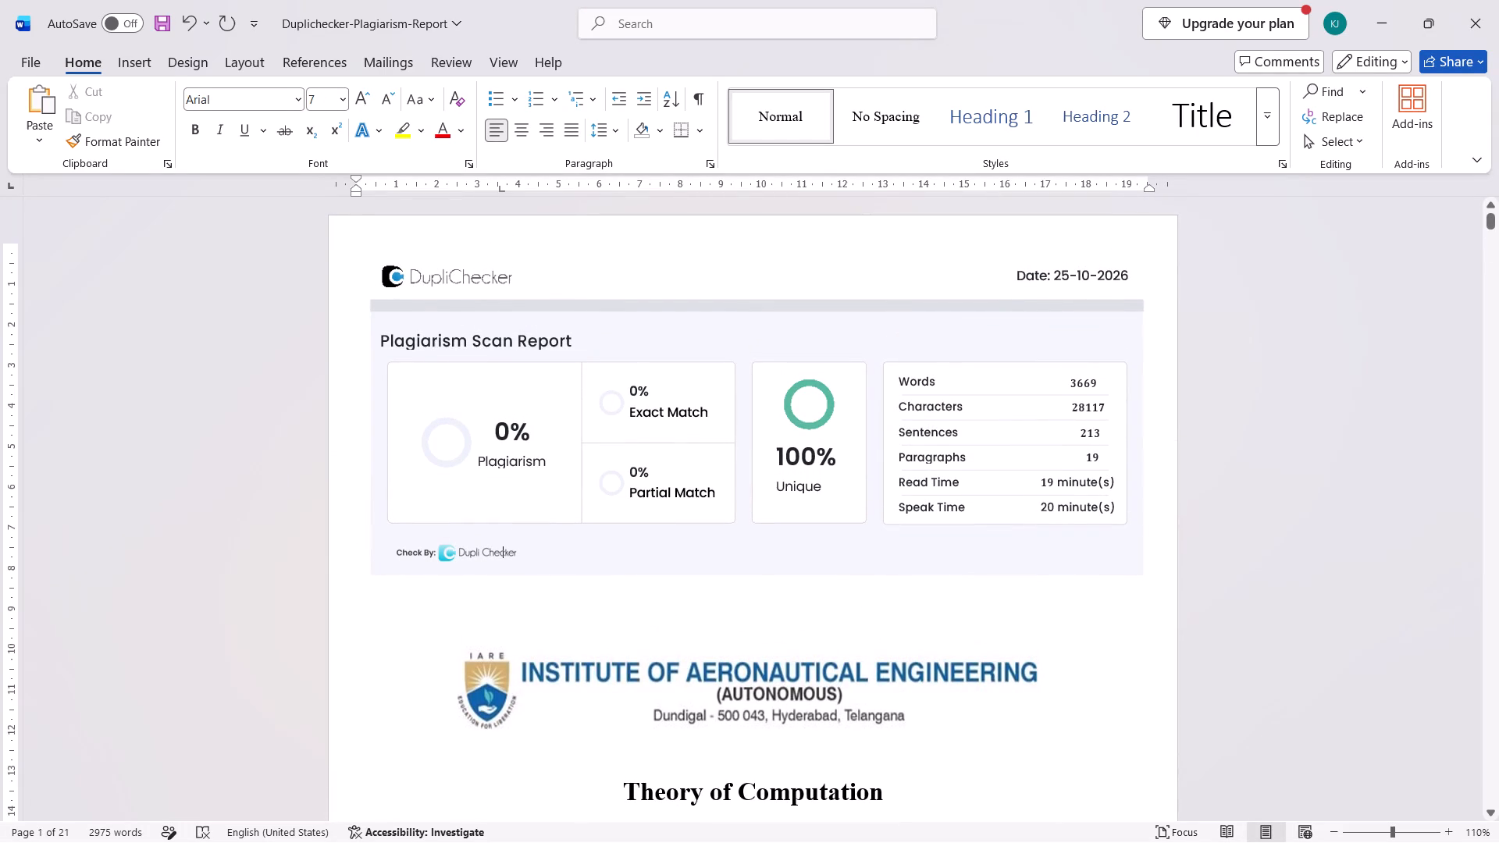
{"action": "left_click", "coordinate": [499, 551]}
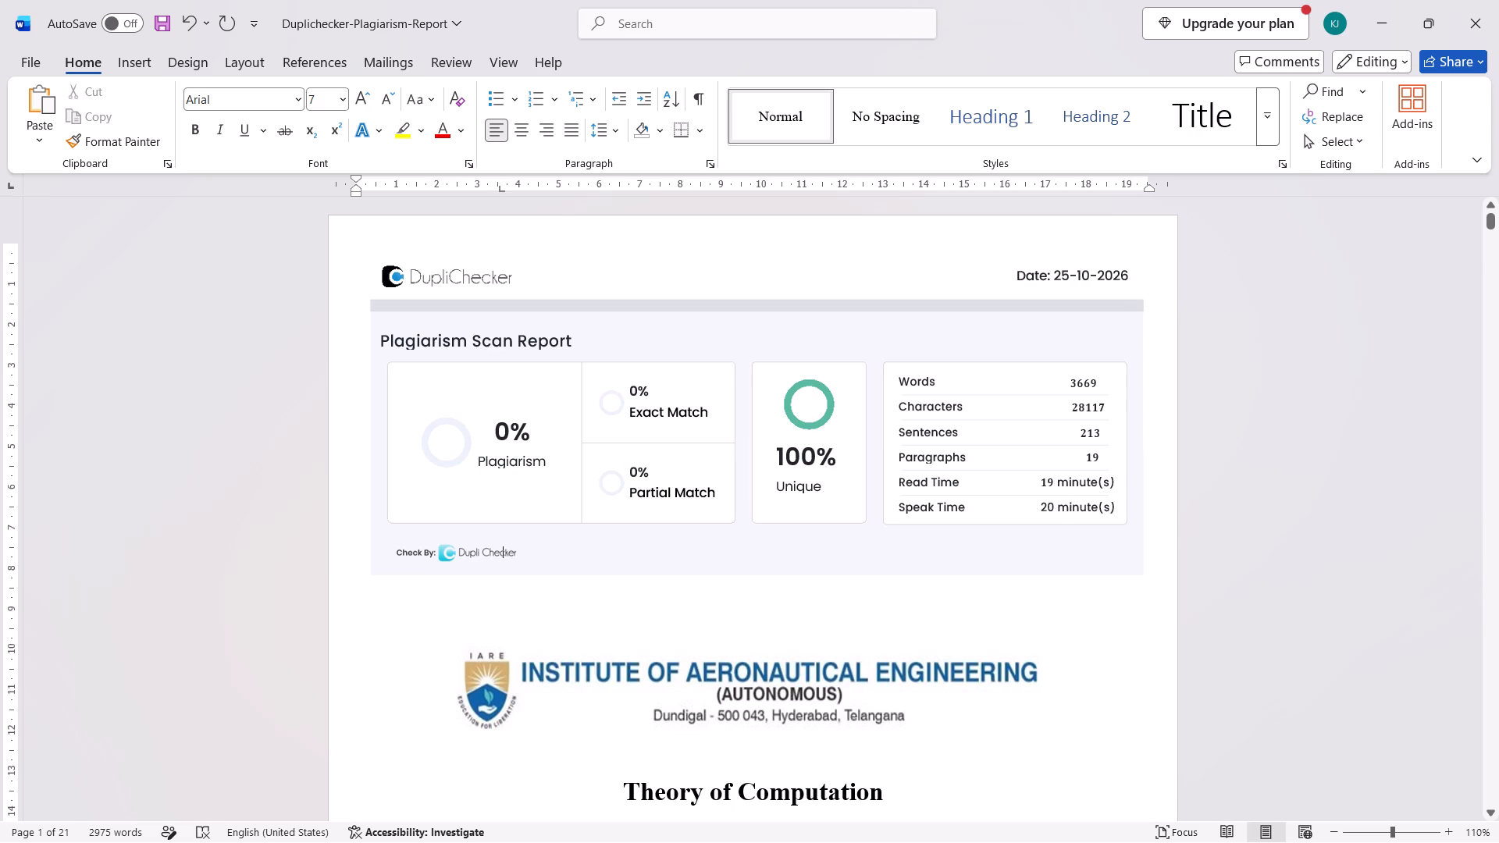
{"action": "left_click", "coordinate": [515, 549]}
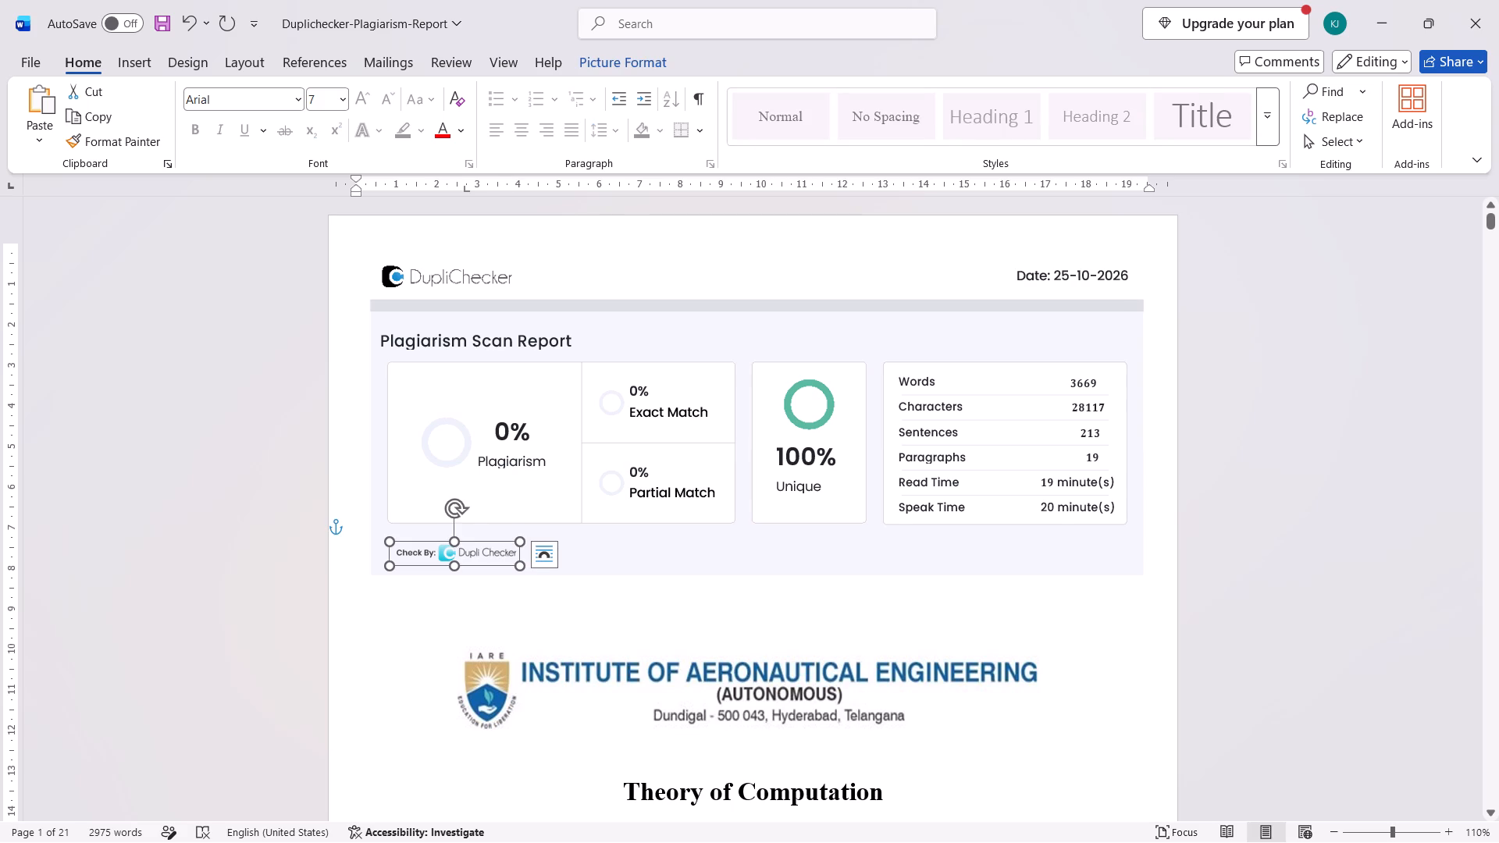
{"action": "left_click", "coordinate": [503, 553]}
{"action": "left_click", "coordinate": [503, 553]}
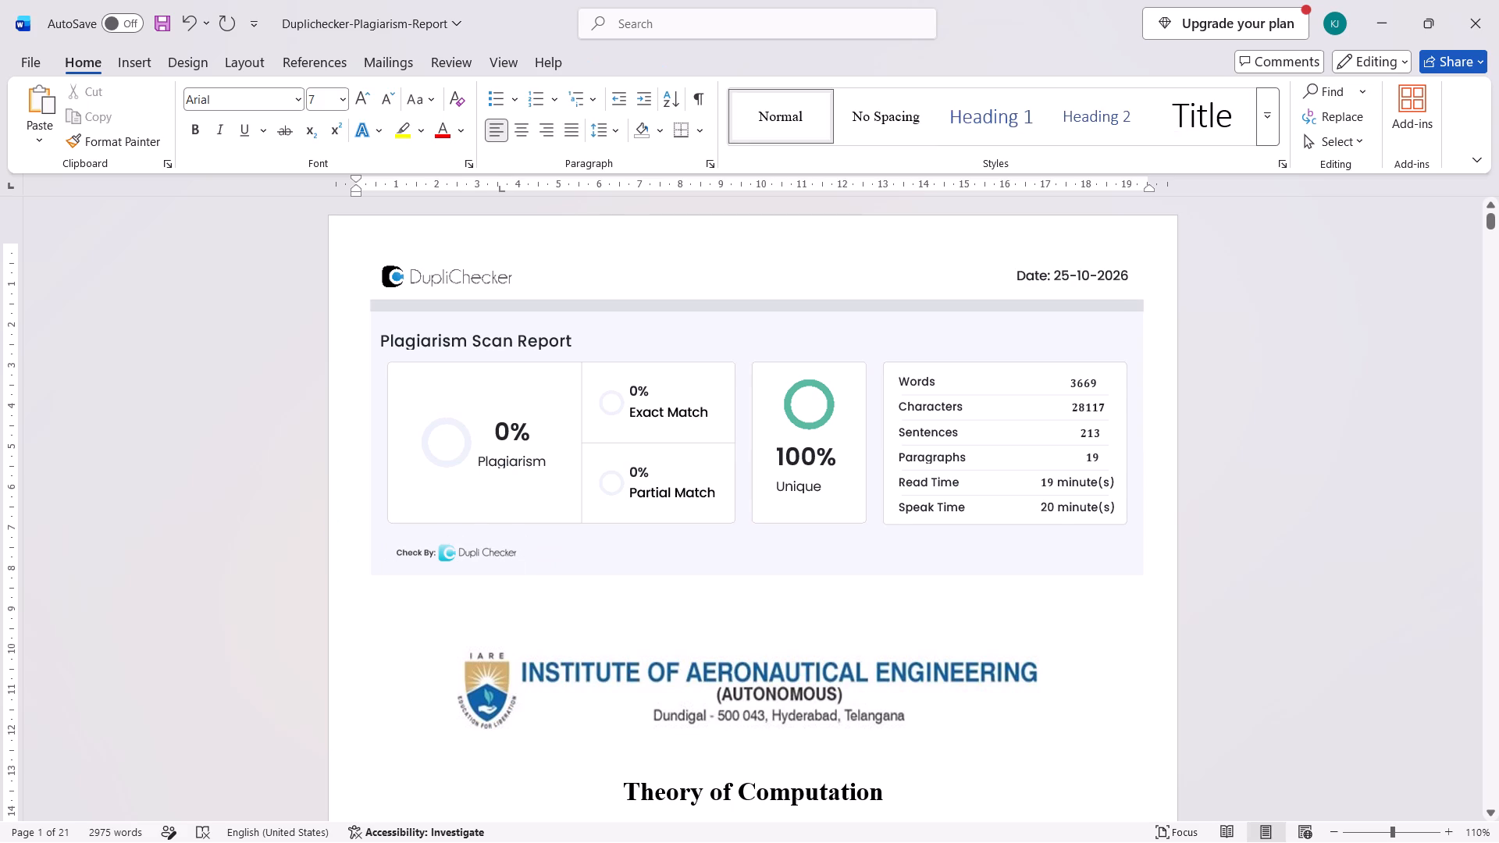
{"action": "left_click", "coordinate": [515, 546]}
{"action": "key", "text": "ctrl+c"}
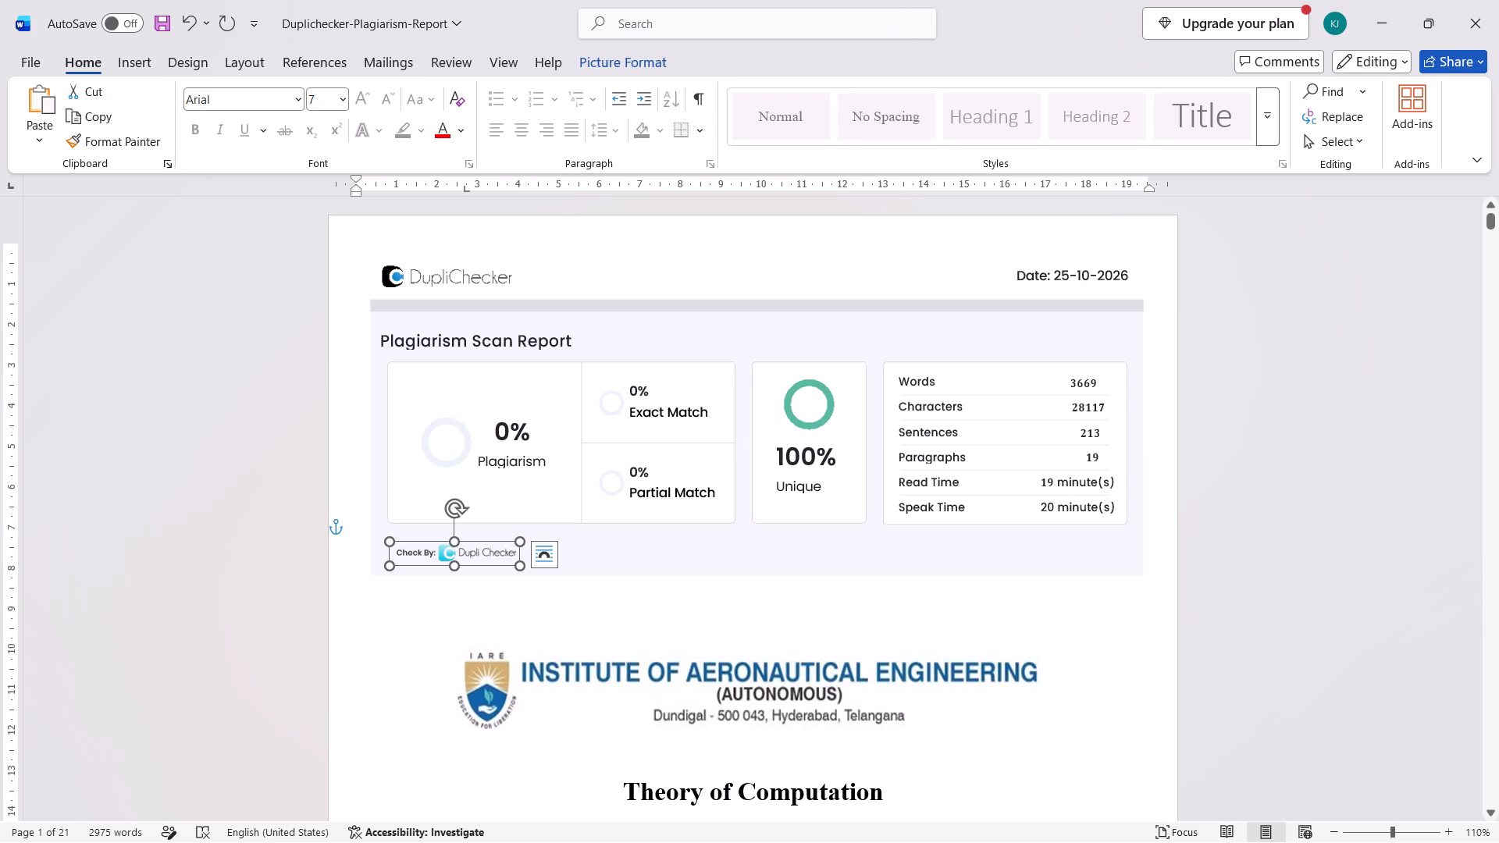
Paste the copied Check By Dupli Checker logo on page 1 and move it into the footer at the page's left margin.
{"action": "scroll", "coordinate": [793, 606], "scroll_direction": "down", "scroll_amount": 3}
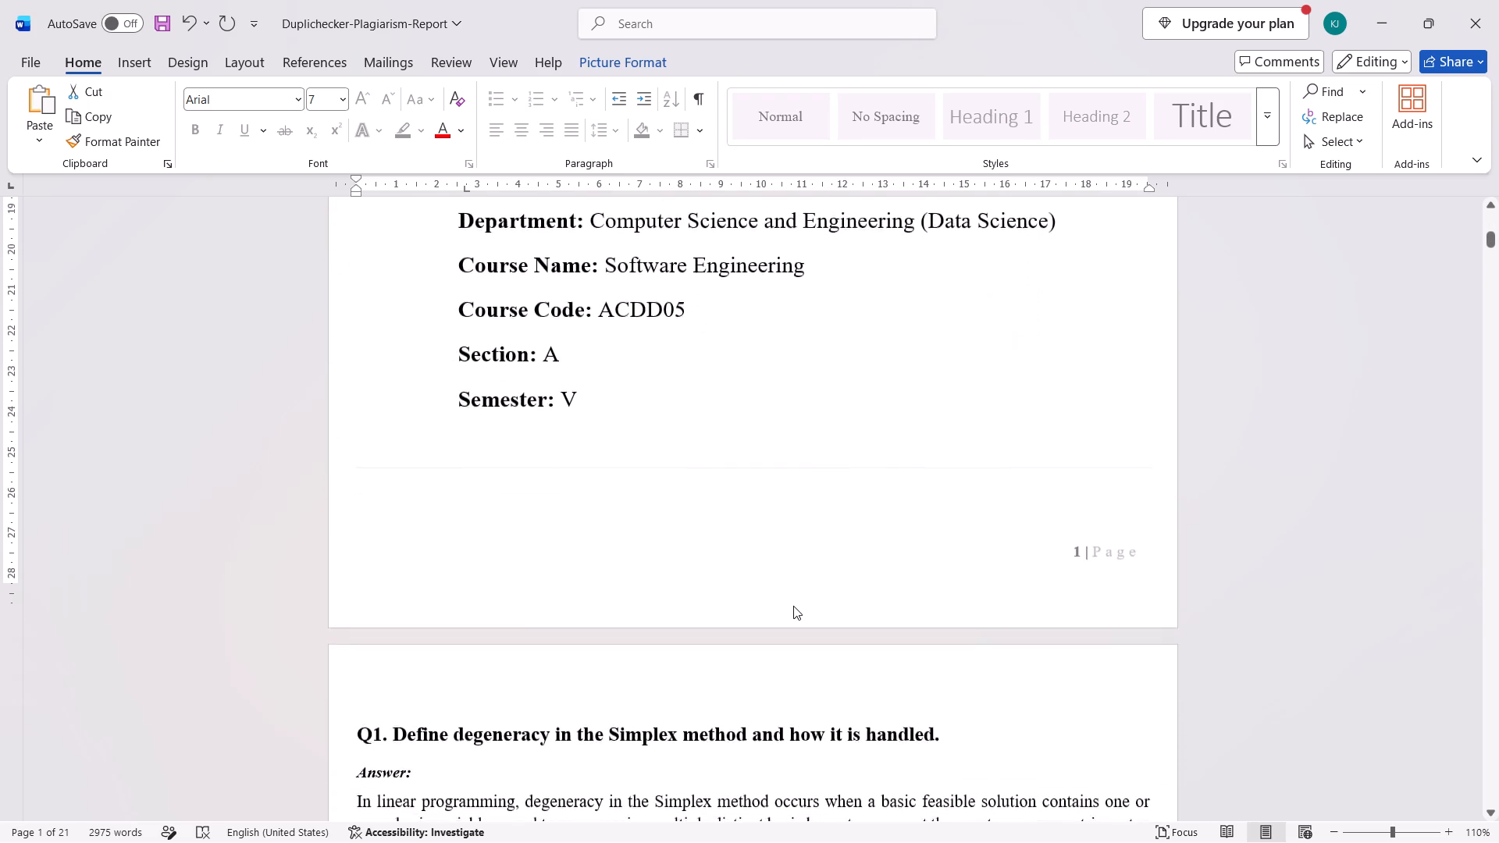
{"action": "left_click", "coordinate": [516, 546]}
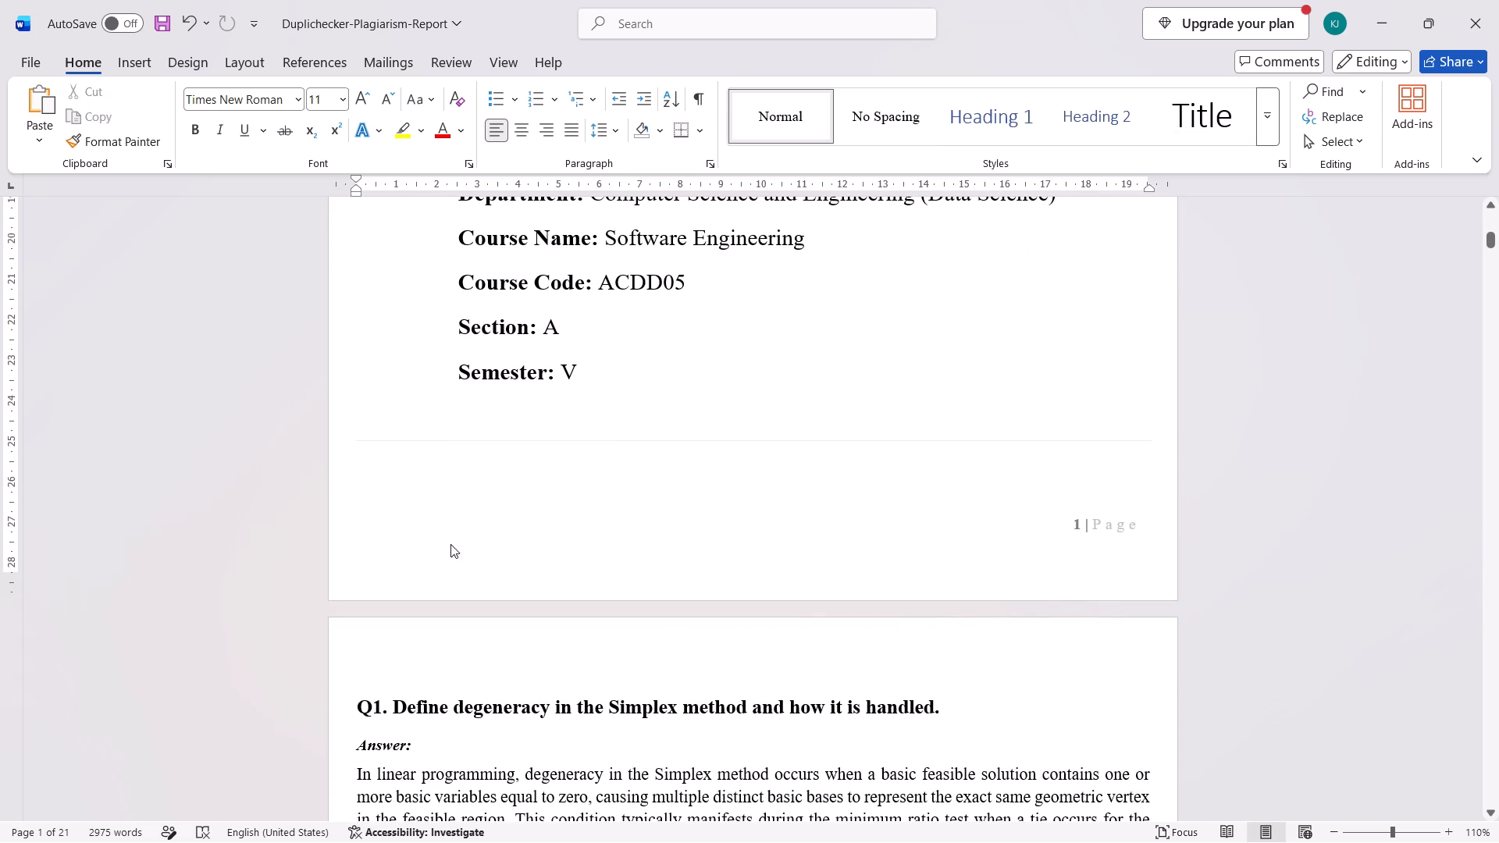
{"action": "key", "text": "Down"}
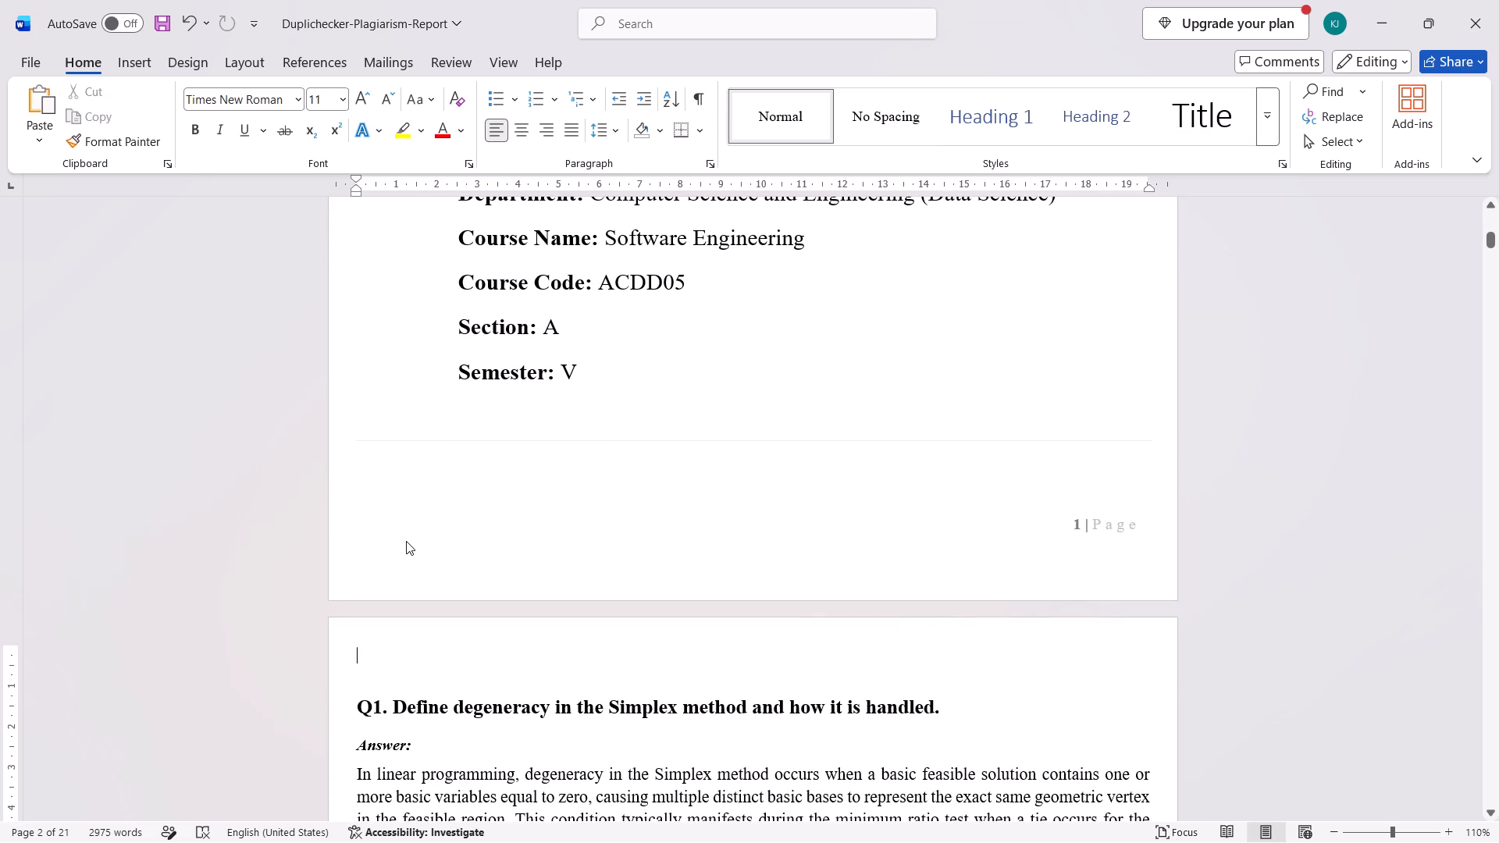
{"action": "left_click", "coordinate": [406, 541]}
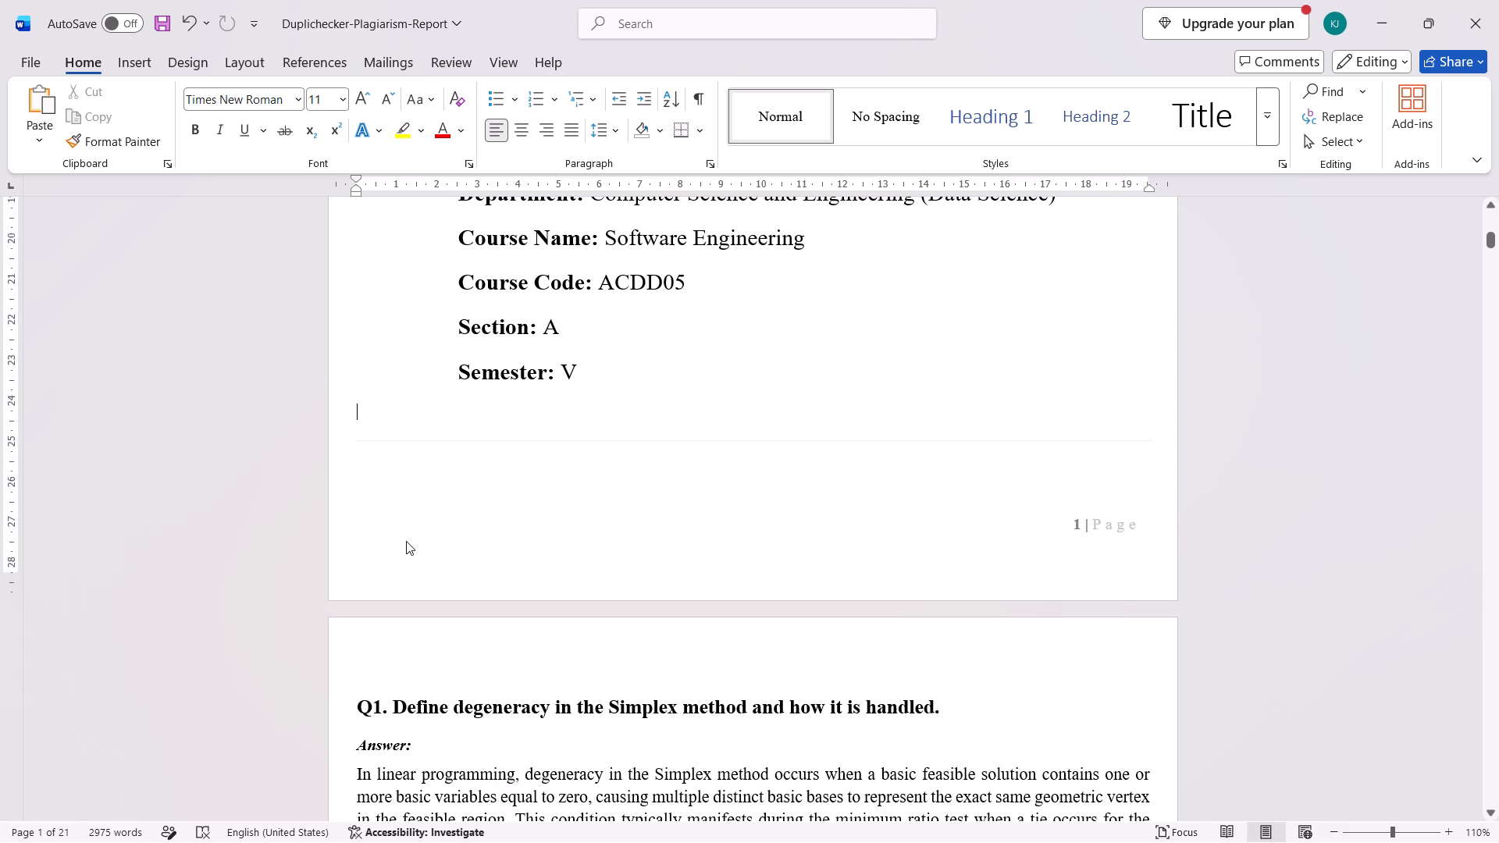
{"action": "scroll", "coordinate": [406, 541], "scroll_direction": "up", "scroll_amount": 3}
{"action": "scroll", "coordinate": [406, 541], "scroll_direction": "down", "scroll_amount": 1}
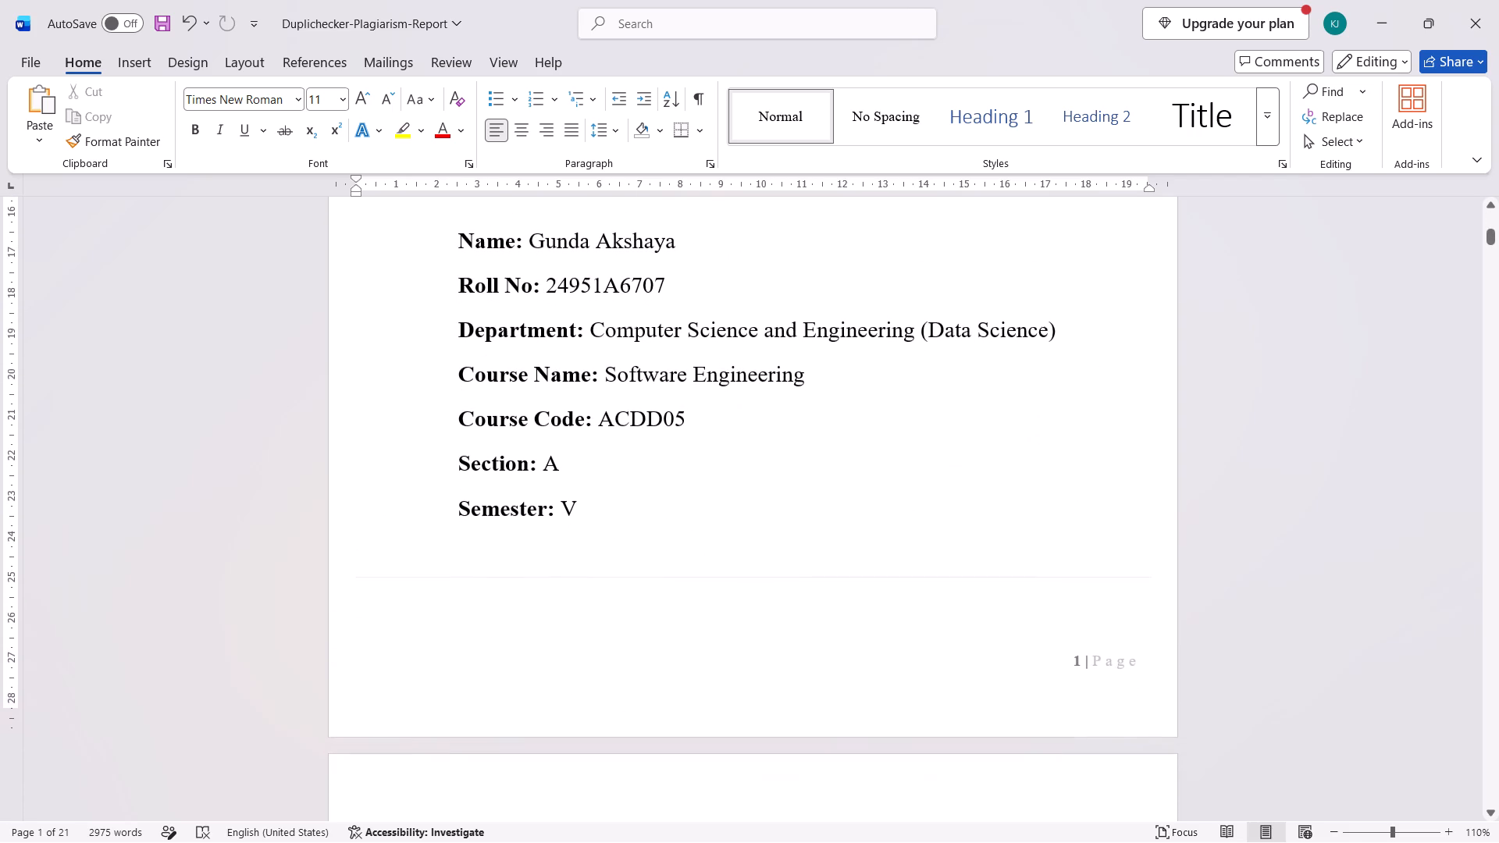
{"action": "scroll", "coordinate": [406, 541], "scroll_direction": "down", "scroll_amount": 1}
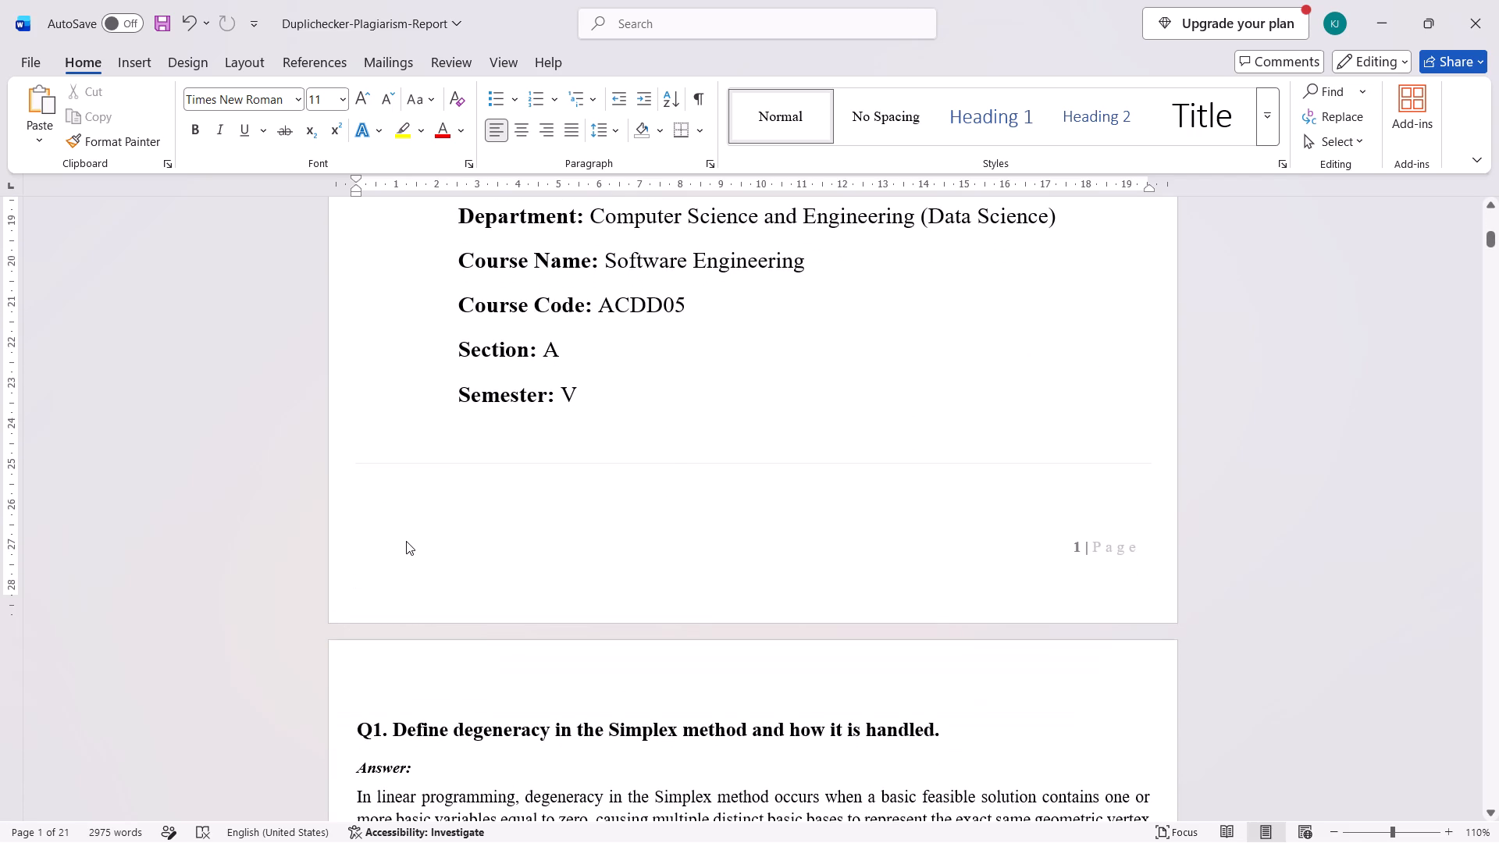
{"action": "key", "text": "ctrl+v"}
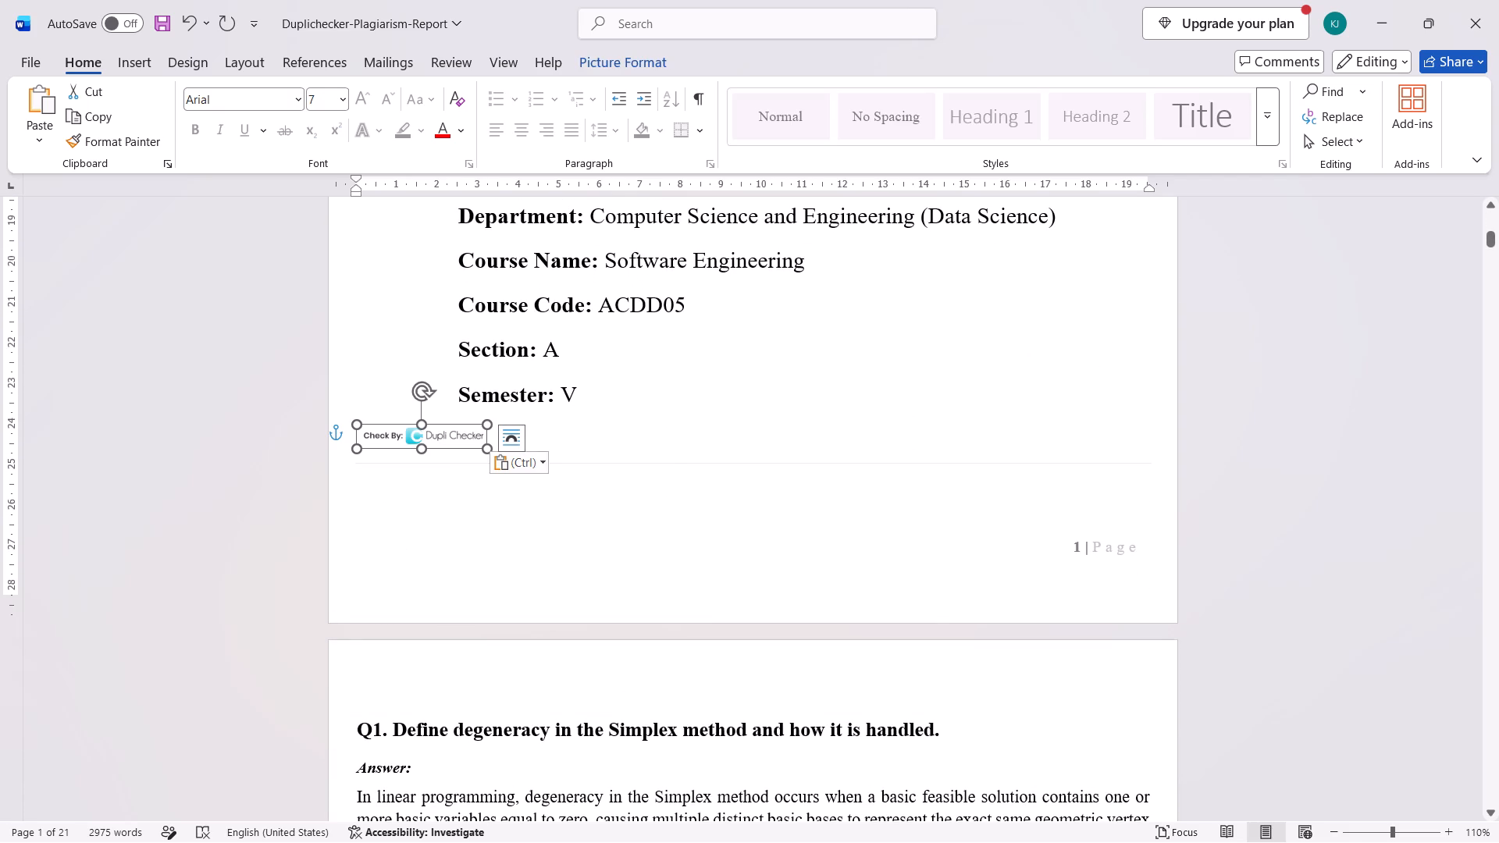
{"action": "left_click", "coordinate": [455, 429]}
{"action": "left_click_drag", "start_coordinate": [455, 429], "coordinate": [434, 557]}
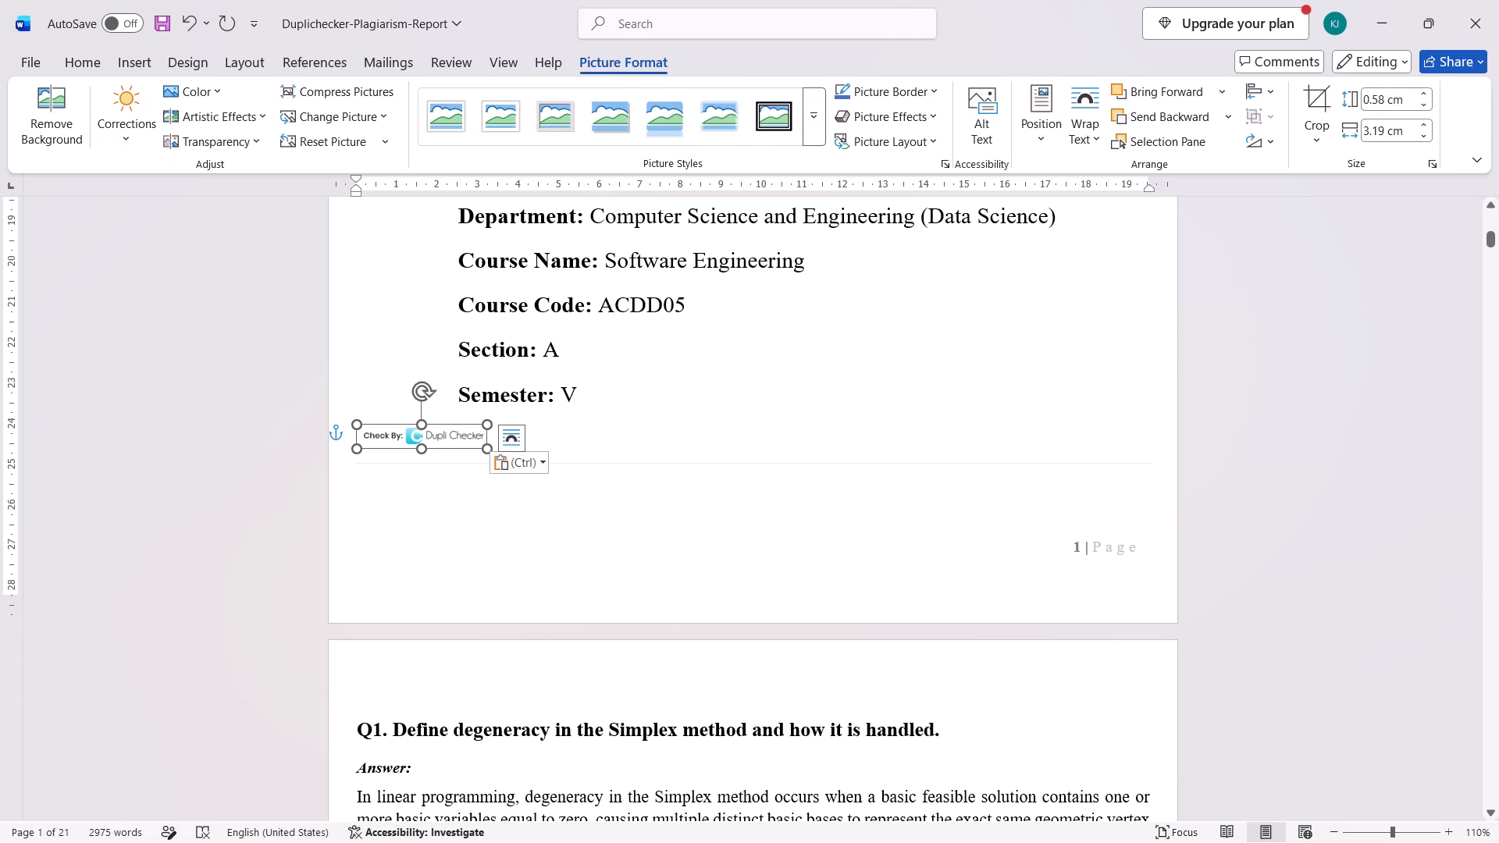
{"action": "left_click_drag", "start_coordinate": [459, 441], "coordinate": [452, 571]}
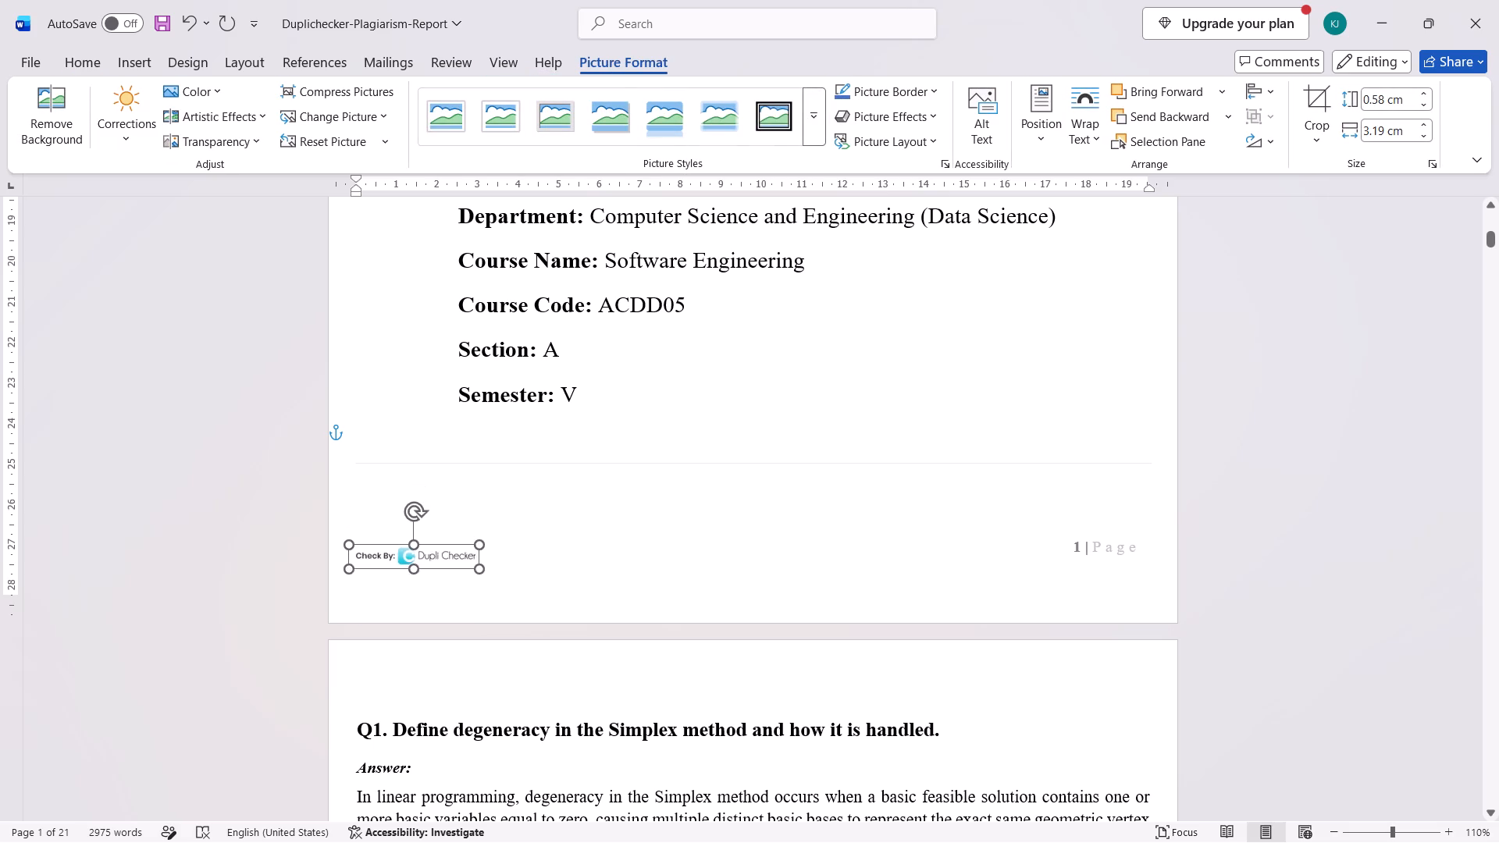
{"action": "left_click_drag", "start_coordinate": [452, 571], "coordinate": [462, 598]}
{"action": "left_click_drag", "start_coordinate": [470, 445], "coordinate": [479, 571]}
{"action": "left_click", "coordinate": [622, 543]}
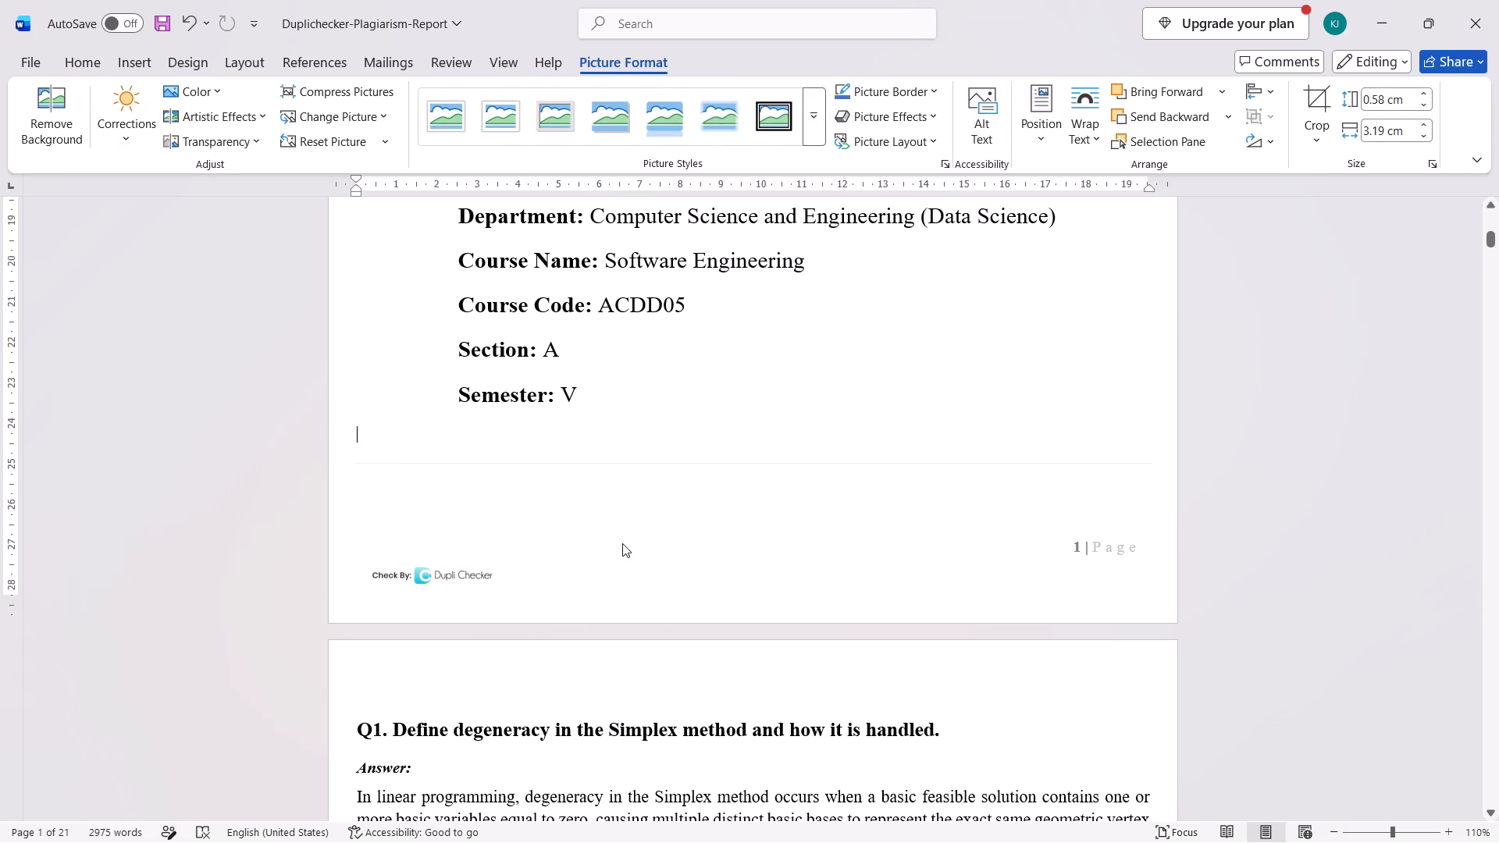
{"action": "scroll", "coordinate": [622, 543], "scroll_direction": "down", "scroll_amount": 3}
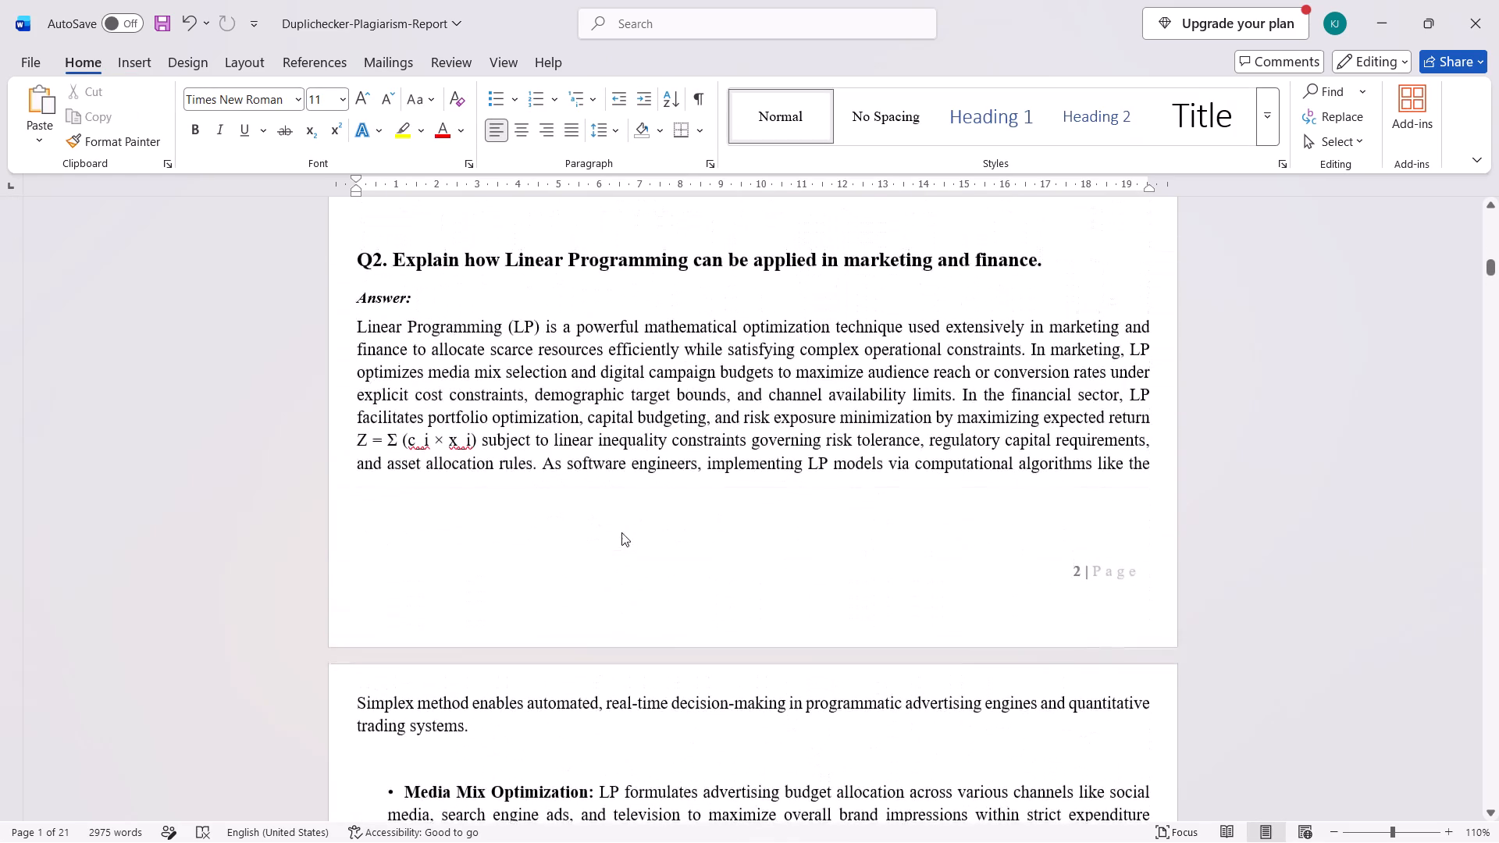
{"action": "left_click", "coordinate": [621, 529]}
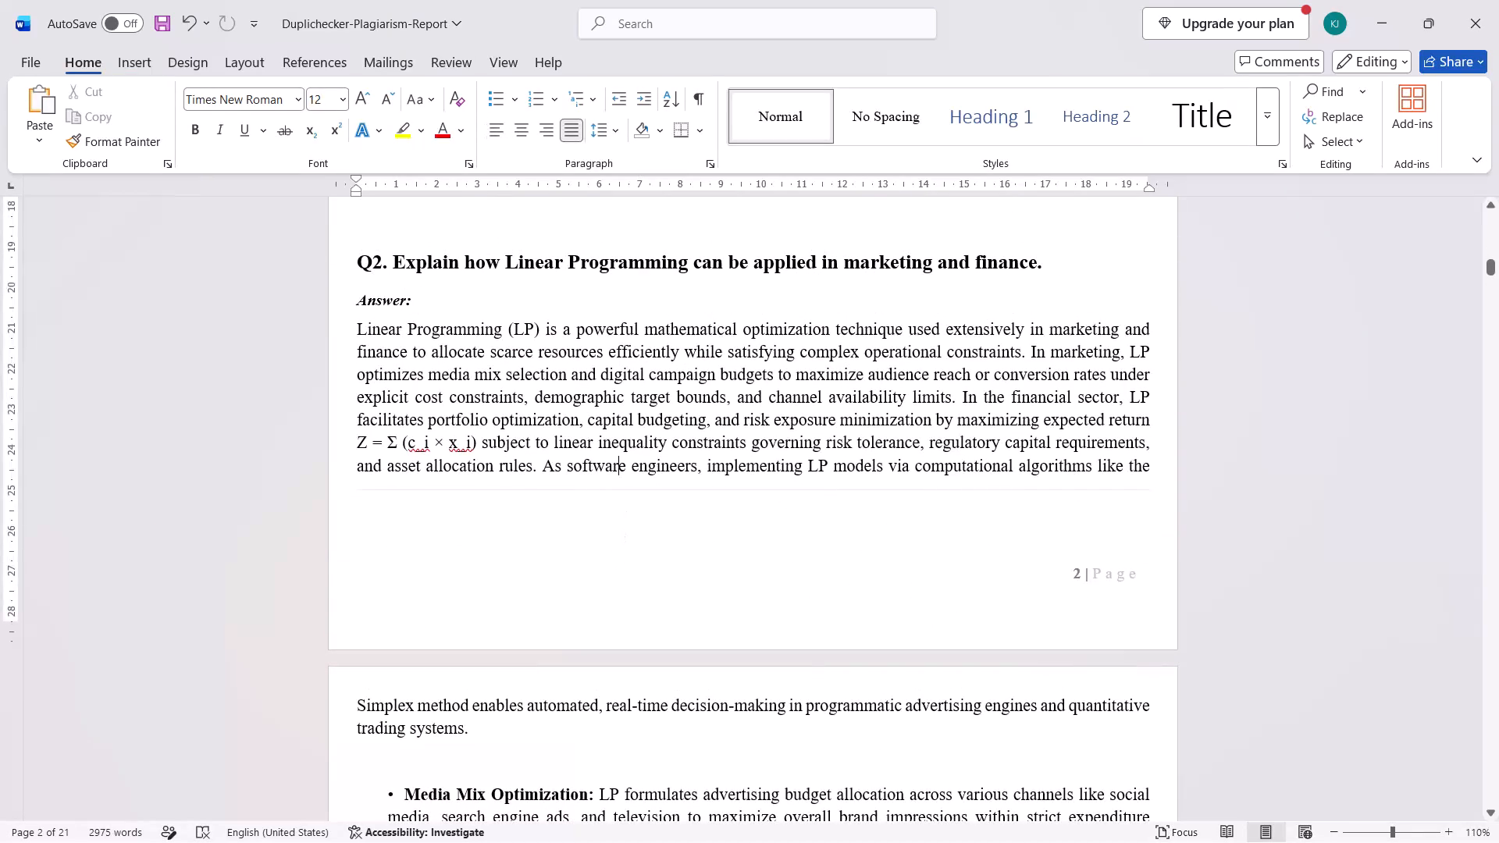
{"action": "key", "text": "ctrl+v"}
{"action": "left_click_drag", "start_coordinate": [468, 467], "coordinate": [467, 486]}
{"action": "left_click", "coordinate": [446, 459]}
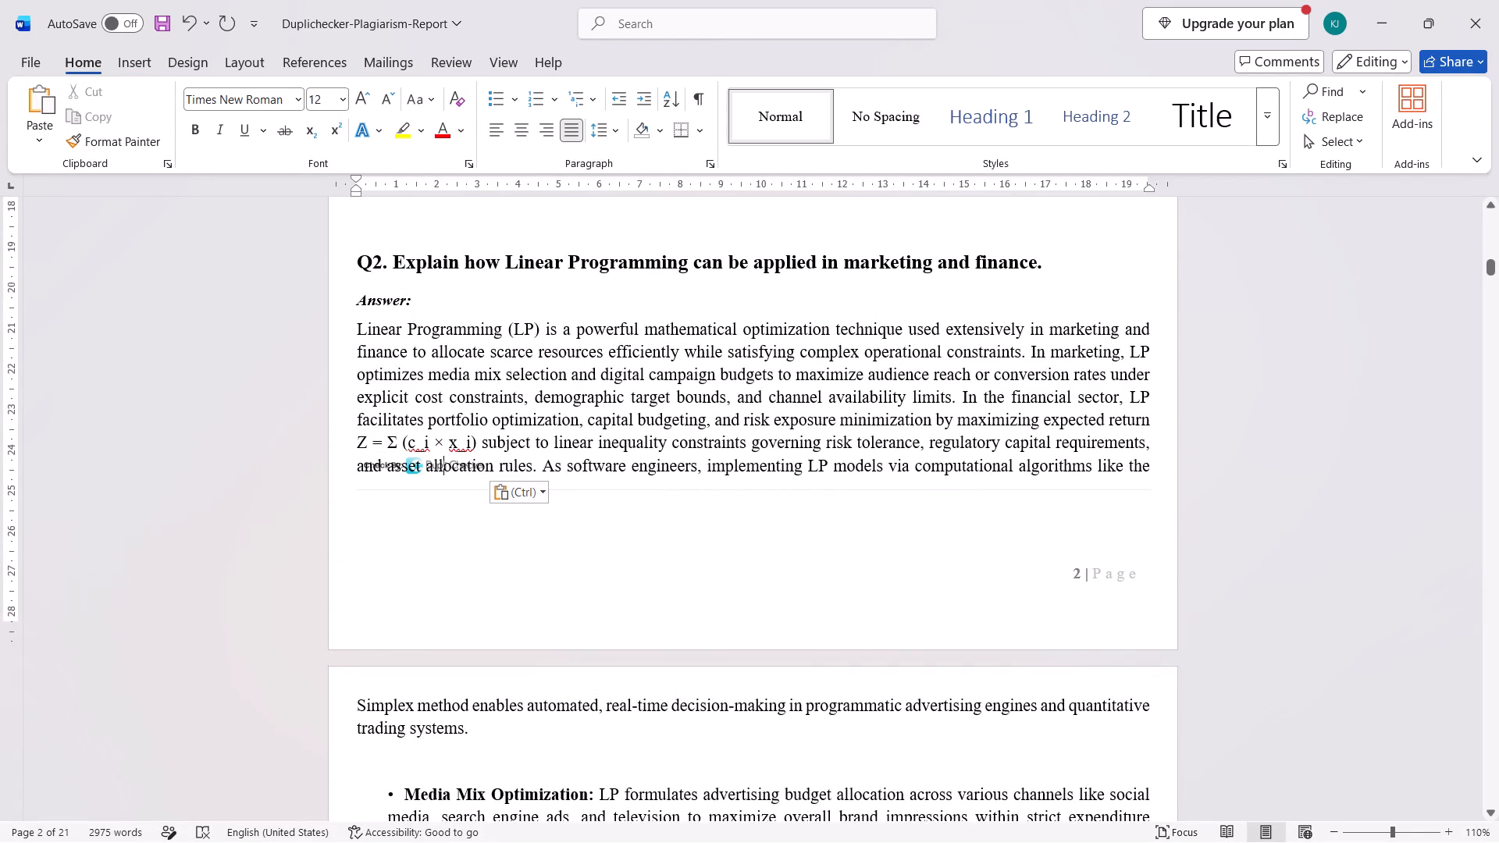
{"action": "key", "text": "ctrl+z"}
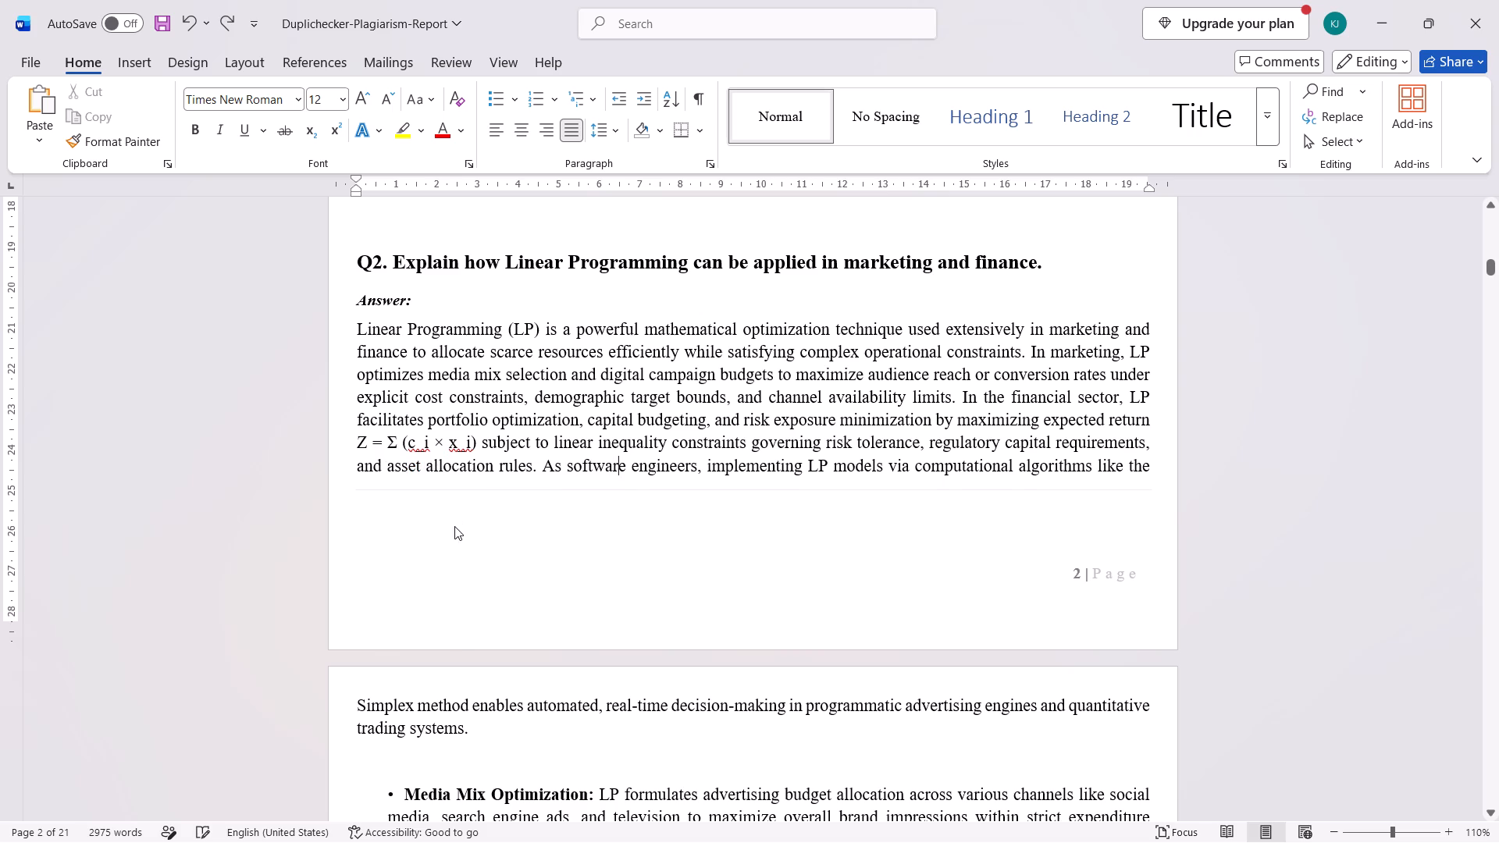
Paste the Check By logo on page 2 and move it into the footer, opposite the page number.
{"action": "left_click", "coordinate": [550, 541]}
{"action": "key", "text": "ctrl+v"}
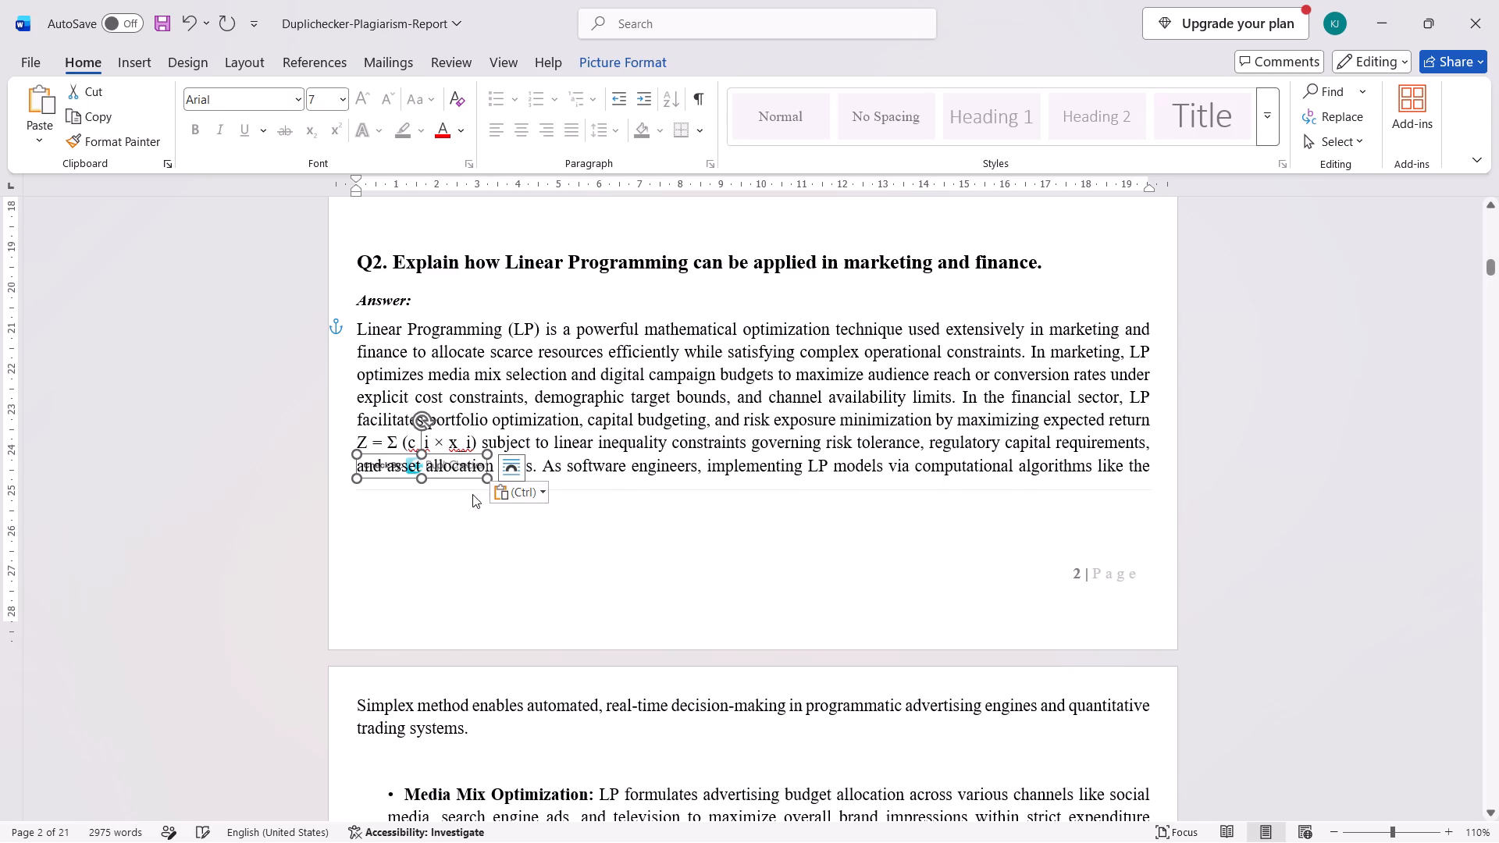
{"action": "left_click_drag", "start_coordinate": [464, 479], "coordinate": [468, 614]}
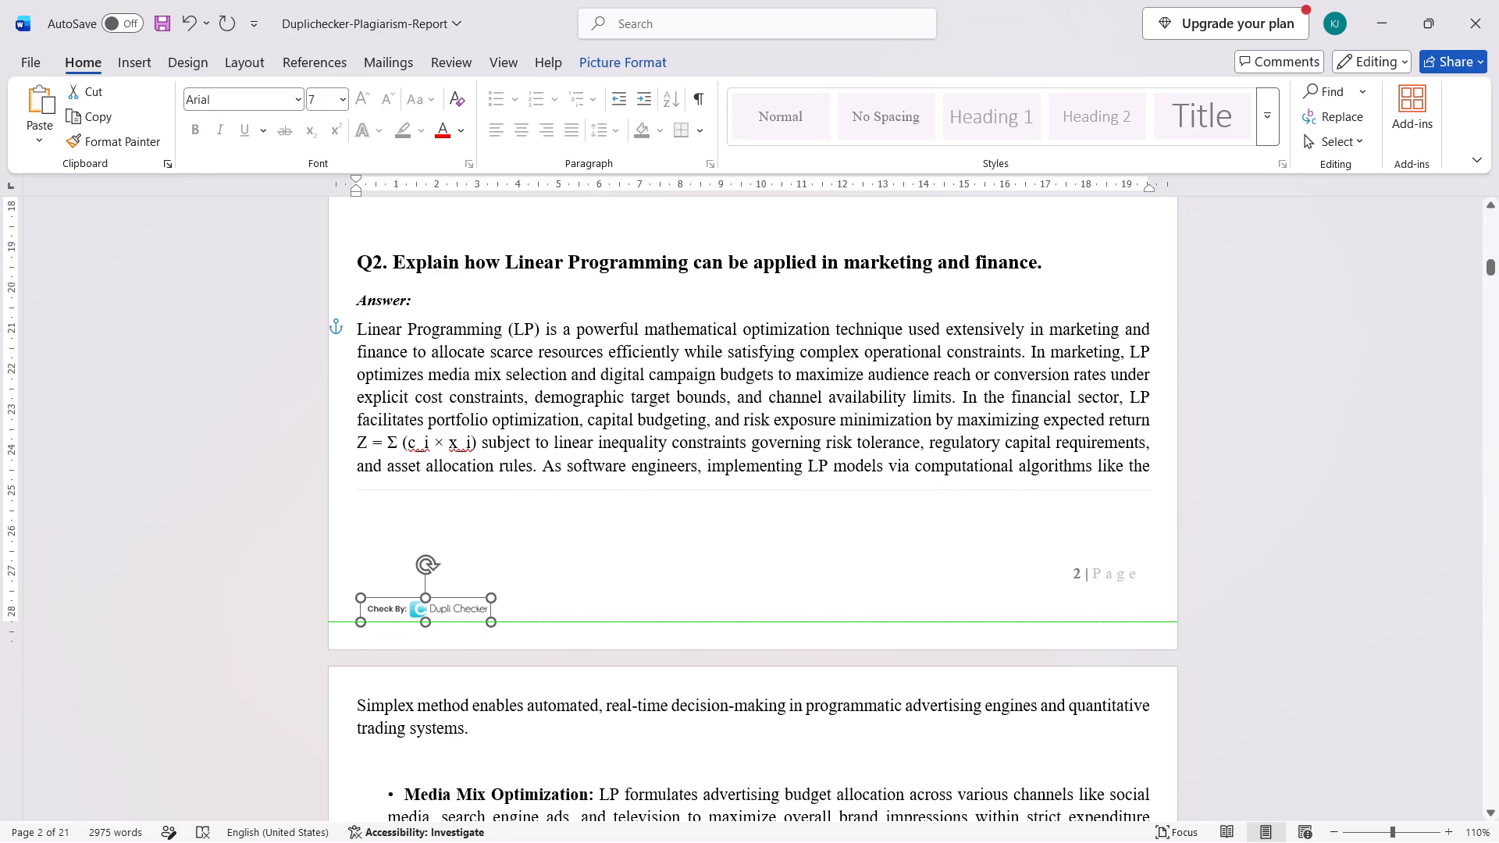
{"action": "left_click_drag", "start_coordinate": [468, 614], "coordinate": [468, 609]}
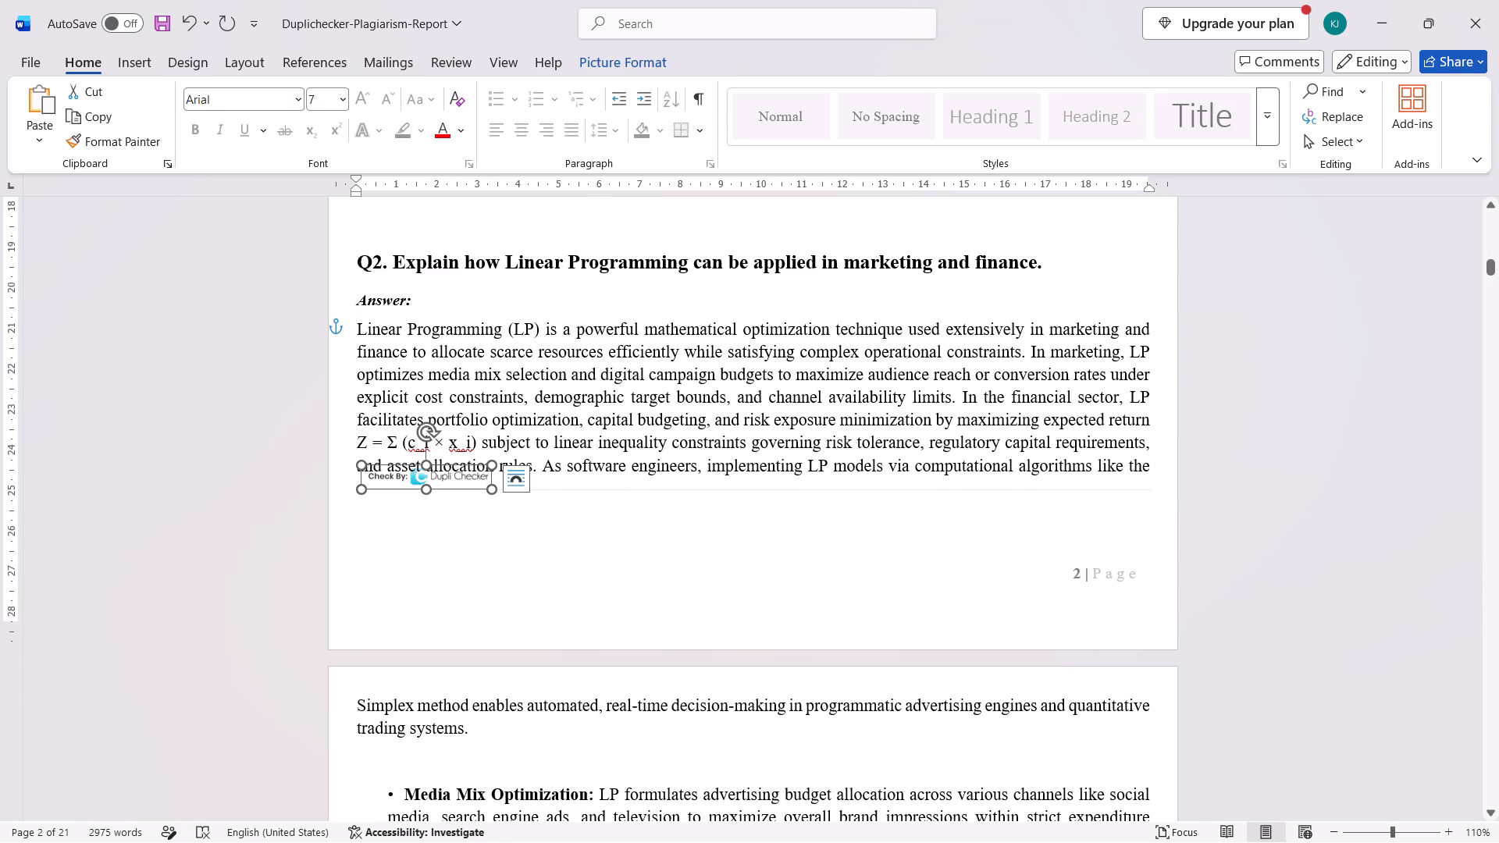
{"action": "left_click_drag", "start_coordinate": [458, 484], "coordinate": [456, 589]}
{"action": "left_click", "coordinate": [576, 612]}
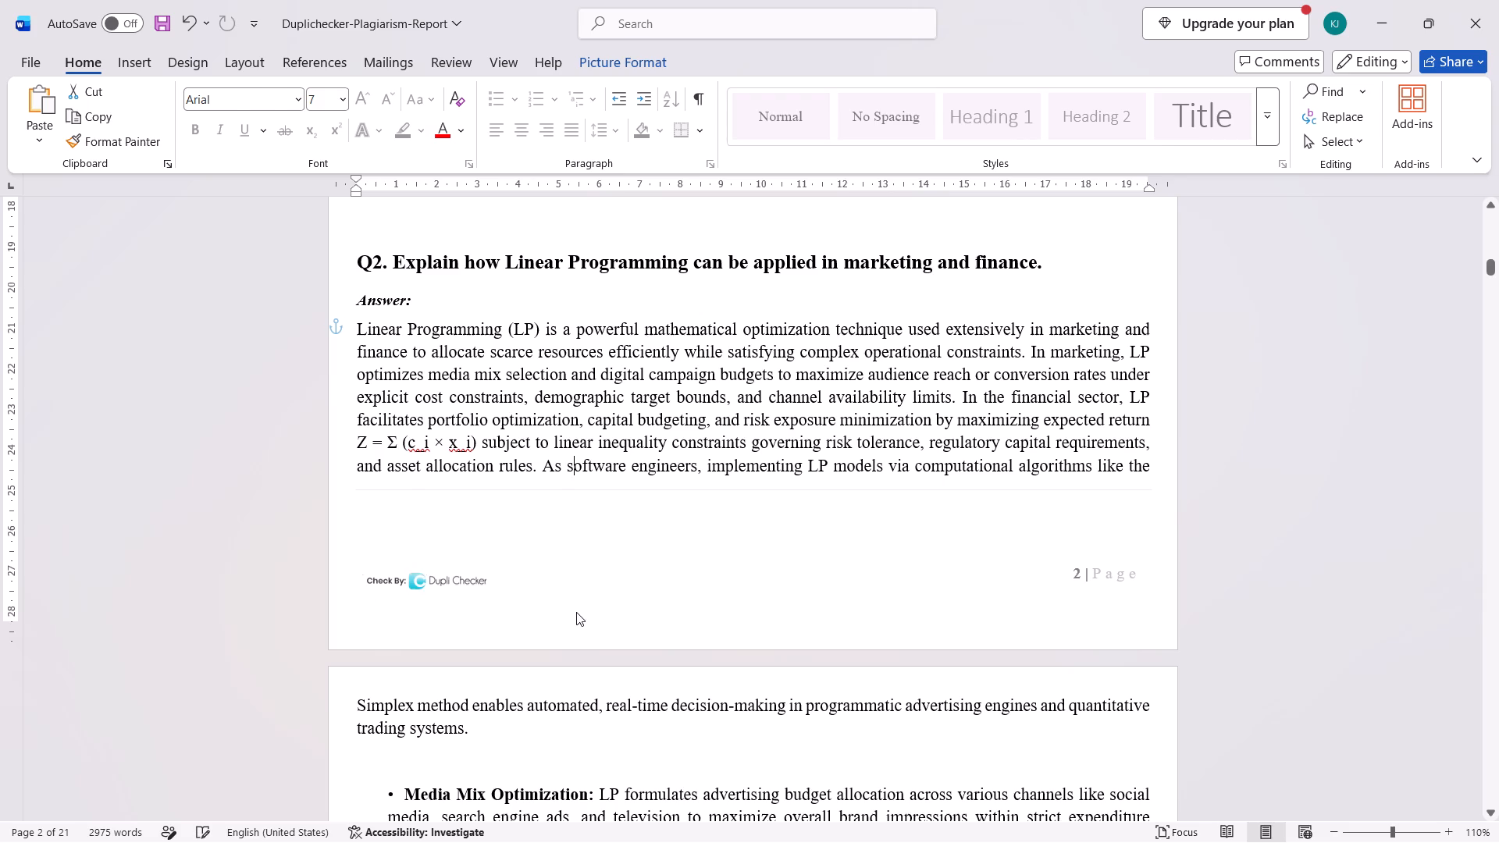
Paste the Check By logo at the Q5 heading on page 4 and move it into that page's footer at the left margin.
{"action": "scroll", "coordinate": [576, 612], "scroll_direction": "down", "scroll_amount": 4}
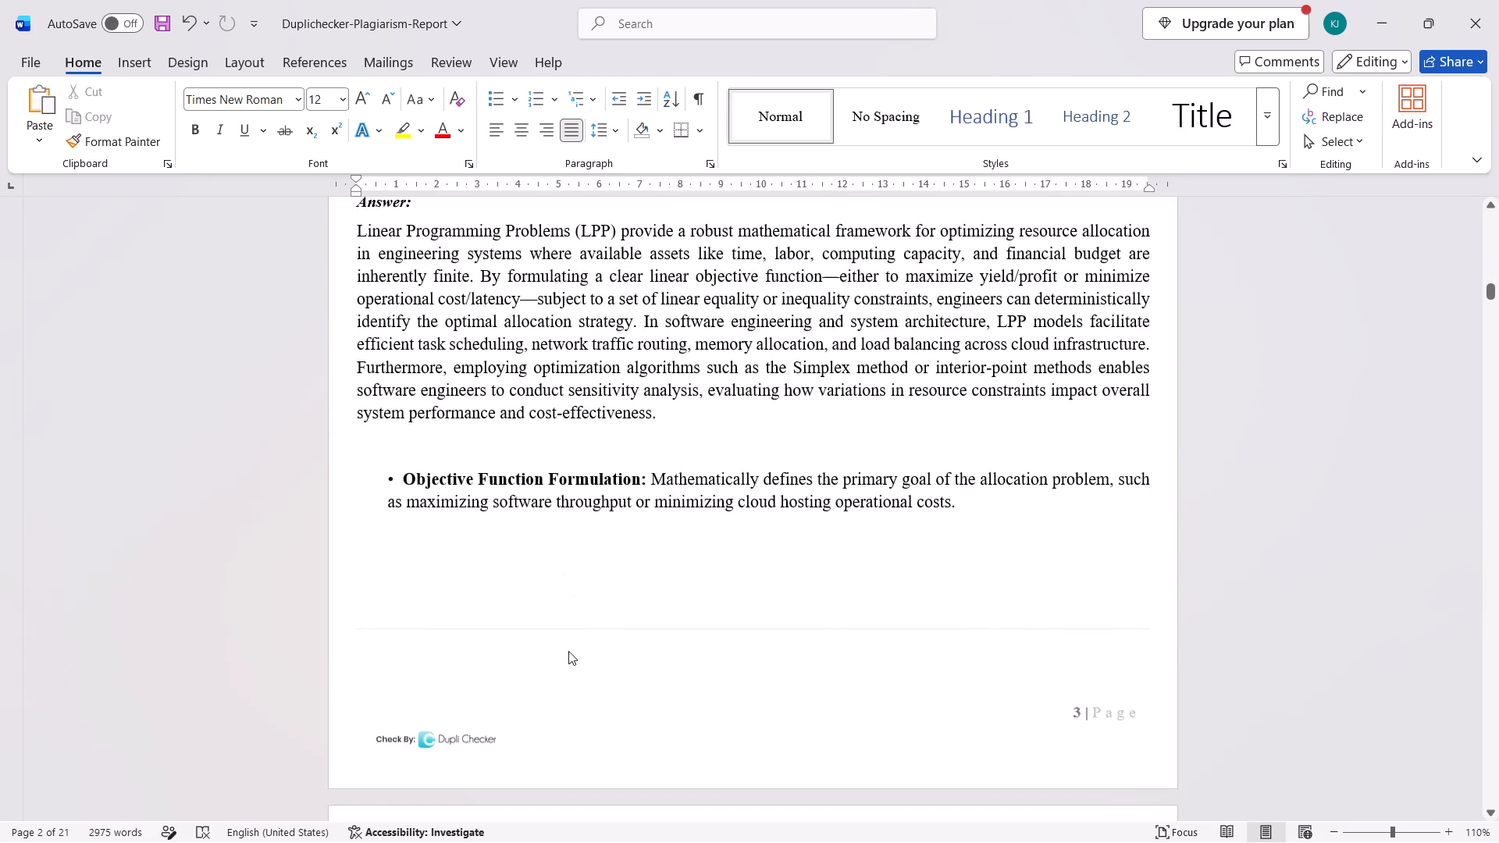
{"action": "scroll", "coordinate": [568, 651], "scroll_direction": "down", "scroll_amount": 4}
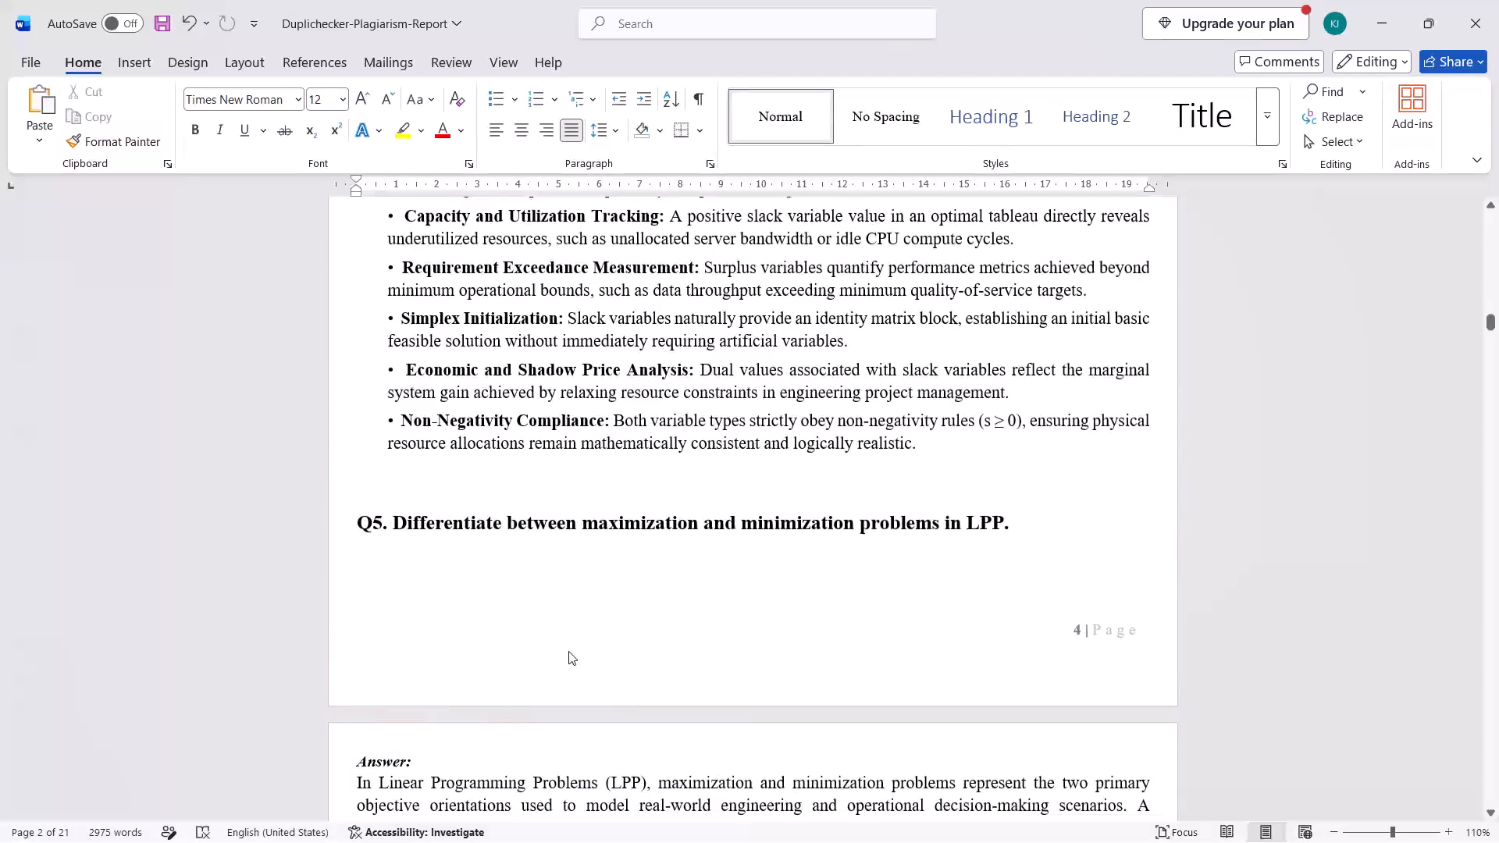
{"action": "scroll", "coordinate": [568, 651], "scroll_direction": "down", "scroll_amount": 1}
{"action": "left_click", "coordinate": [574, 474]}
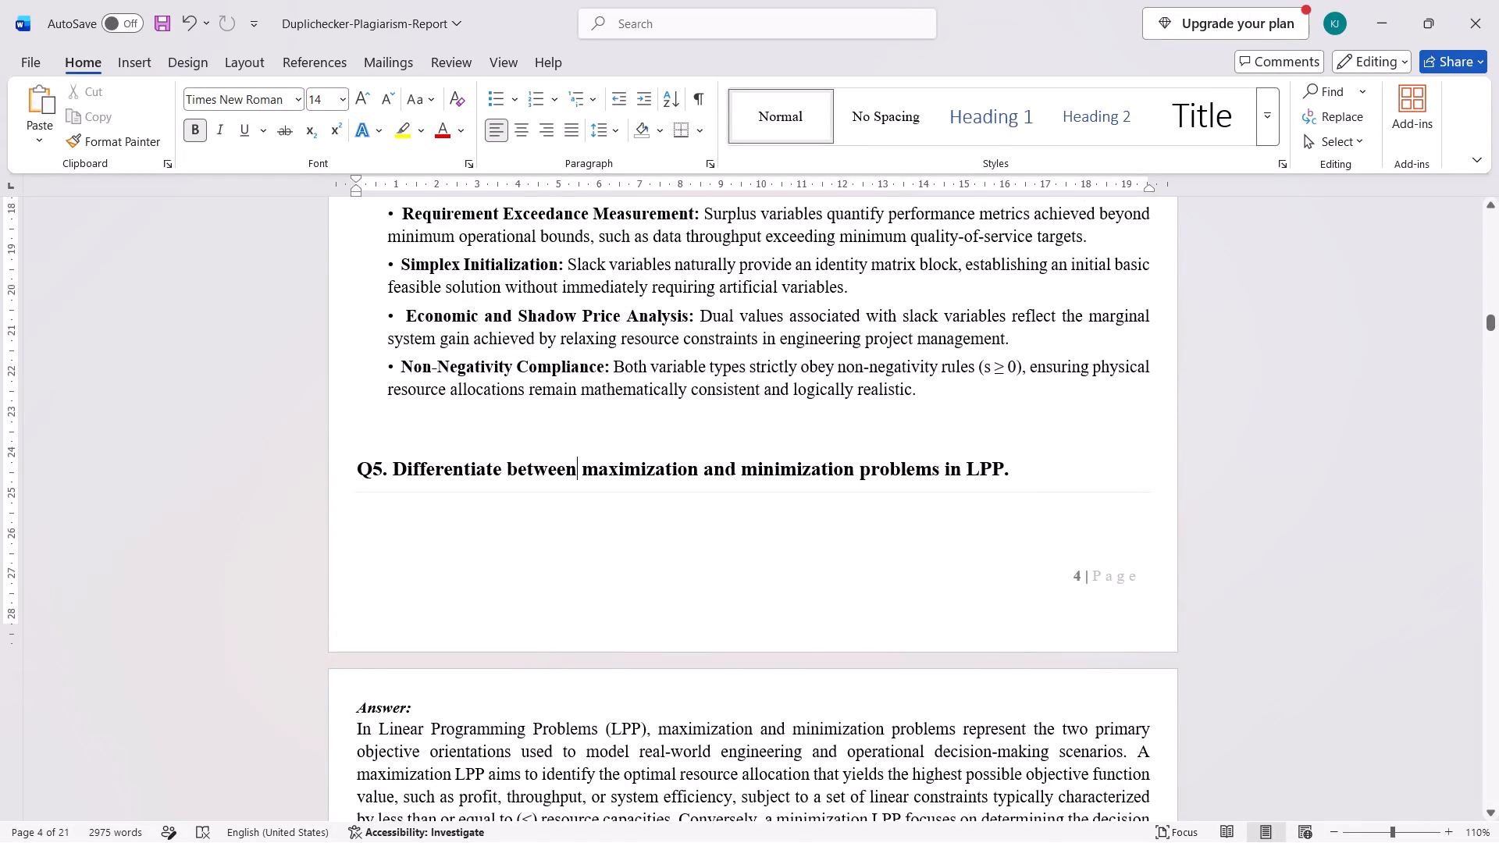
{"action": "key", "text": "ctrl+v"}
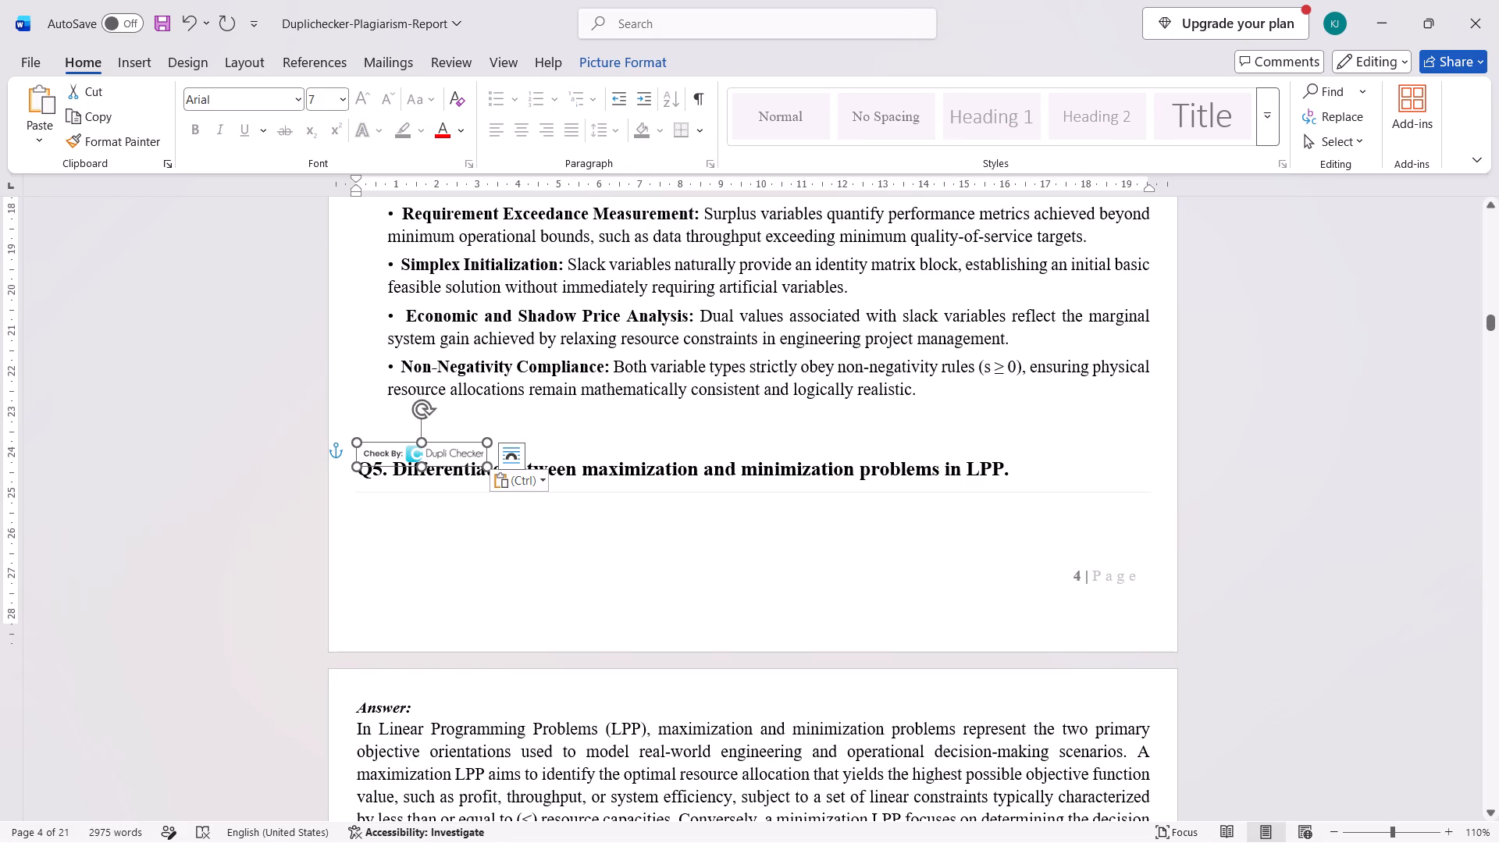
{"action": "left_click_drag", "start_coordinate": [486, 448], "coordinate": [505, 589]}
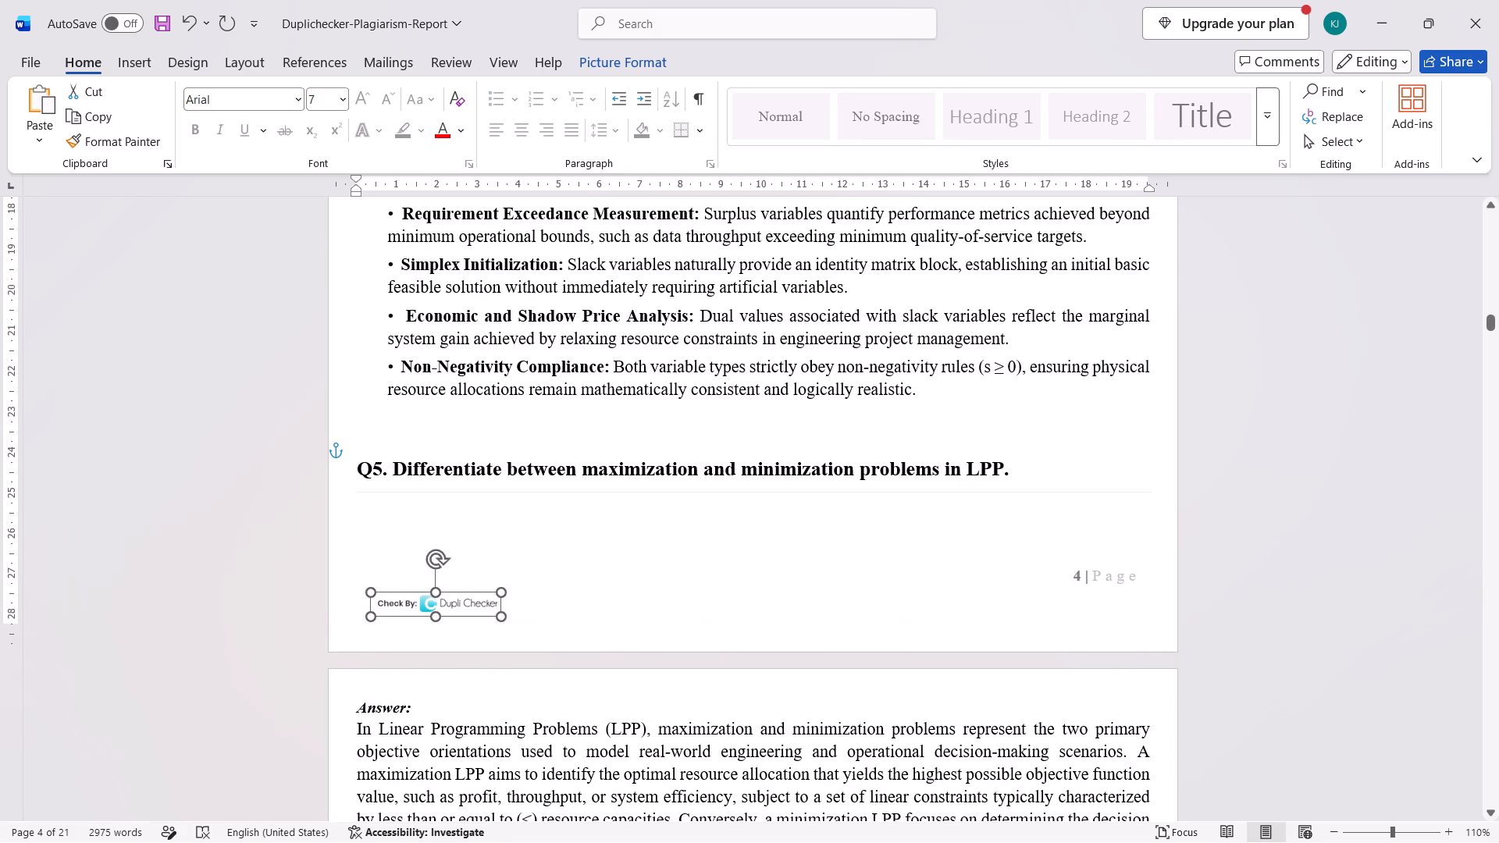
{"action": "left_click_drag", "start_coordinate": [505, 589], "coordinate": [505, 588]}
{"action": "left_click", "coordinate": [656, 566]}
Paste the Check By logo in the Q6 answer on page 5 and move it into that page's footer, opposite the page number.
{"action": "scroll", "coordinate": [656, 566], "scroll_direction": "down", "scroll_amount": 3}
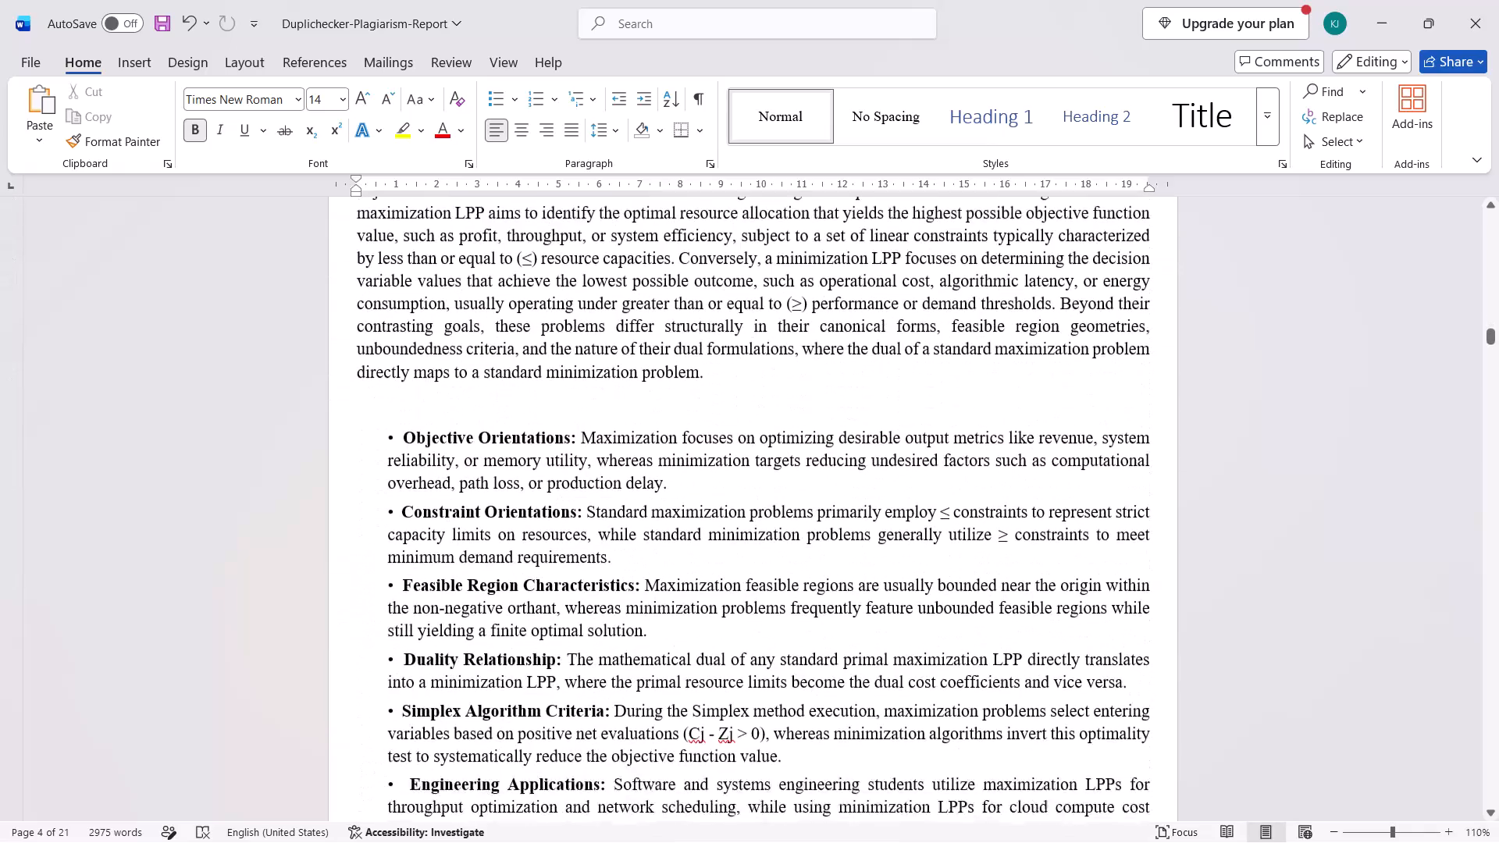
{"action": "scroll", "coordinate": [656, 566], "scroll_direction": "down", "scroll_amount": 2}
{"action": "scroll", "coordinate": [555, 366], "scroll_direction": "up", "scroll_amount": 1}
{"action": "left_click", "coordinate": [525, 459]}
{"action": "key", "text": "ctrl+v"}
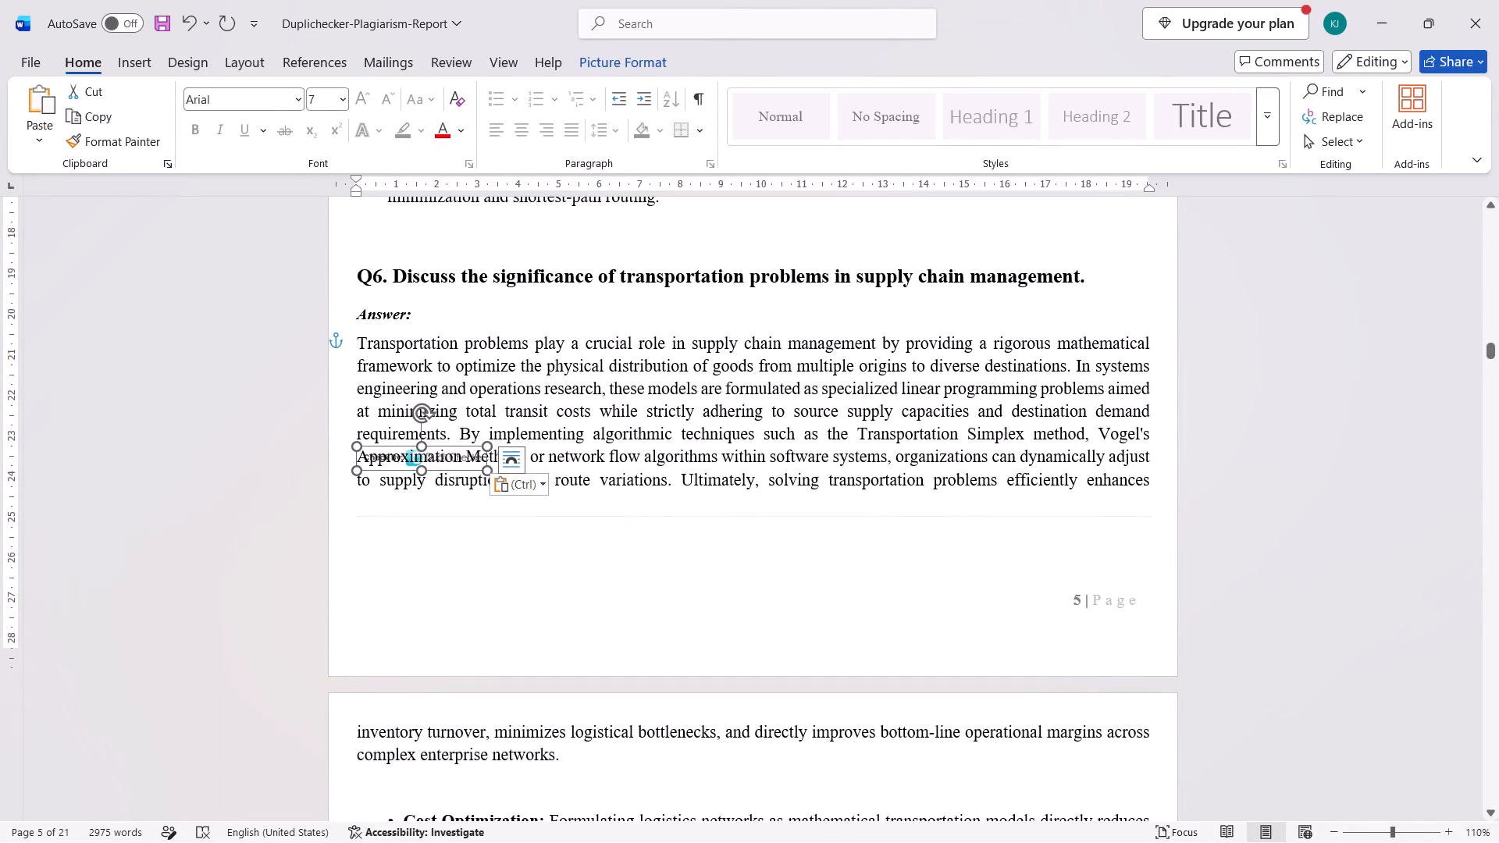
{"action": "left_click_drag", "start_coordinate": [453, 466], "coordinate": [469, 599]}
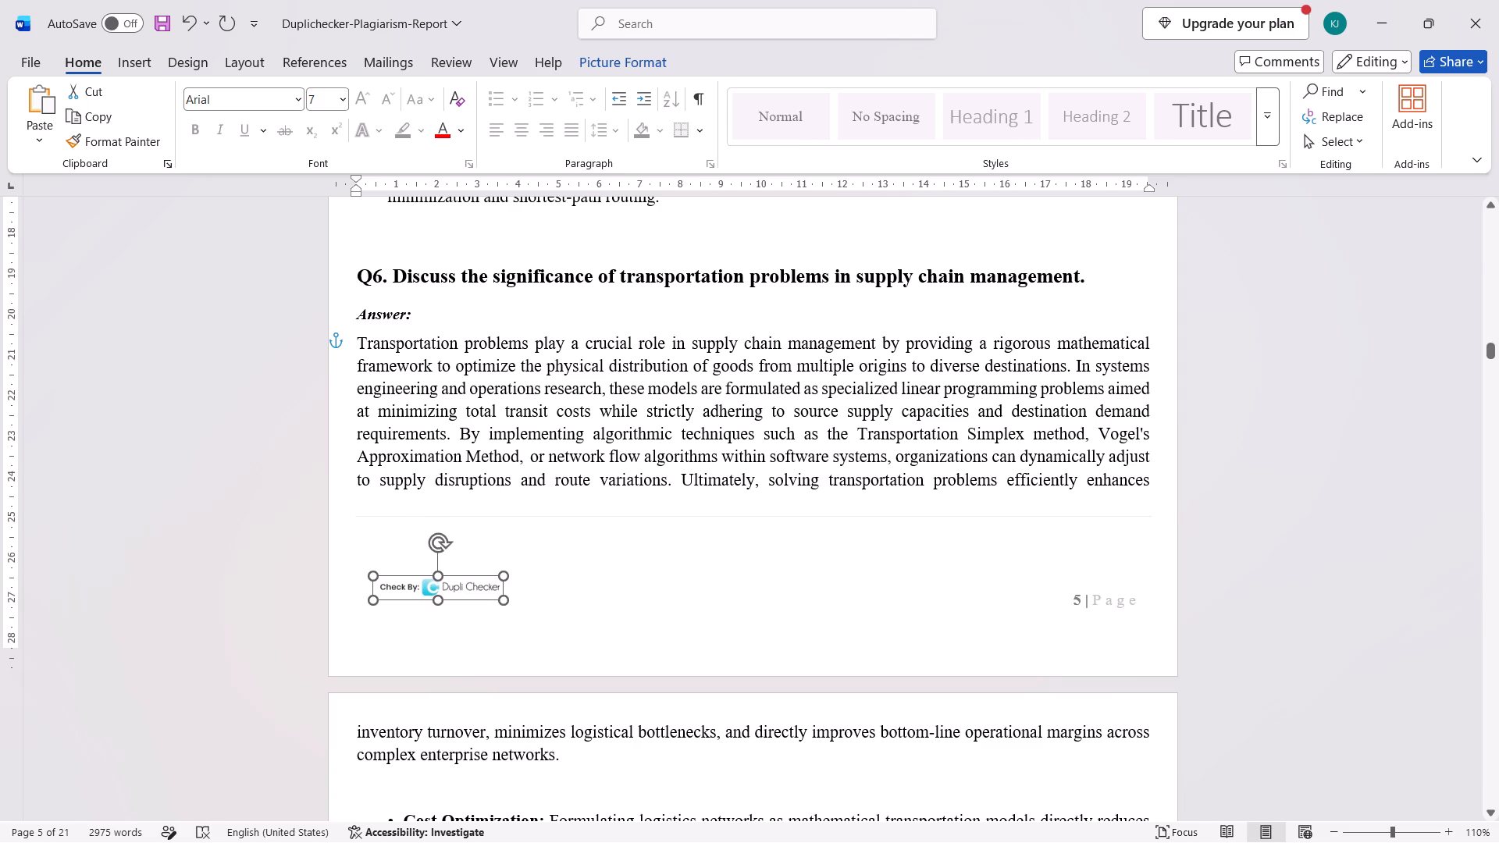
{"action": "left_click_drag", "start_coordinate": [469, 599], "coordinate": [468, 612]}
{"action": "left_click", "coordinate": [603, 614]}
Paste the Check By logo at the Computational Efficiency bullet on page 6 and move it into that page's footer at the left margin.
{"action": "scroll", "coordinate": [603, 614], "scroll_direction": "down", "scroll_amount": 2}
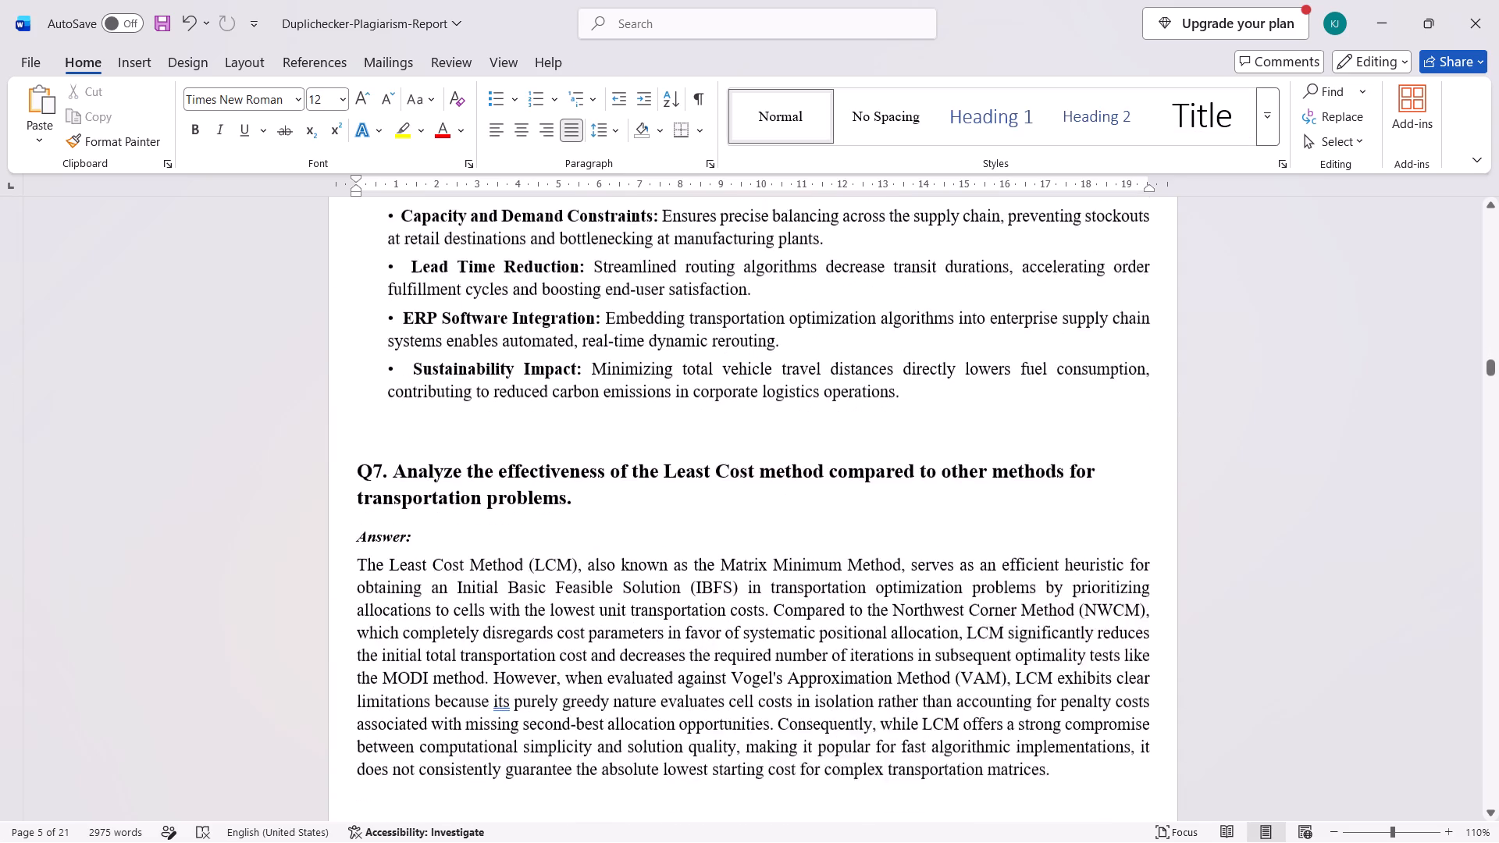
{"action": "scroll", "coordinate": [603, 614], "scroll_direction": "down", "scroll_amount": 3}
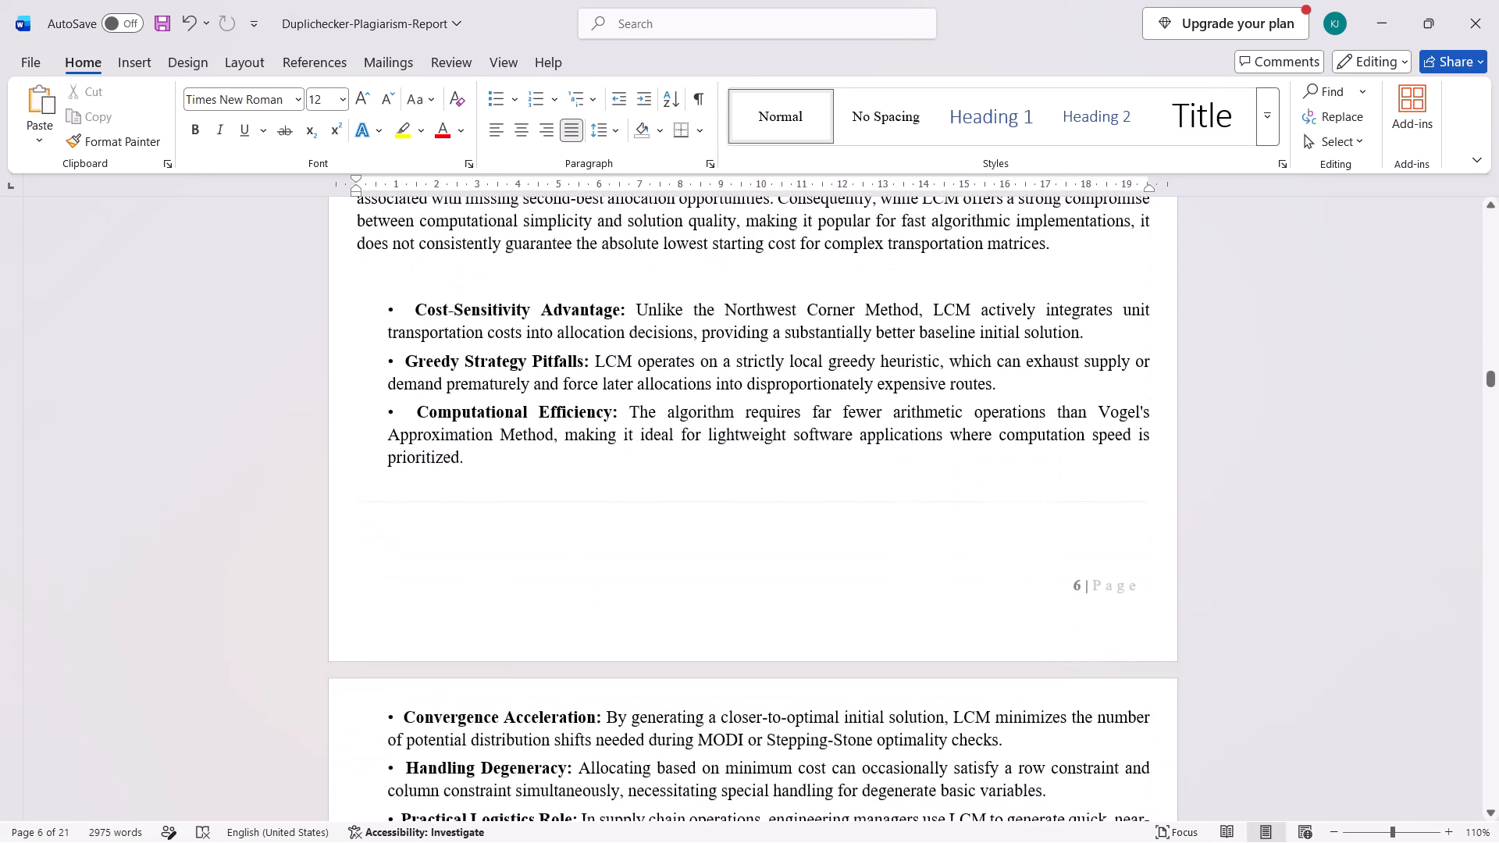
{"action": "left_click", "coordinate": [504, 445]}
{"action": "key", "text": "ctrl+v"}
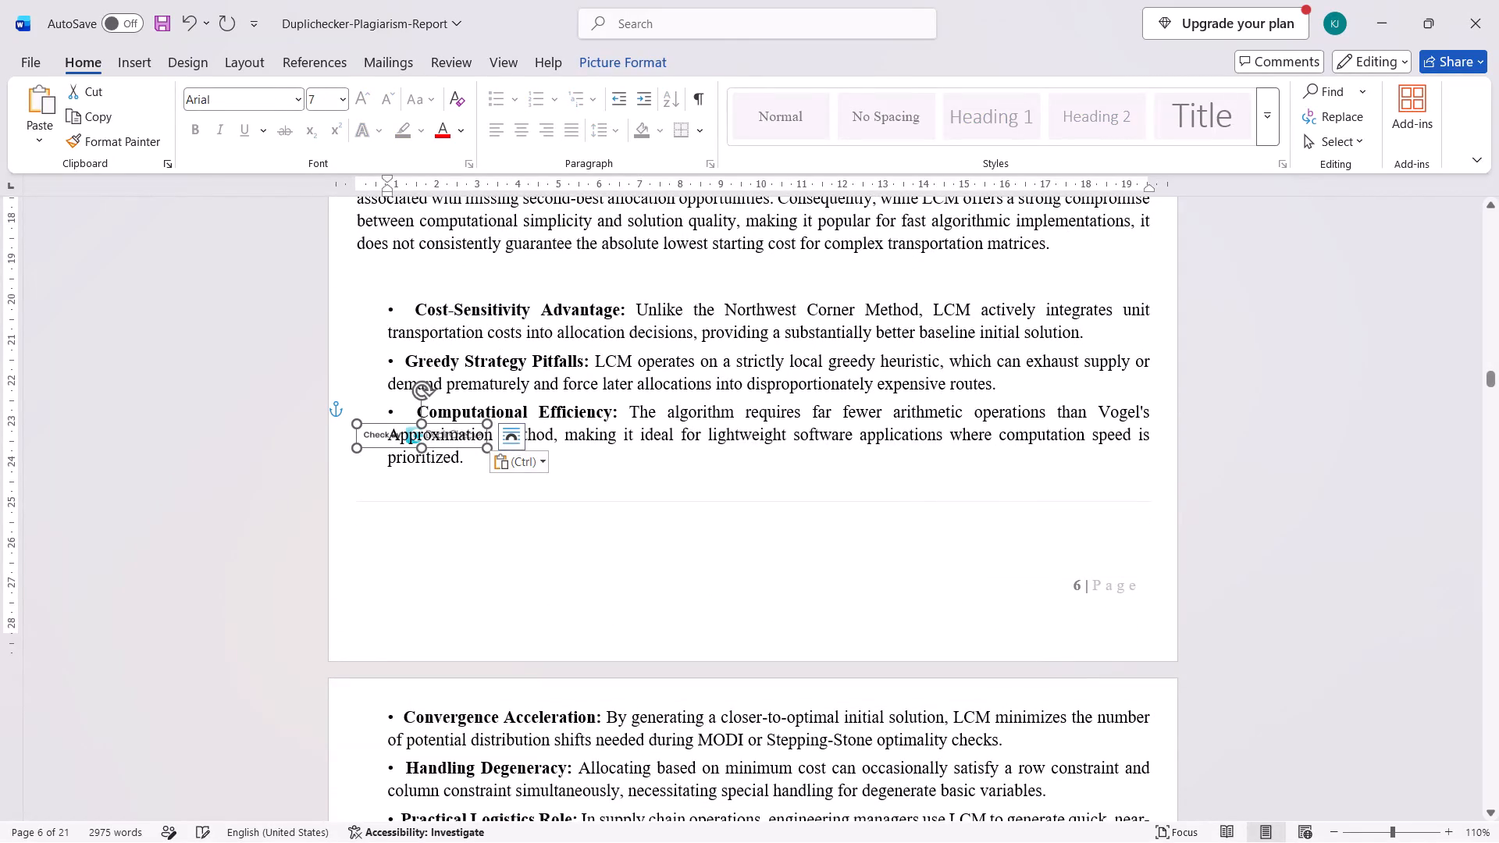
{"action": "left_click_drag", "start_coordinate": [447, 446], "coordinate": [465, 623]}
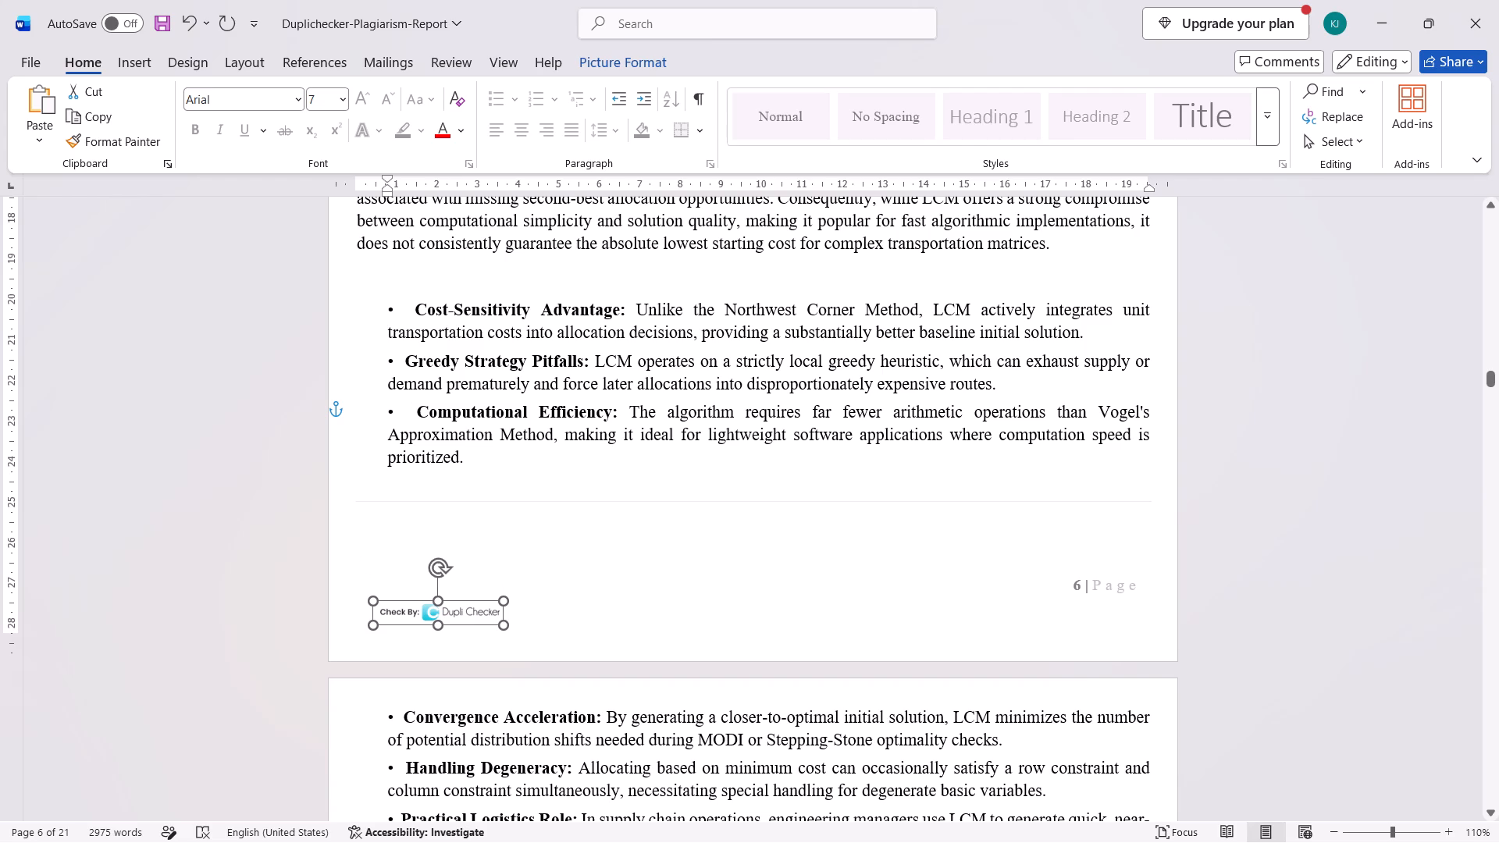
{"action": "left_click_drag", "start_coordinate": [465, 623], "coordinate": [463, 601]}
{"action": "left_click", "coordinate": [582, 621]}
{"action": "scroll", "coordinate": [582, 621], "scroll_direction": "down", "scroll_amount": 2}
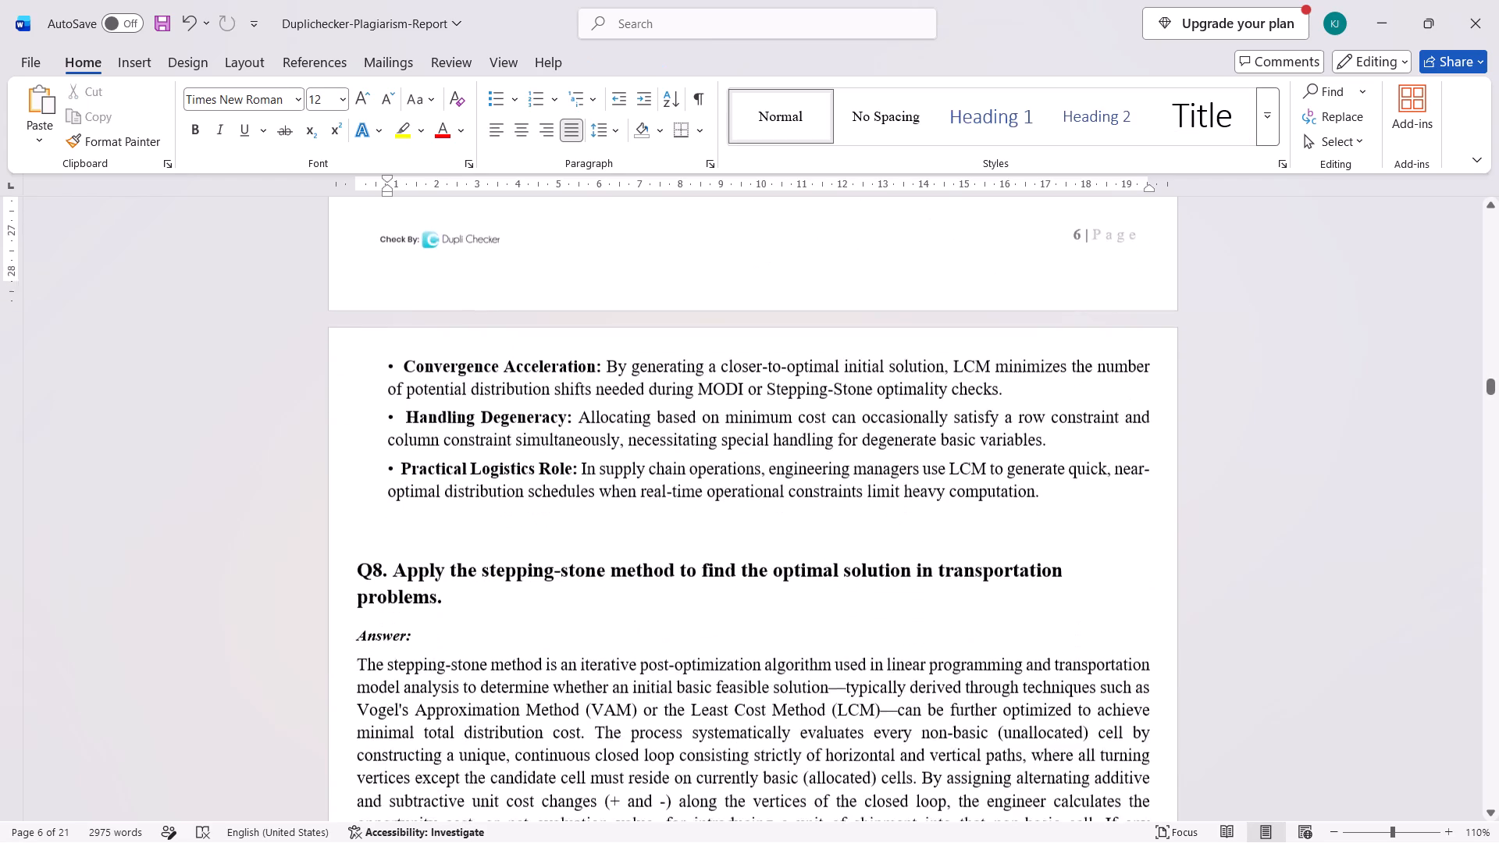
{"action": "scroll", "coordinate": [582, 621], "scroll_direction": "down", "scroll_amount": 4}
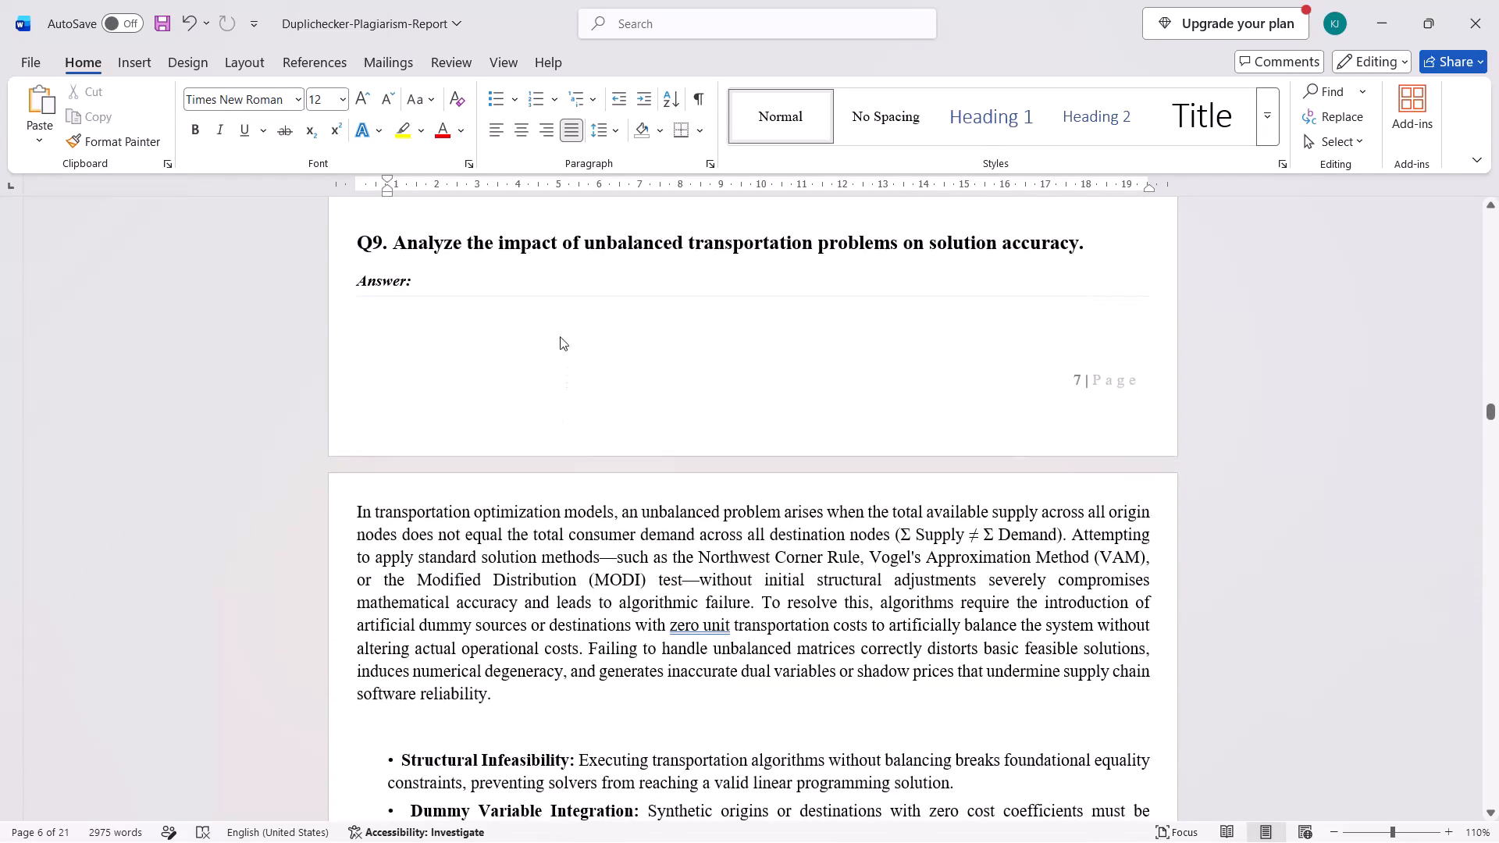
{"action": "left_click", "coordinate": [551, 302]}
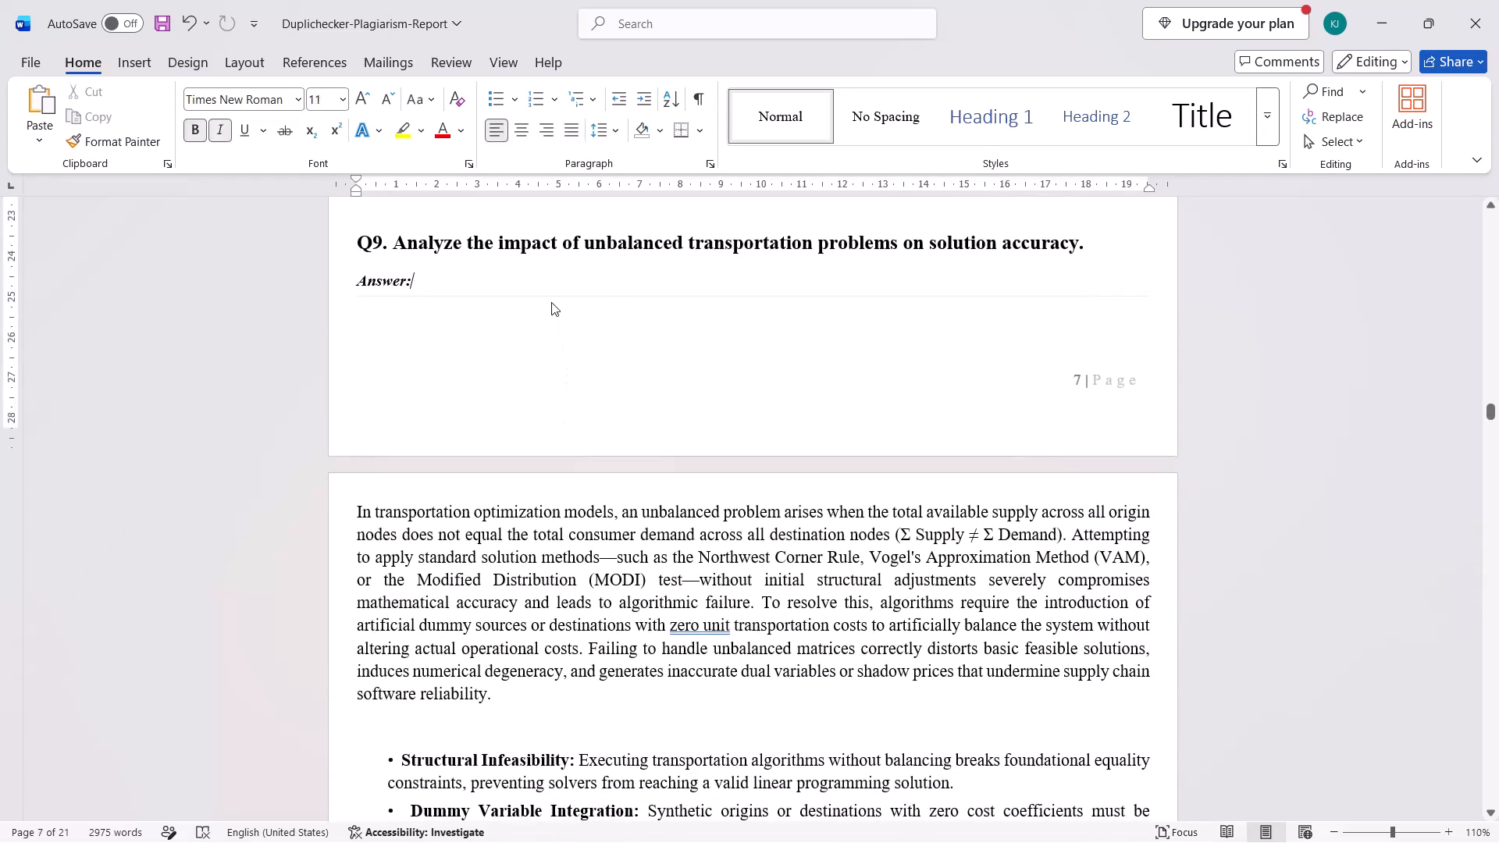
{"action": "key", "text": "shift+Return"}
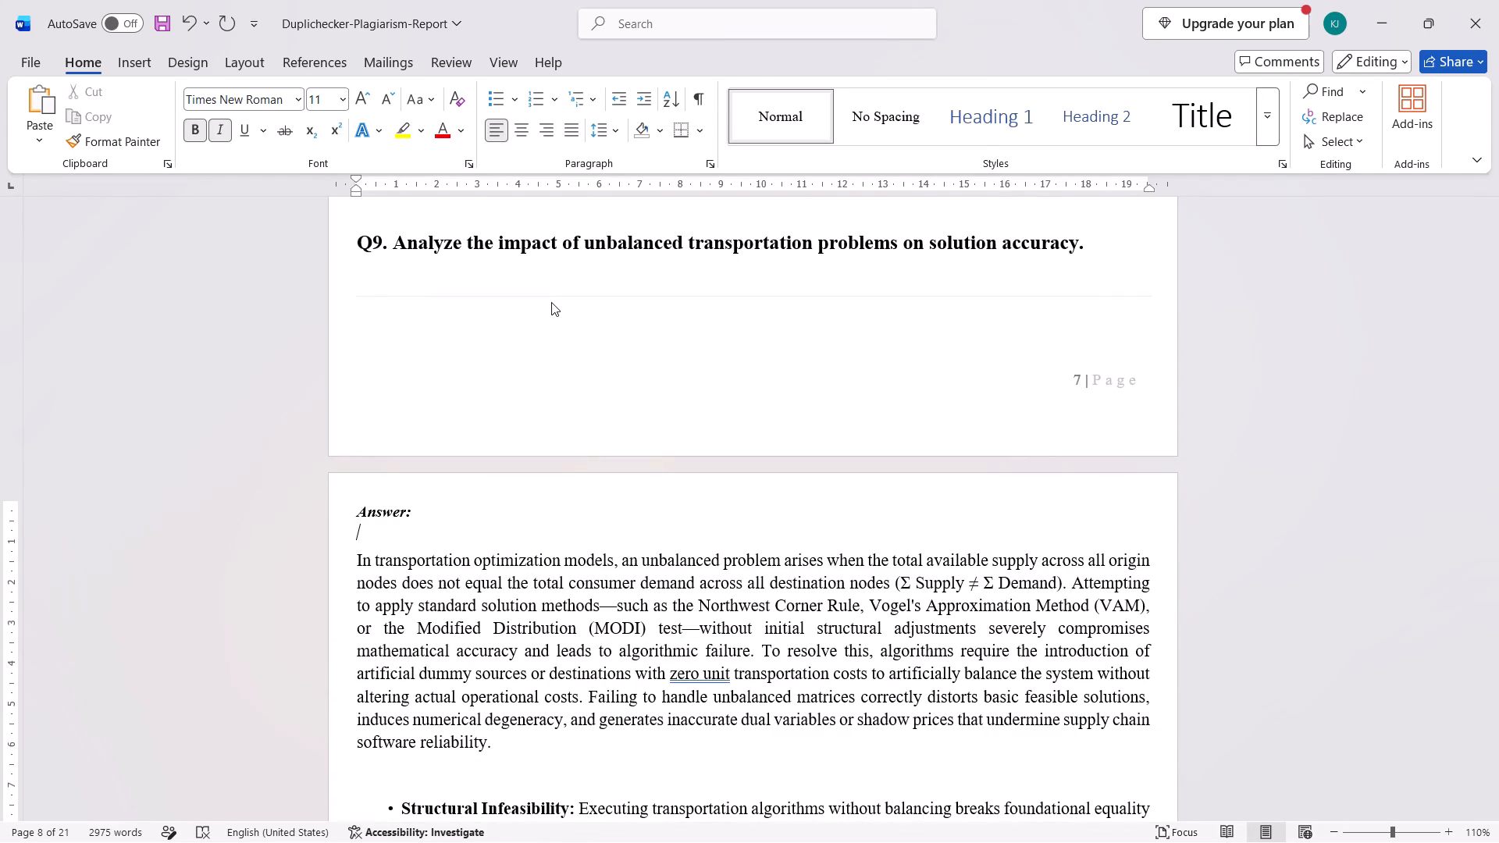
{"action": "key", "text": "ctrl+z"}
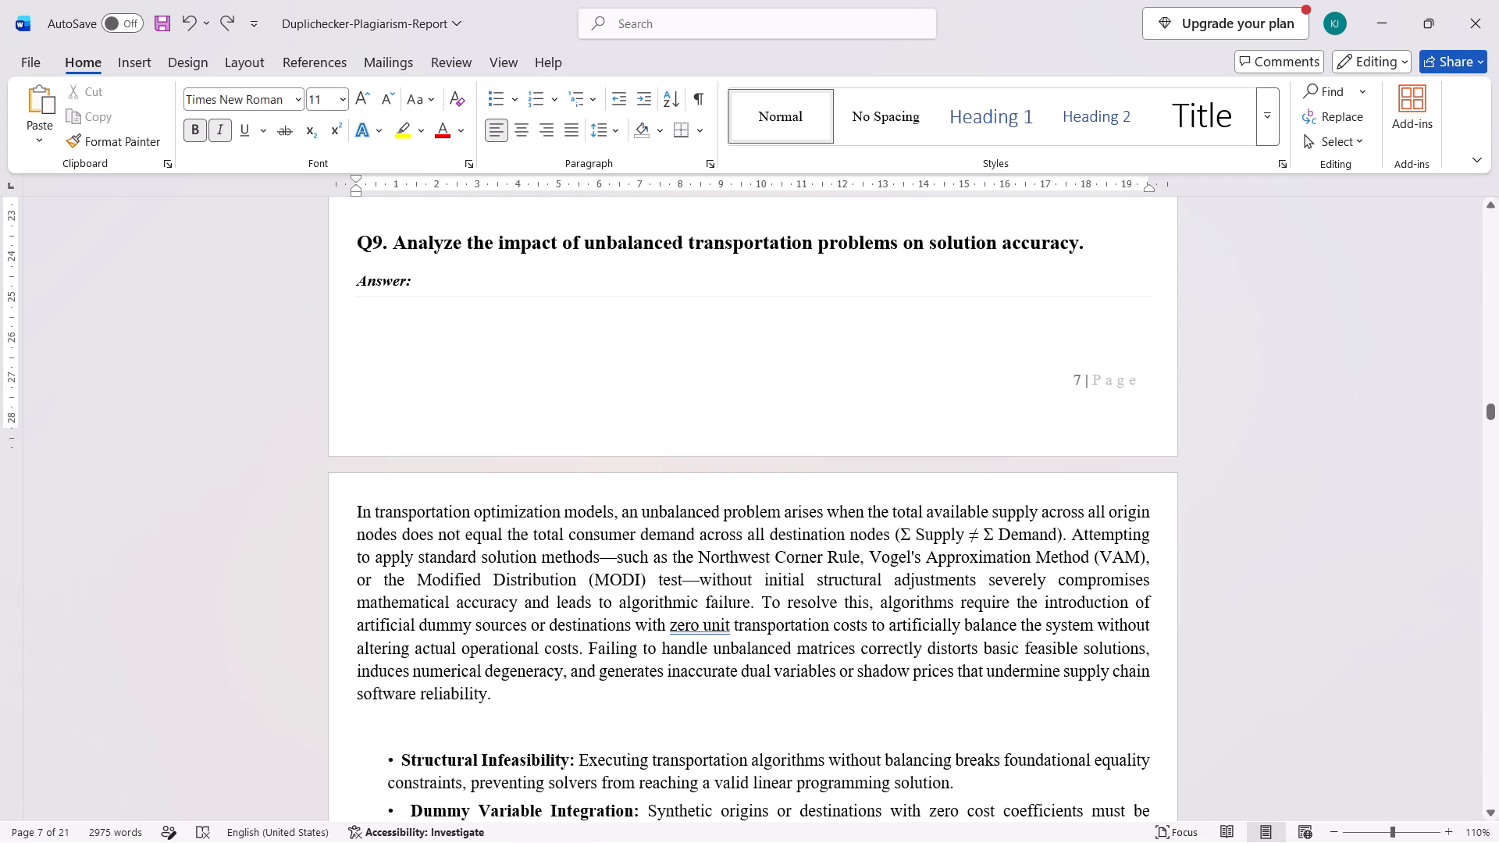
Paste the Check By logo at the Q9 answer label on page 7 and move it into that page's footer, opposite the page number.
{"action": "key", "text": "ctrl+v"}
{"action": "left_click_drag", "start_coordinate": [449, 276], "coordinate": [454, 397]}
{"action": "left_click", "coordinate": [613, 405]}
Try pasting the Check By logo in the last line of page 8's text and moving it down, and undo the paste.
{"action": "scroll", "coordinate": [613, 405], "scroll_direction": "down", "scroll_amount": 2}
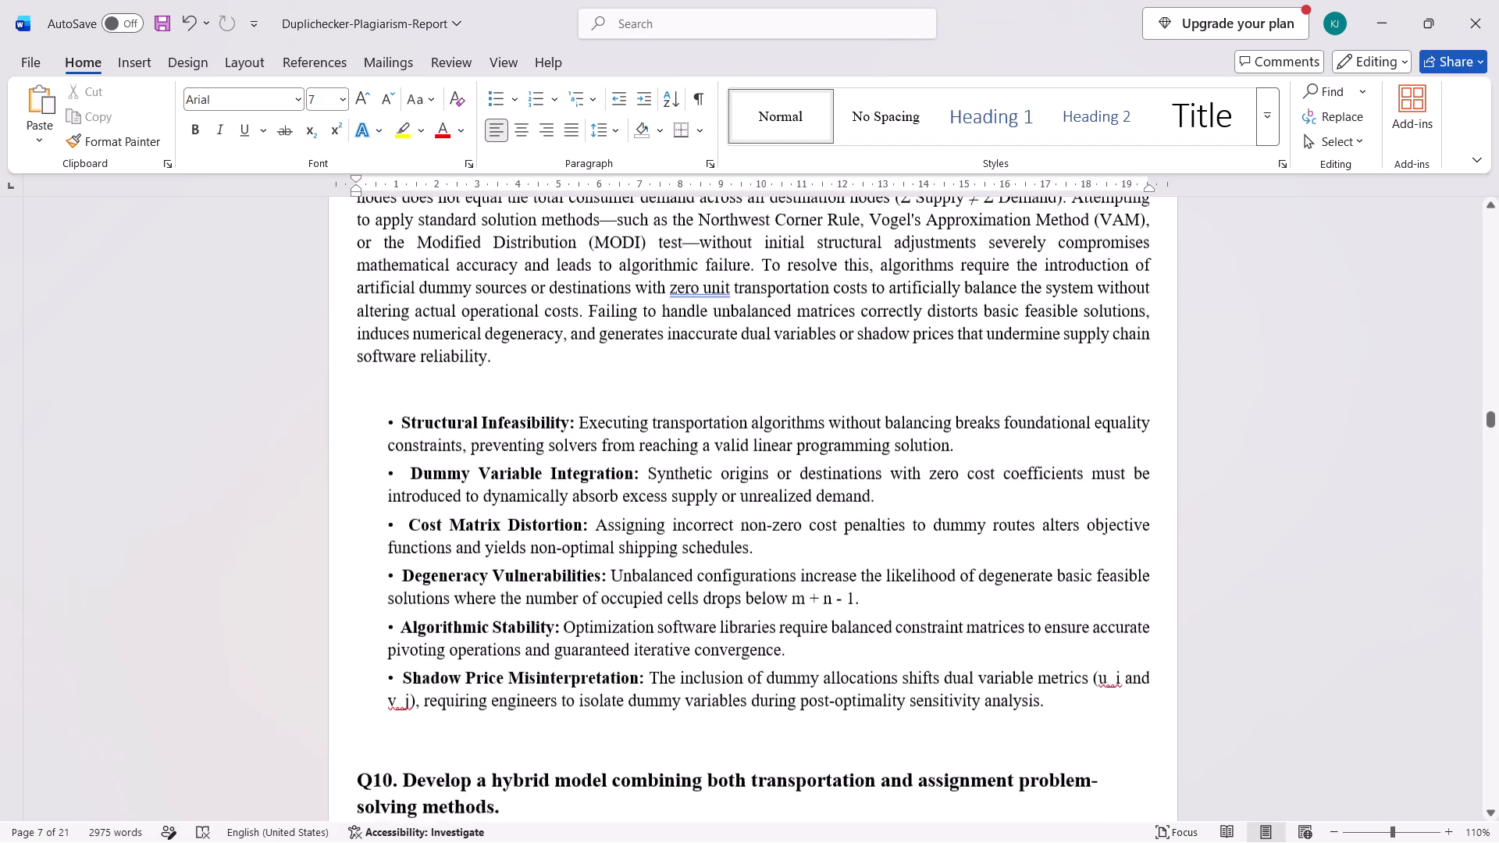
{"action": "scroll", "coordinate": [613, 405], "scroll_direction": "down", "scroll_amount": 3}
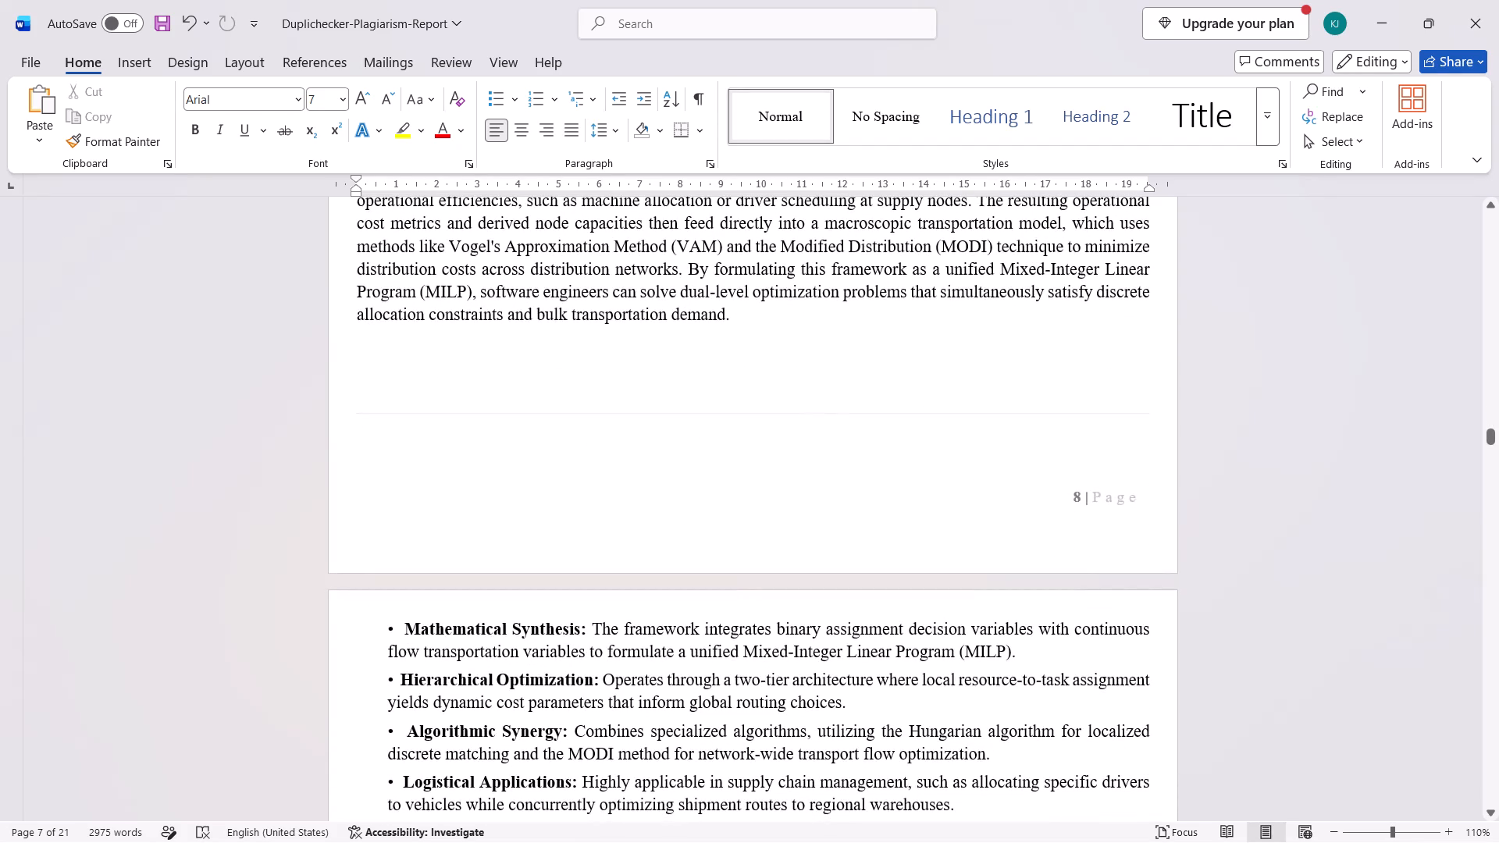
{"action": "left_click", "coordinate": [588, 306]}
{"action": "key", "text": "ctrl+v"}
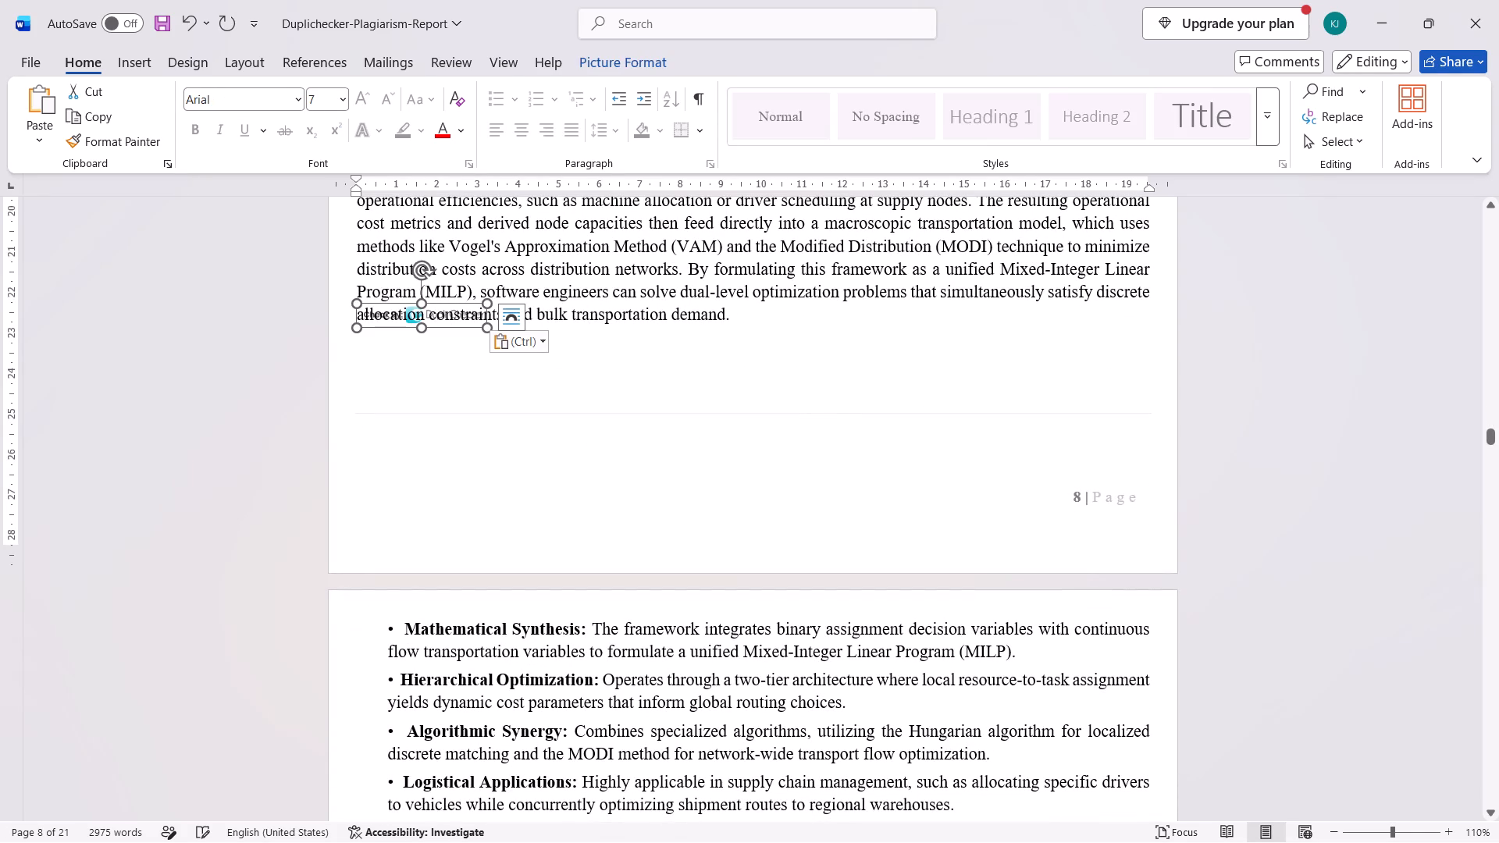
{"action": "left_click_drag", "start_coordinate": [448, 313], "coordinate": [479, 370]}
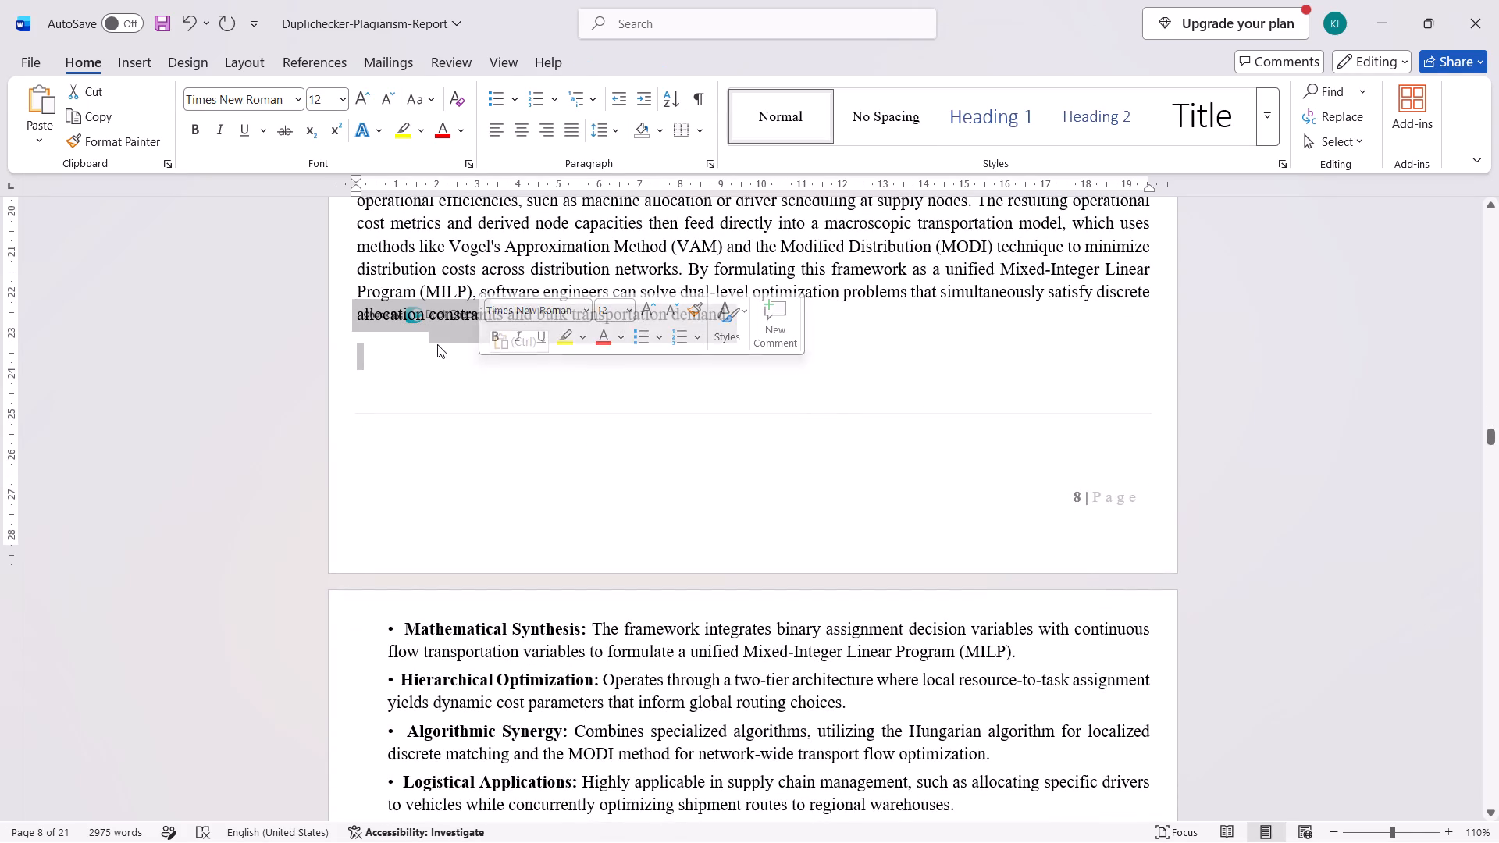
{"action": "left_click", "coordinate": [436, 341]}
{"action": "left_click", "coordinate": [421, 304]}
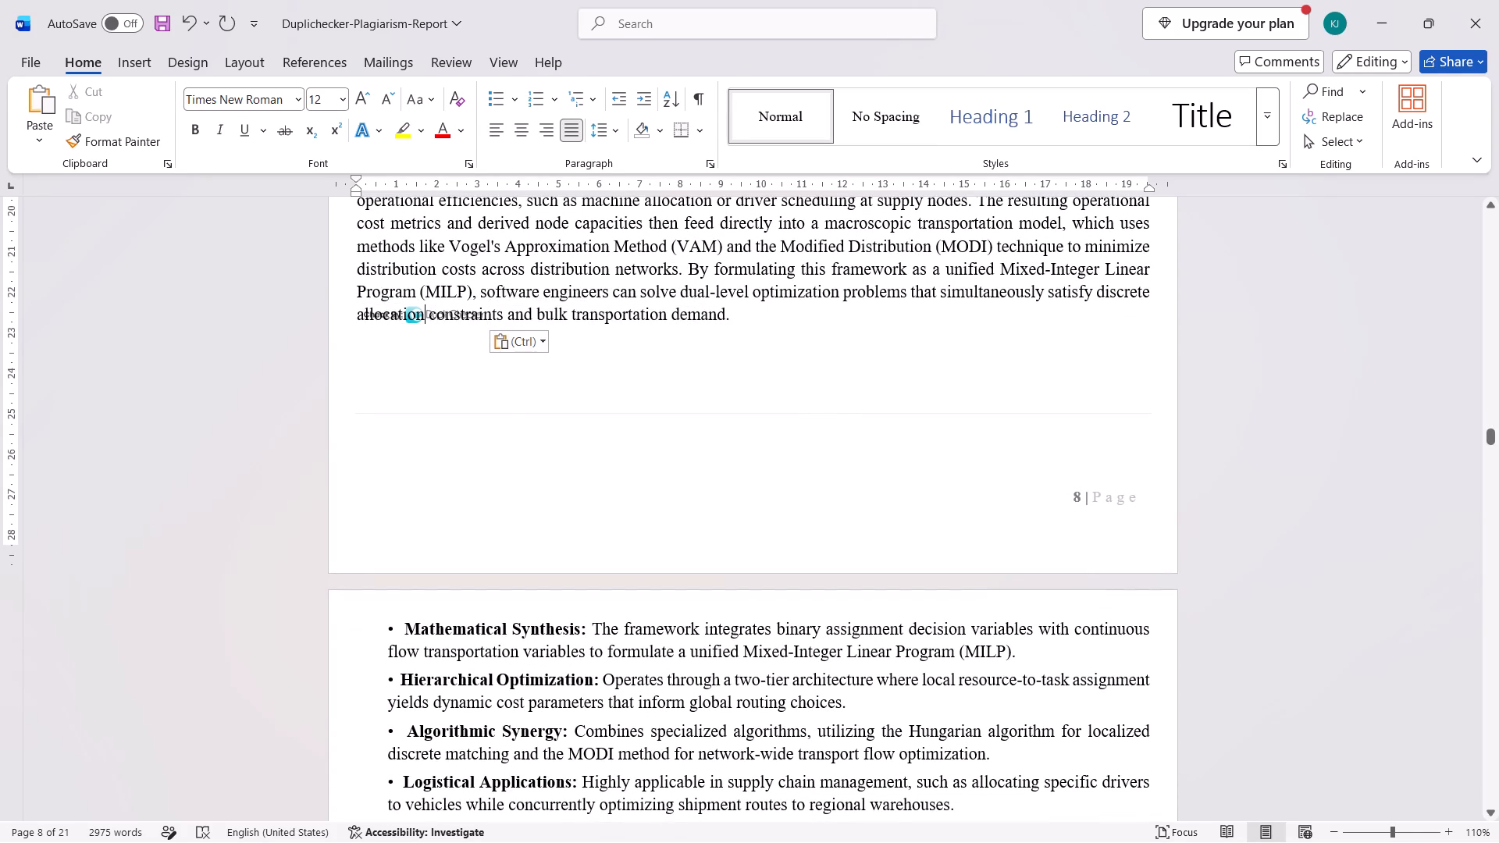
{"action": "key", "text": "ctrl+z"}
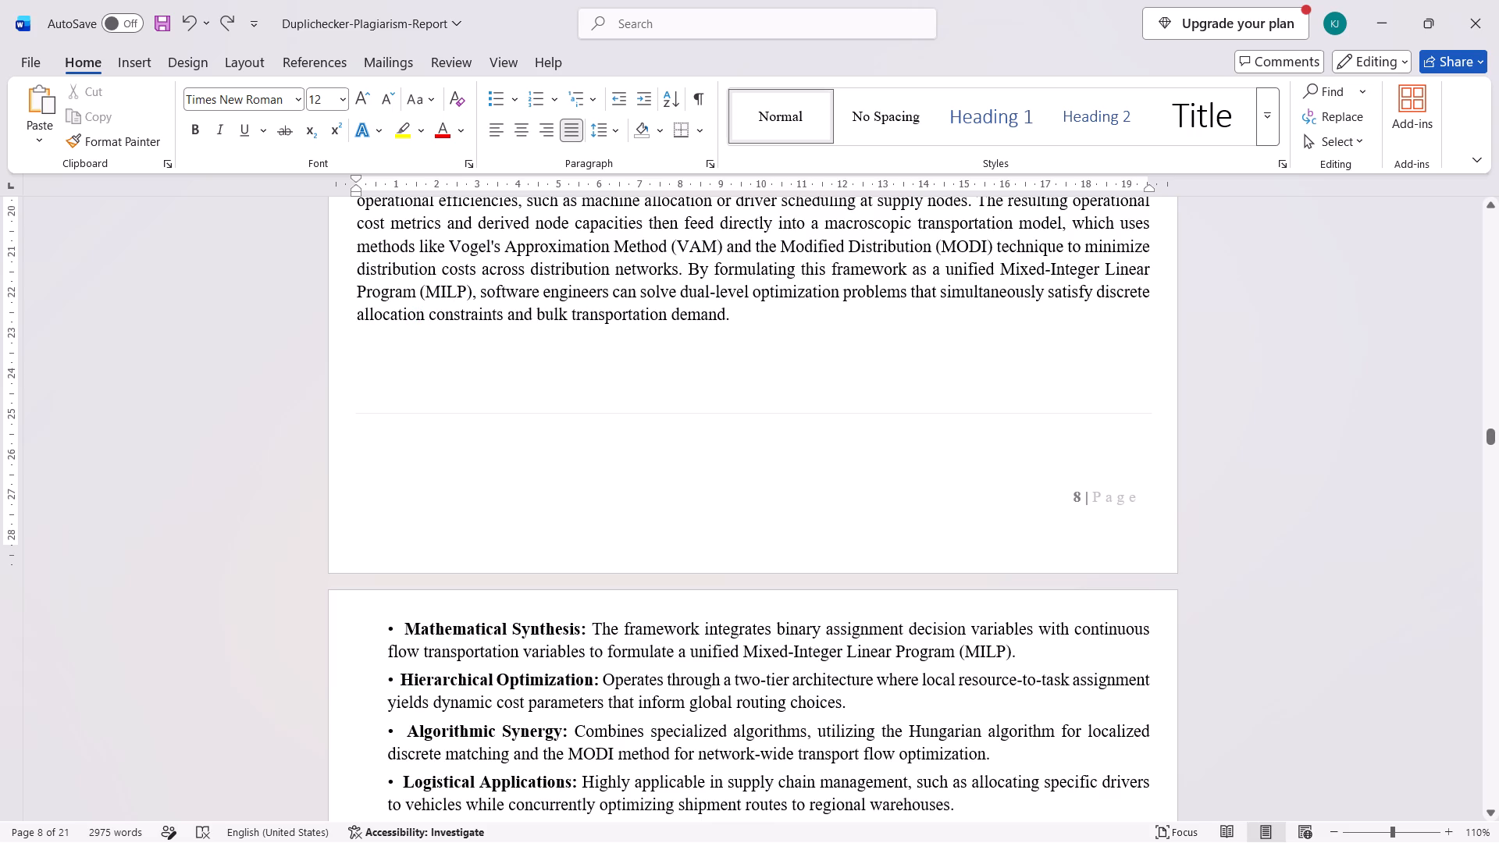
Paste the Check By logo below the last paragraph on page 8 and move it into that page's footer, opposite the page number.
{"action": "left_click", "coordinate": [754, 328]}
{"action": "key", "text": "ctrl+v"}
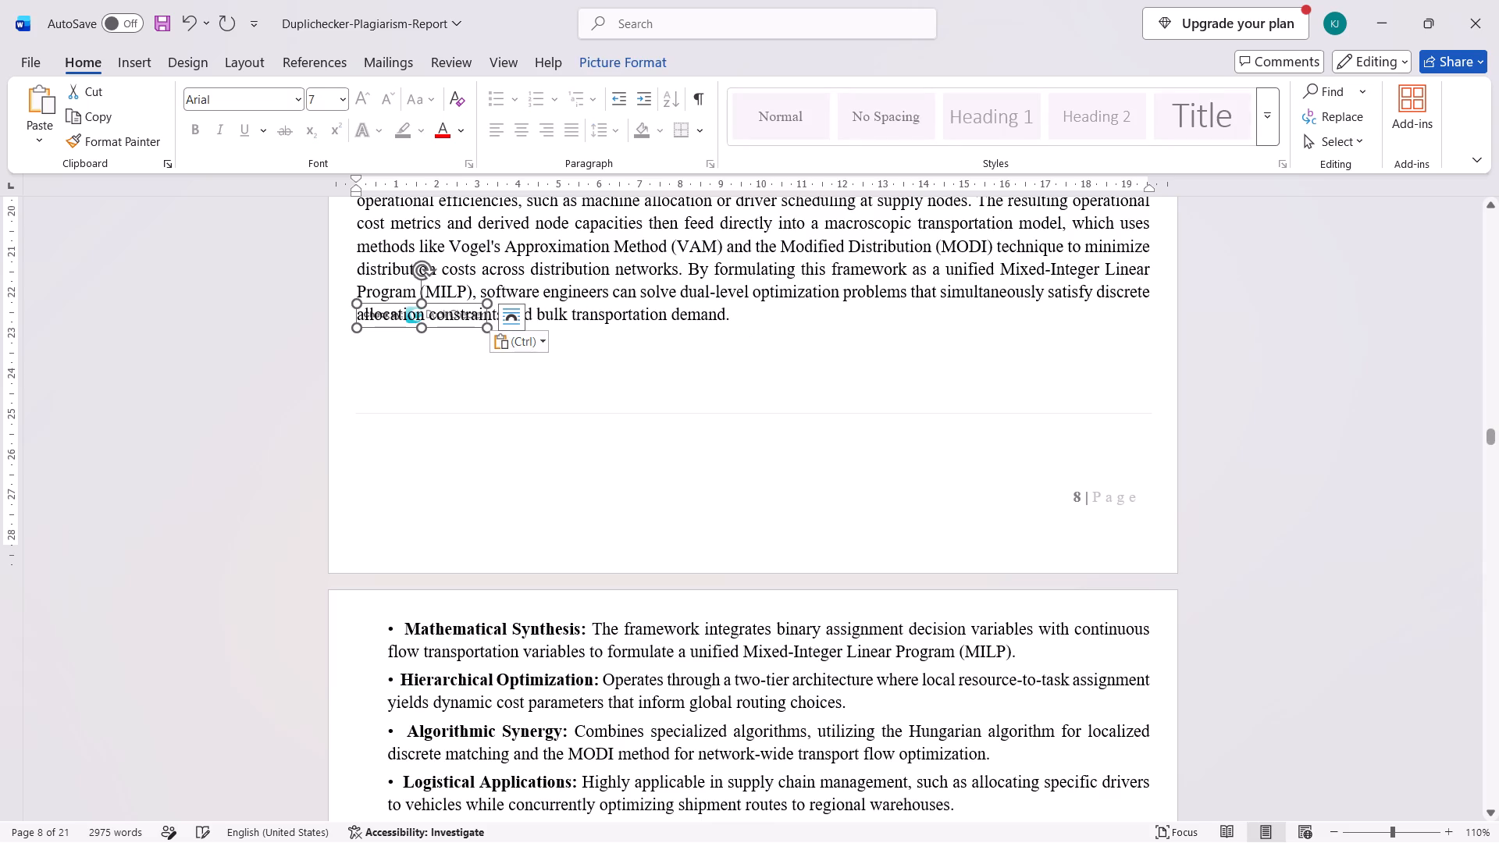
{"action": "left_click_drag", "start_coordinate": [457, 325], "coordinate": [490, 489]}
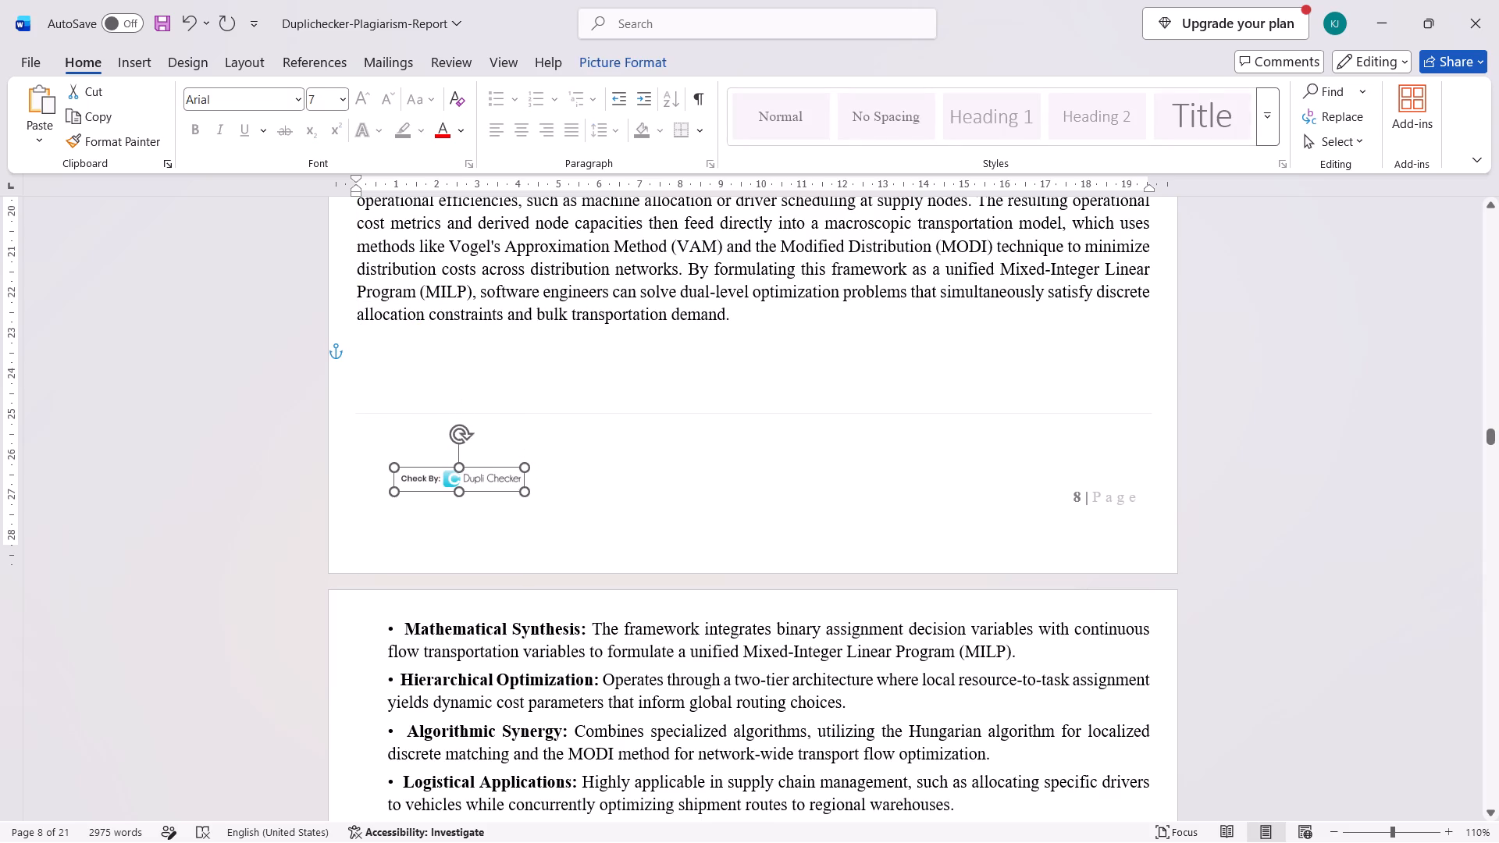
{"action": "left_click_drag", "start_coordinate": [490, 489], "coordinate": [475, 518]}
{"action": "left_click", "coordinate": [663, 469]}
Paste the Check By logo below the Real-World Adaptability bullet on page 9 and move it into that page's footer near the left margin.
{"action": "scroll", "coordinate": [663, 469], "scroll_direction": "down", "scroll_amount": 2}
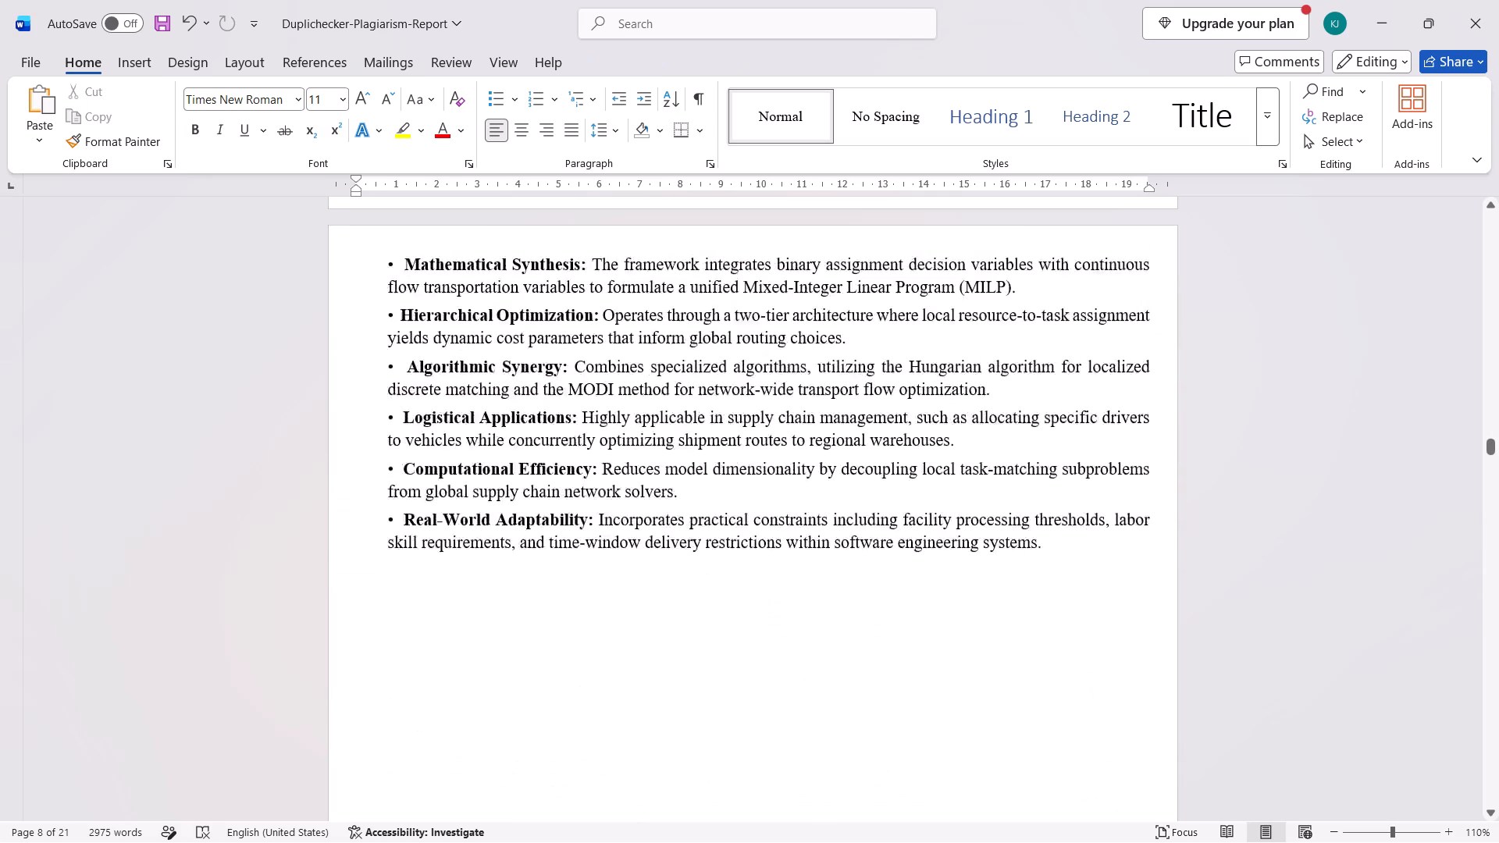
{"action": "scroll", "coordinate": [663, 469], "scroll_direction": "down", "scroll_amount": 1}
{"action": "scroll", "coordinate": [592, 652], "scroll_direction": "down", "scroll_amount": 3}
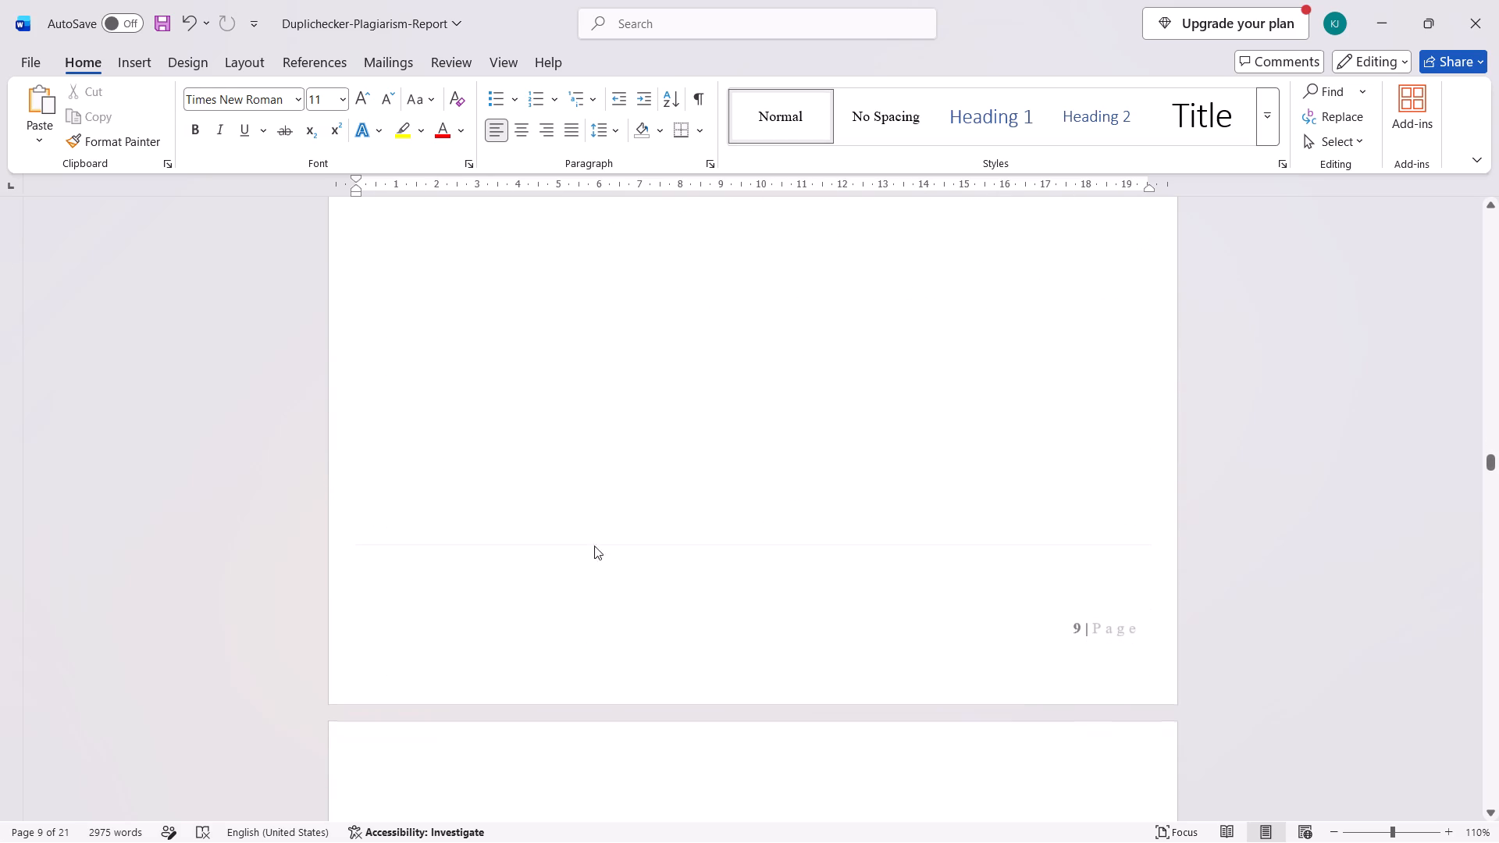
{"action": "left_click", "coordinate": [596, 501]}
{"action": "scroll", "coordinate": [596, 501], "scroll_direction": "up", "scroll_amount": 1}
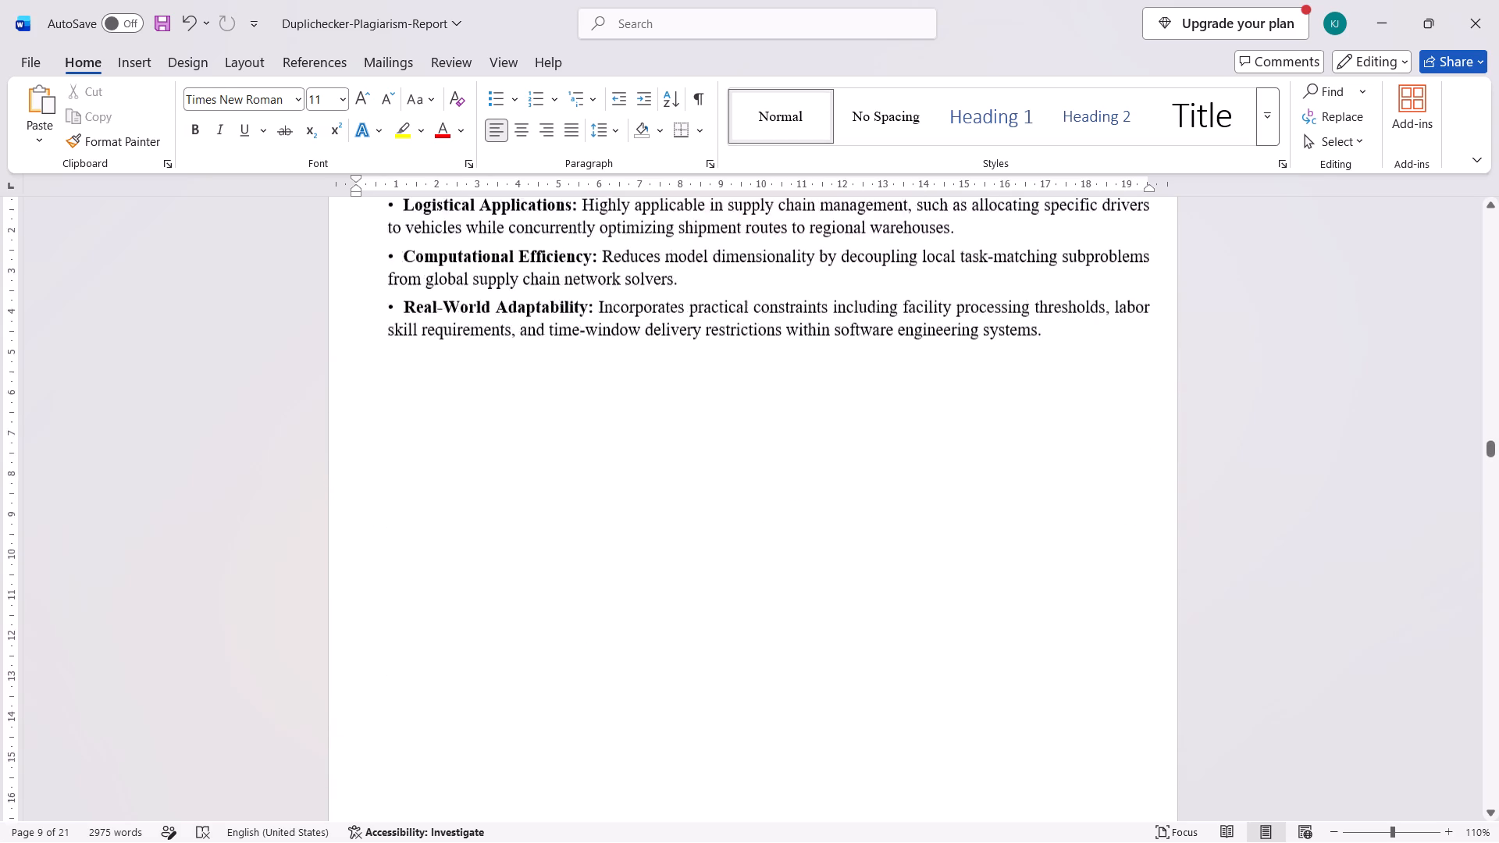
{"action": "scroll", "coordinate": [596, 501], "scroll_direction": "up", "scroll_amount": 2}
{"action": "scroll", "coordinate": [596, 501], "scroll_direction": "down", "scroll_amount": 2}
{"action": "key", "text": "ctrl+v"}
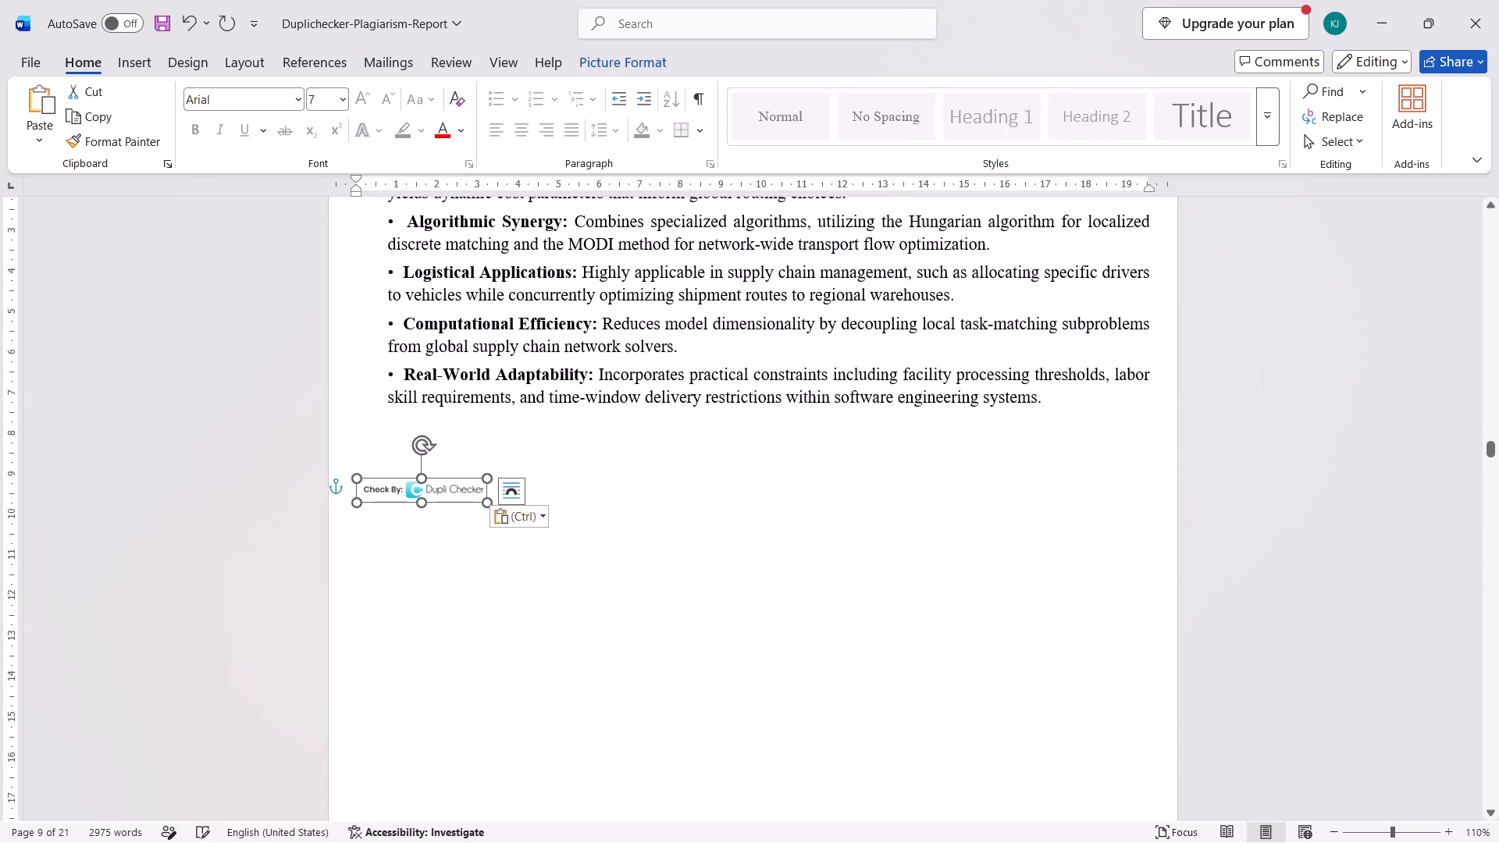
{"action": "left_click_drag", "start_coordinate": [461, 491], "coordinate": [525, 735]}
{"action": "scroll", "coordinate": [593, 513], "scroll_direction": "down", "scroll_amount": 2}
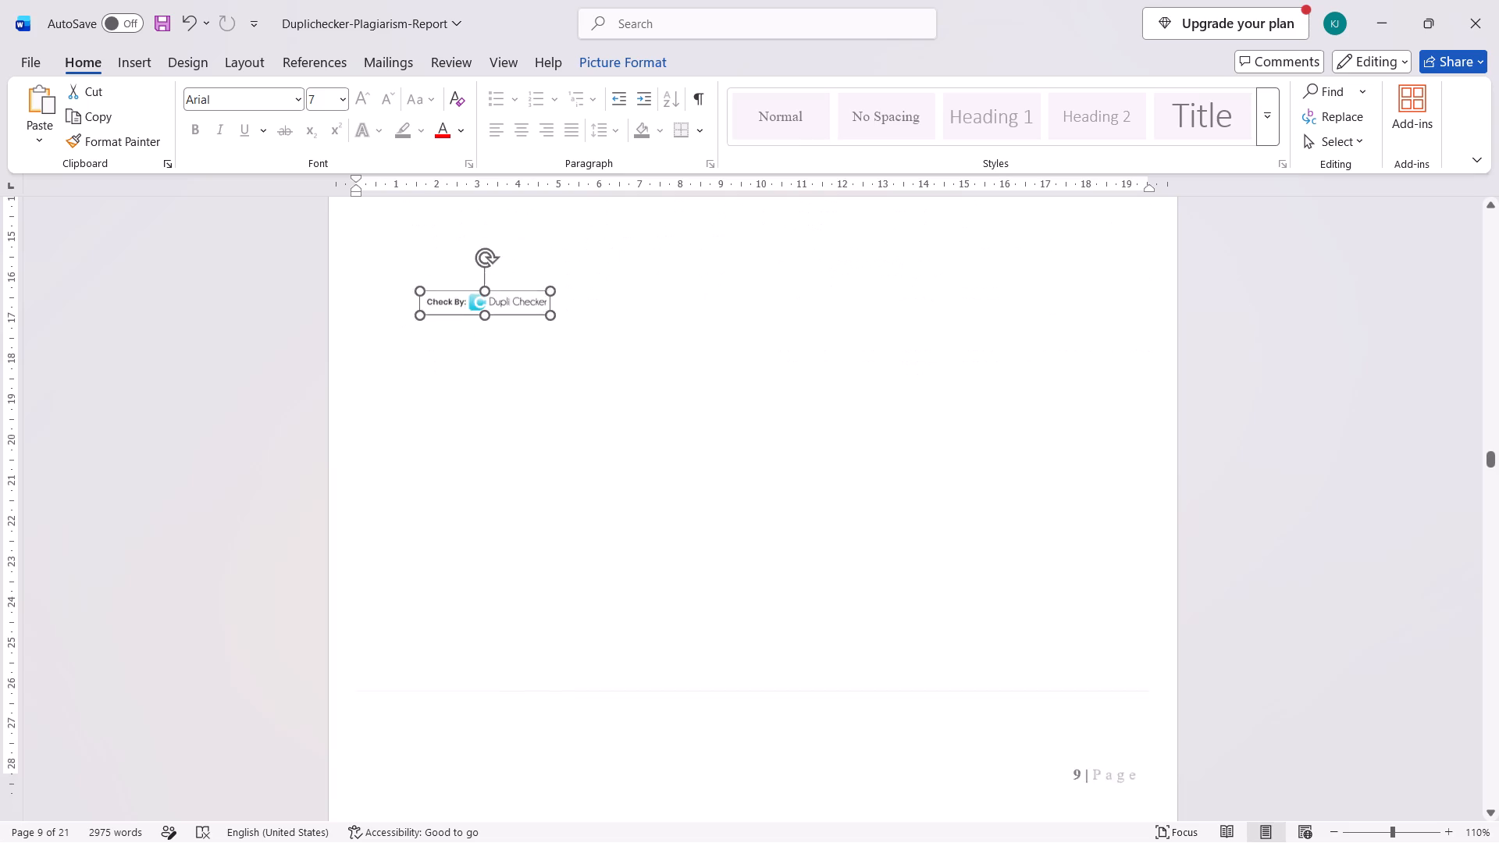
{"action": "scroll", "coordinate": [593, 513], "scroll_direction": "up", "scroll_amount": 1}
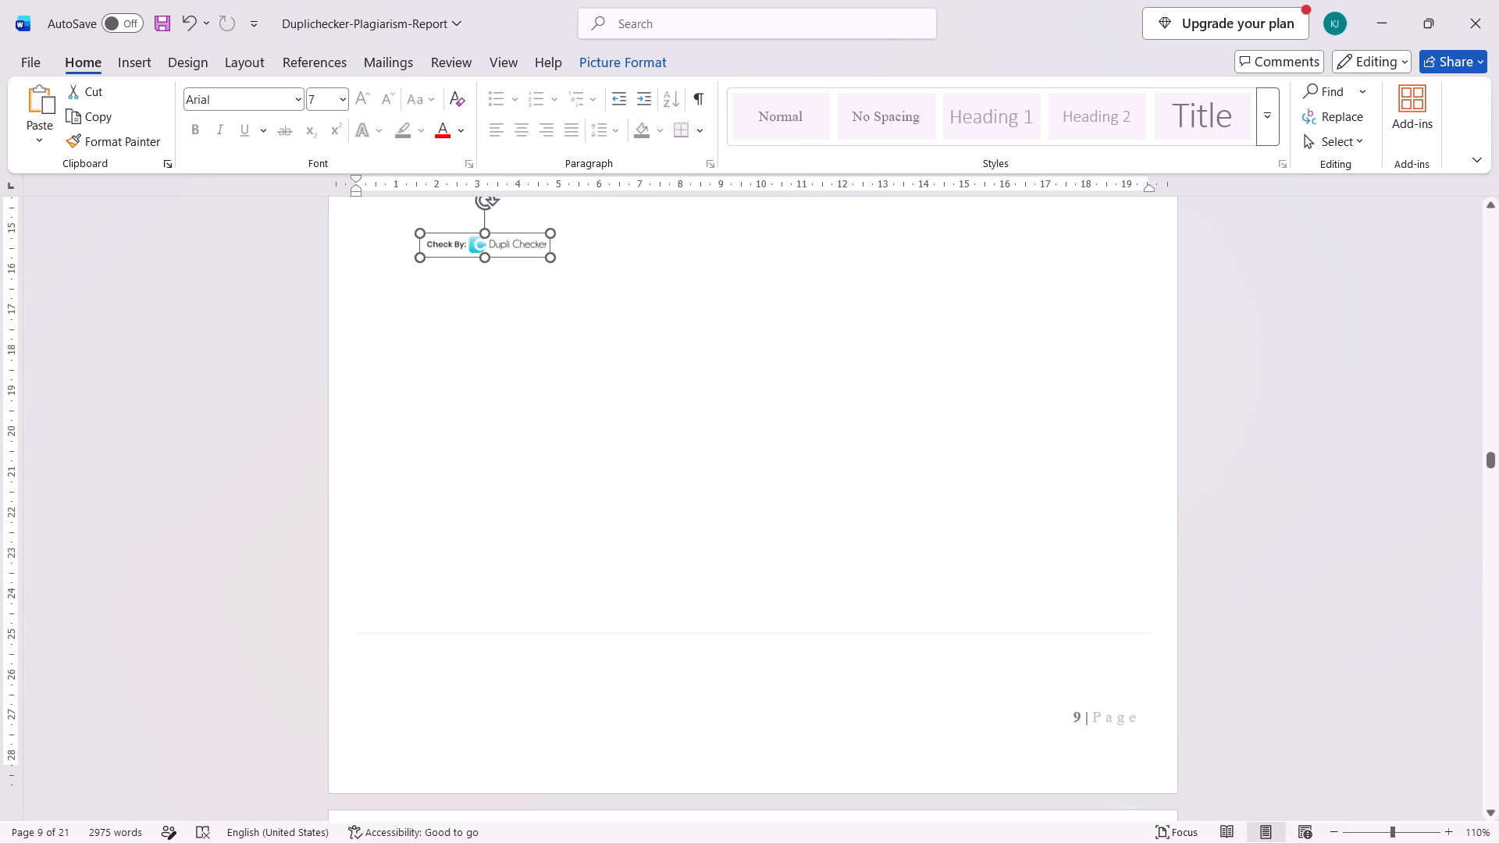
{"action": "left_click_drag", "start_coordinate": [507, 249], "coordinate": [468, 748]}
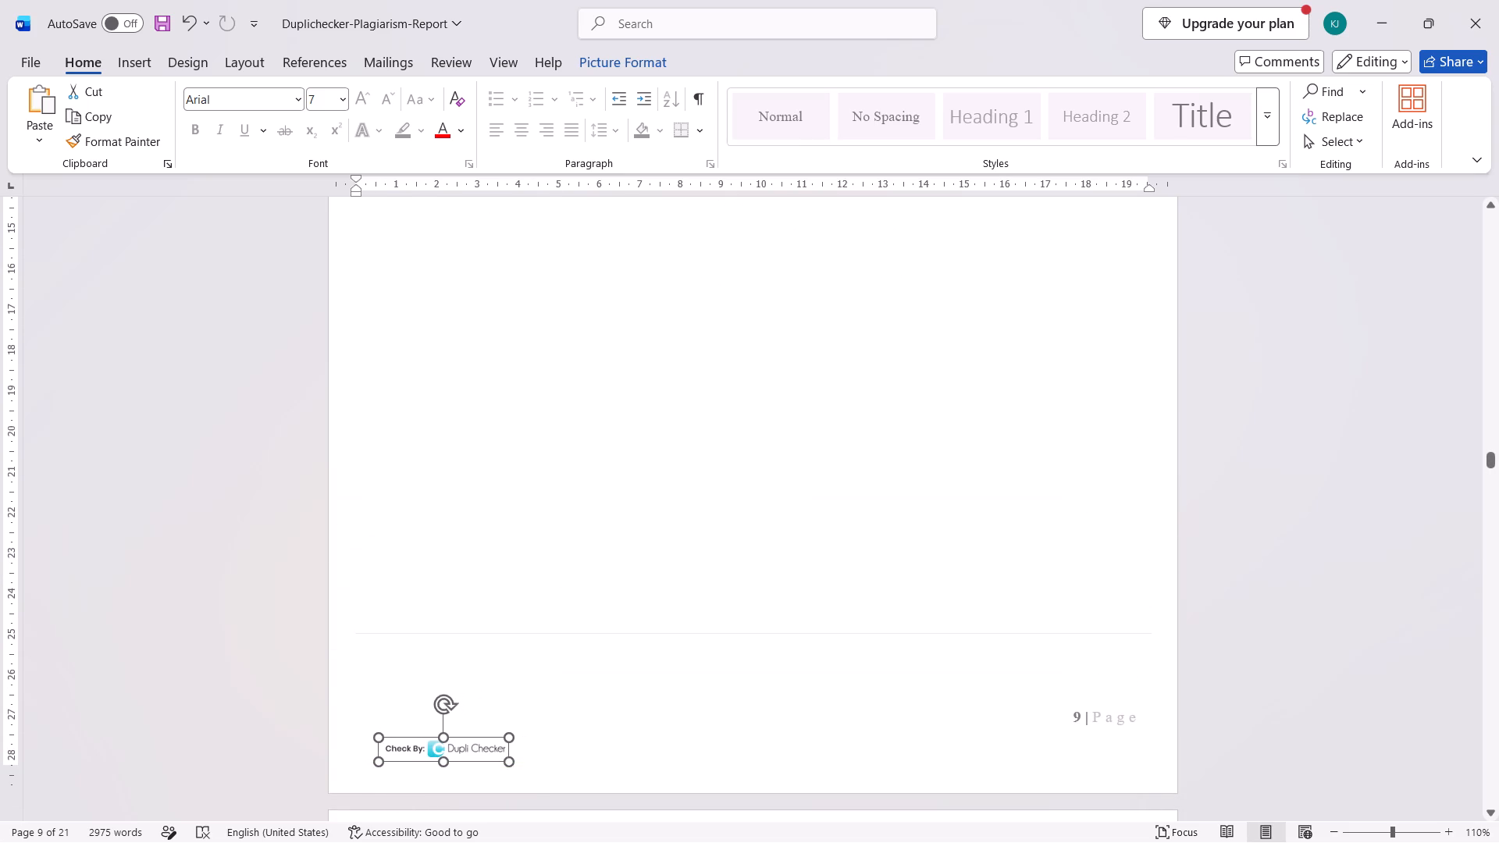
{"action": "left_click_drag", "start_coordinate": [468, 748], "coordinate": [473, 737]}
{"action": "left_click", "coordinate": [656, 695]}
Delete the empty content on blank page 10 to remove one surplus page.
{"action": "scroll", "coordinate": [656, 695], "scroll_direction": "down", "scroll_amount": 3}
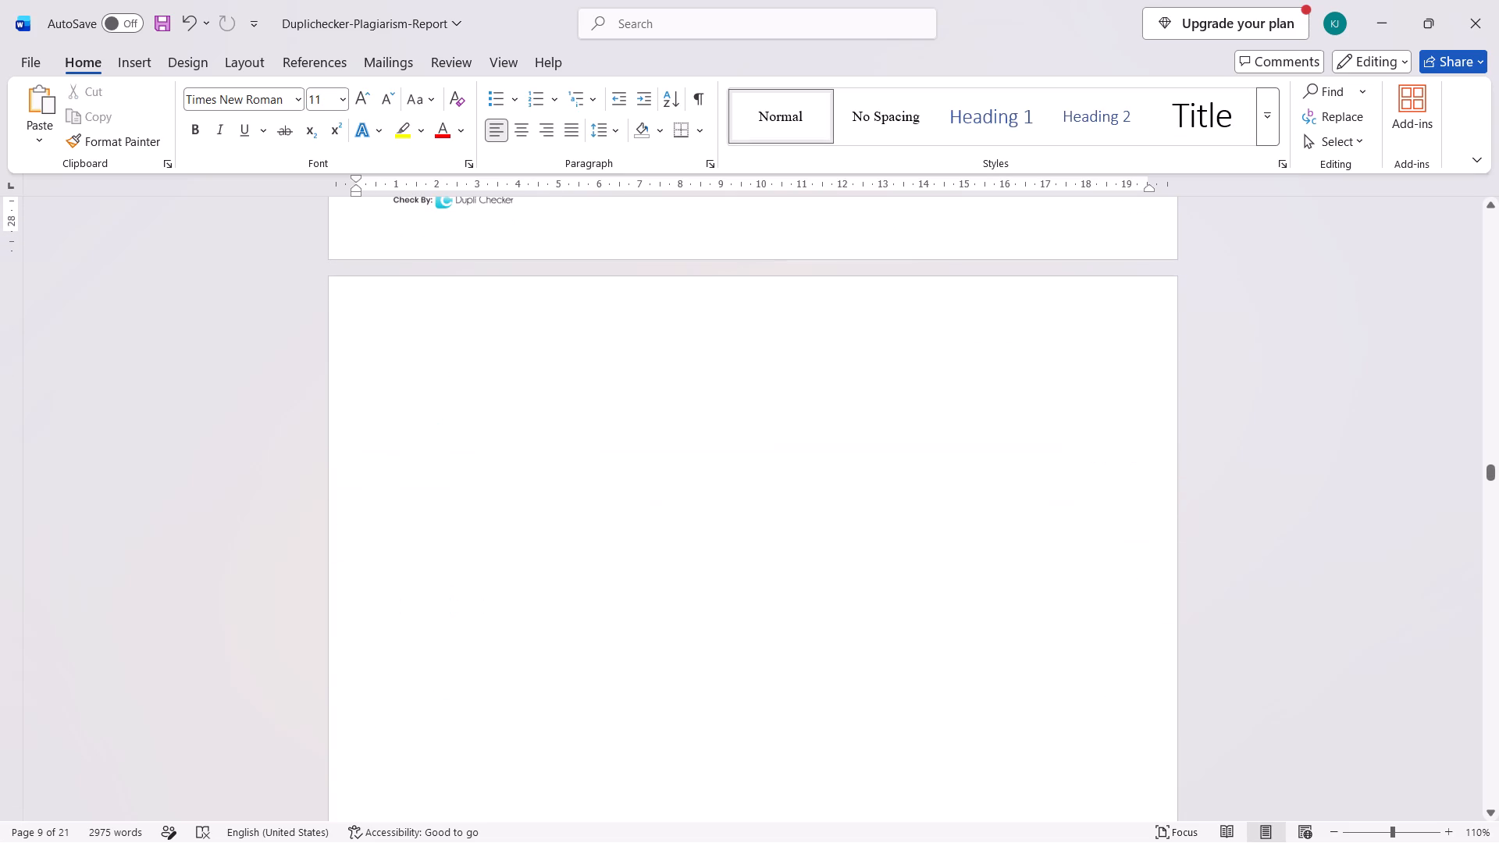
{"action": "left_click", "coordinate": [585, 466]}
{"action": "key", "text": "Delete"}
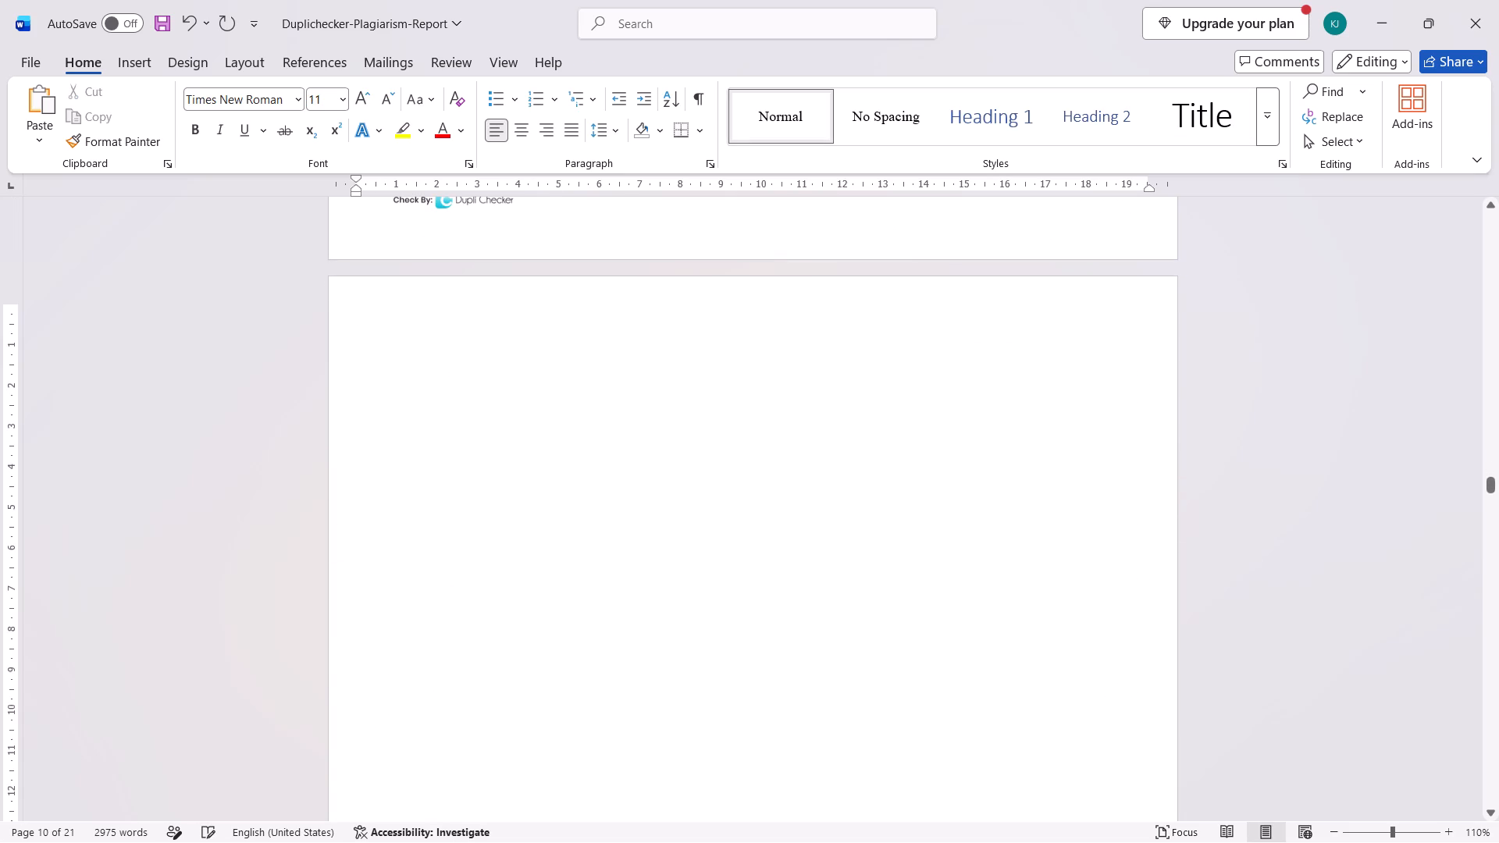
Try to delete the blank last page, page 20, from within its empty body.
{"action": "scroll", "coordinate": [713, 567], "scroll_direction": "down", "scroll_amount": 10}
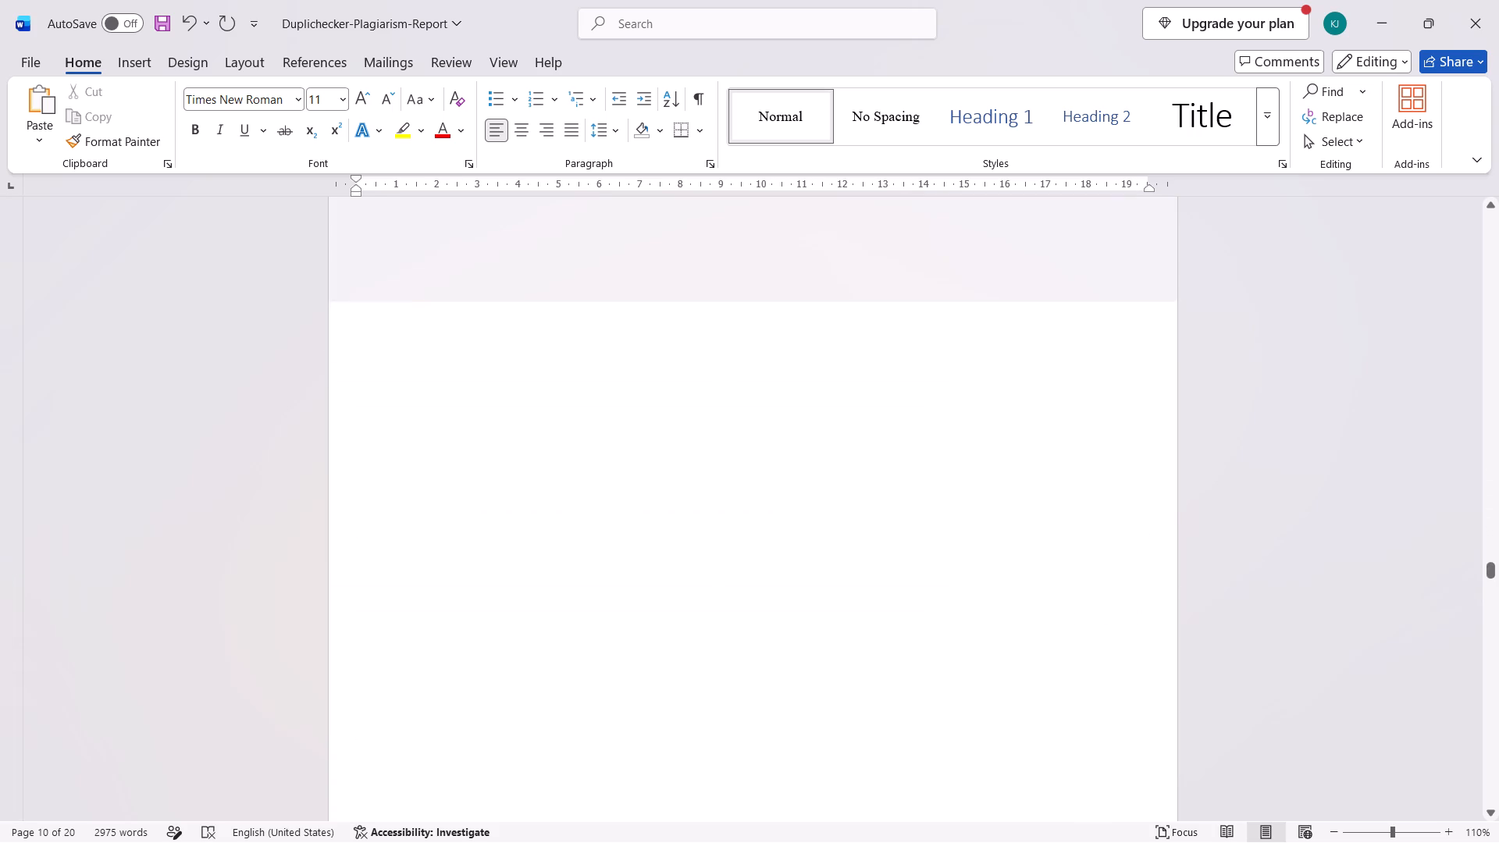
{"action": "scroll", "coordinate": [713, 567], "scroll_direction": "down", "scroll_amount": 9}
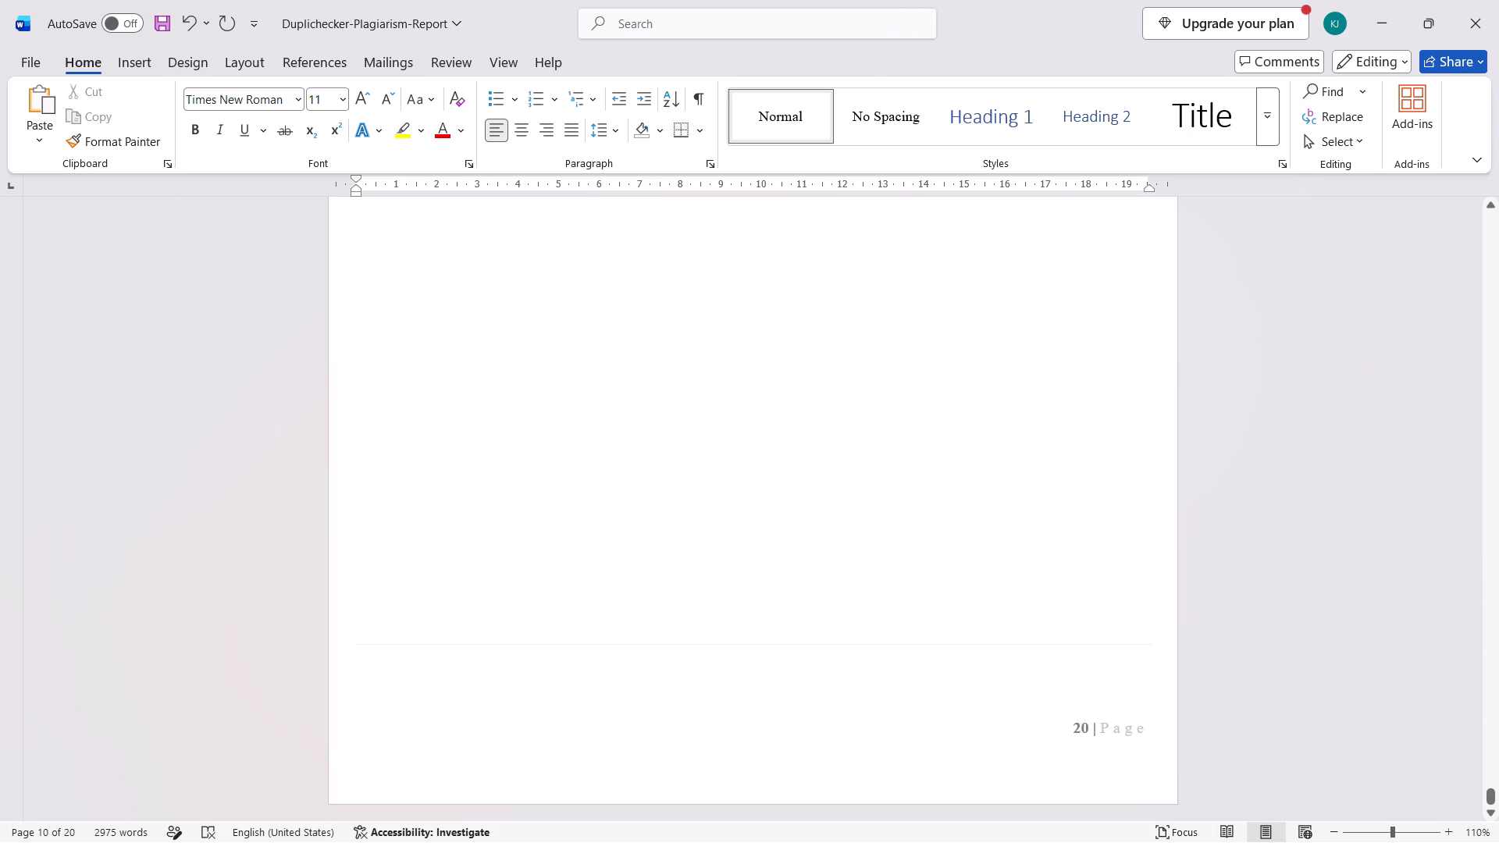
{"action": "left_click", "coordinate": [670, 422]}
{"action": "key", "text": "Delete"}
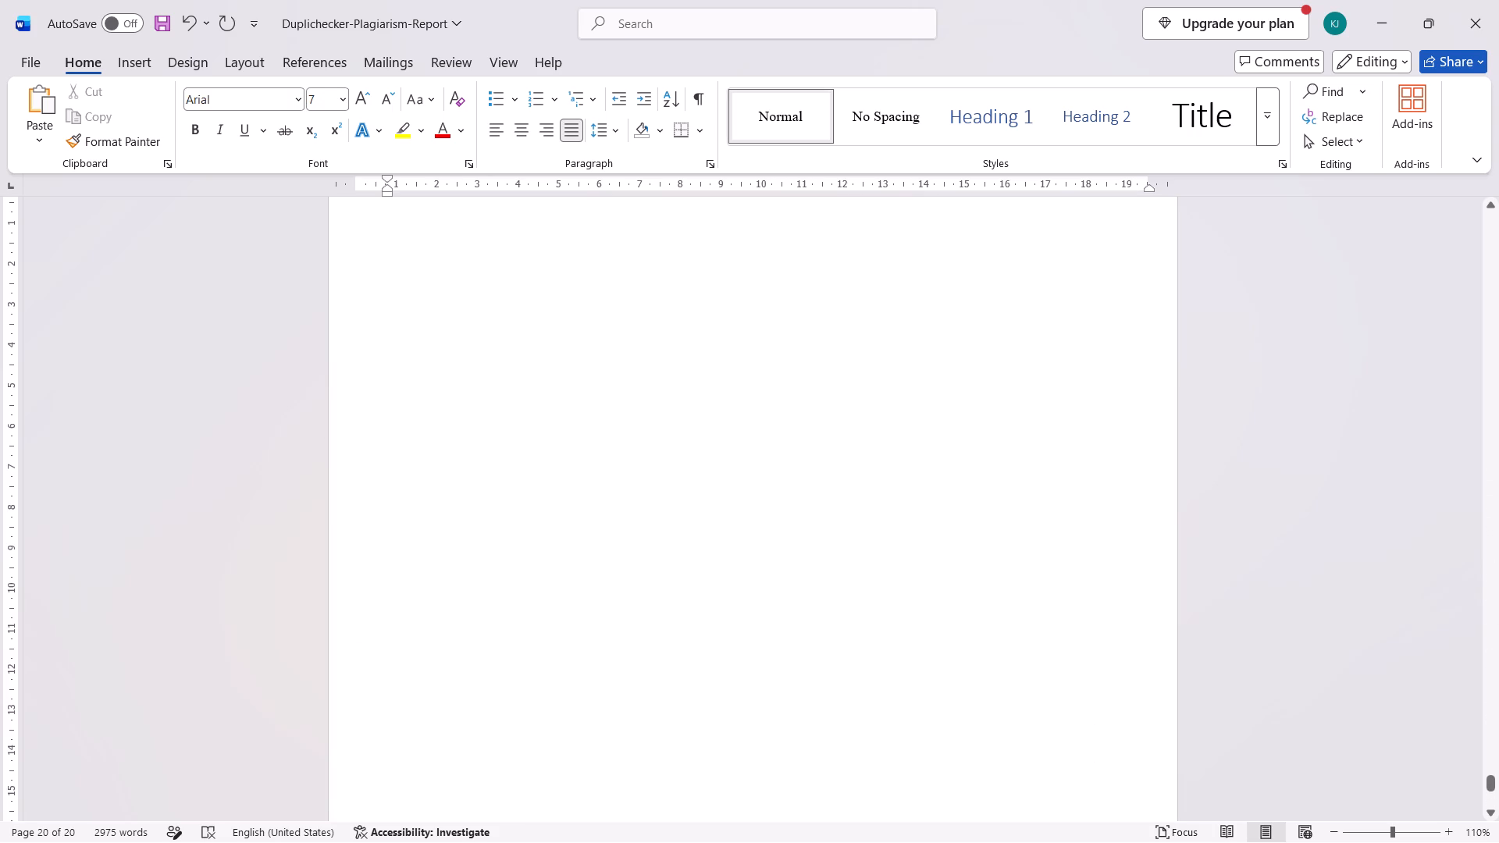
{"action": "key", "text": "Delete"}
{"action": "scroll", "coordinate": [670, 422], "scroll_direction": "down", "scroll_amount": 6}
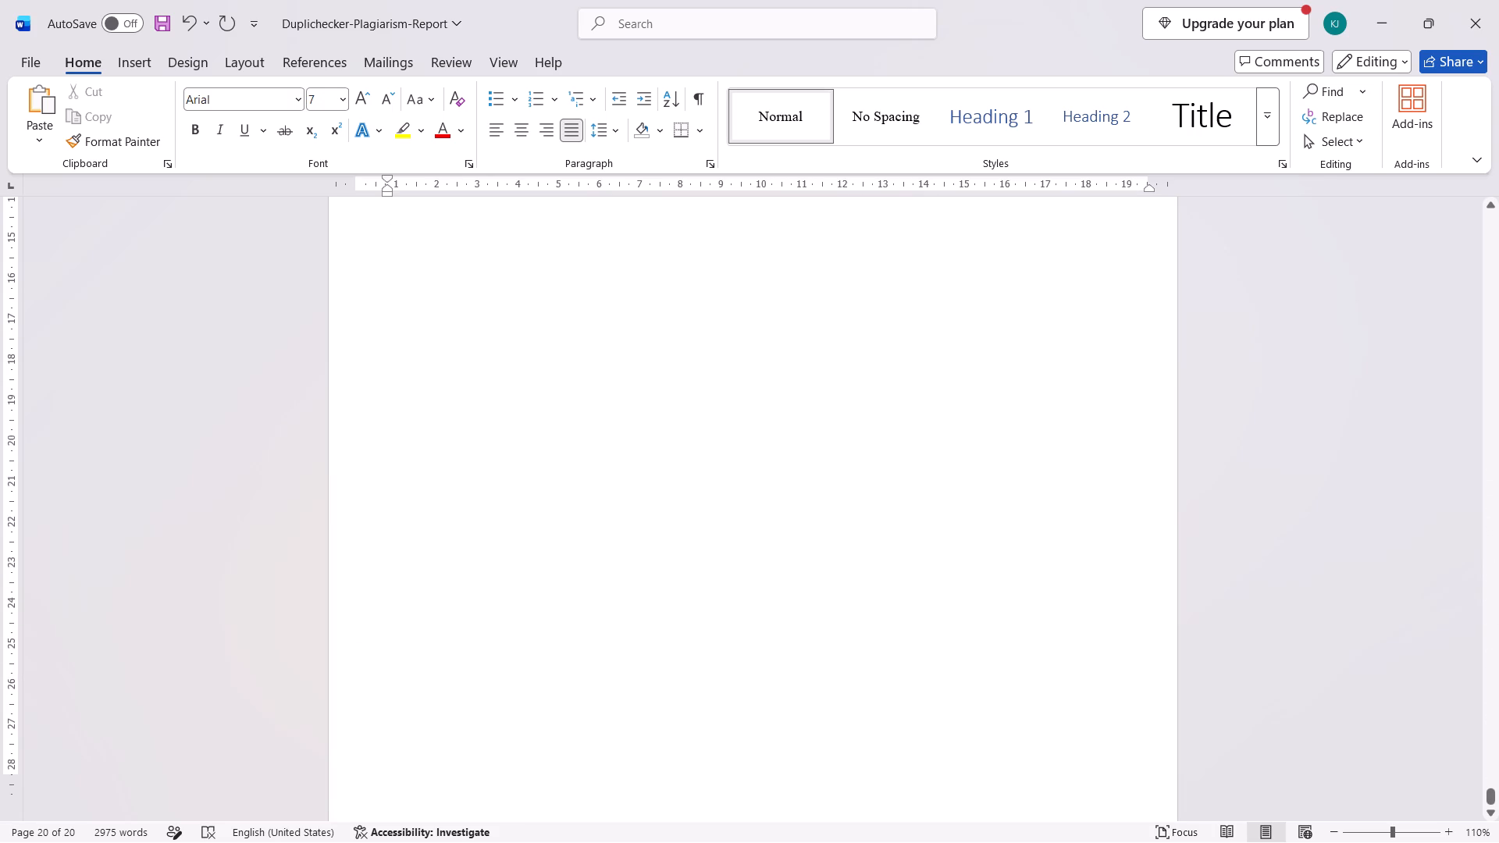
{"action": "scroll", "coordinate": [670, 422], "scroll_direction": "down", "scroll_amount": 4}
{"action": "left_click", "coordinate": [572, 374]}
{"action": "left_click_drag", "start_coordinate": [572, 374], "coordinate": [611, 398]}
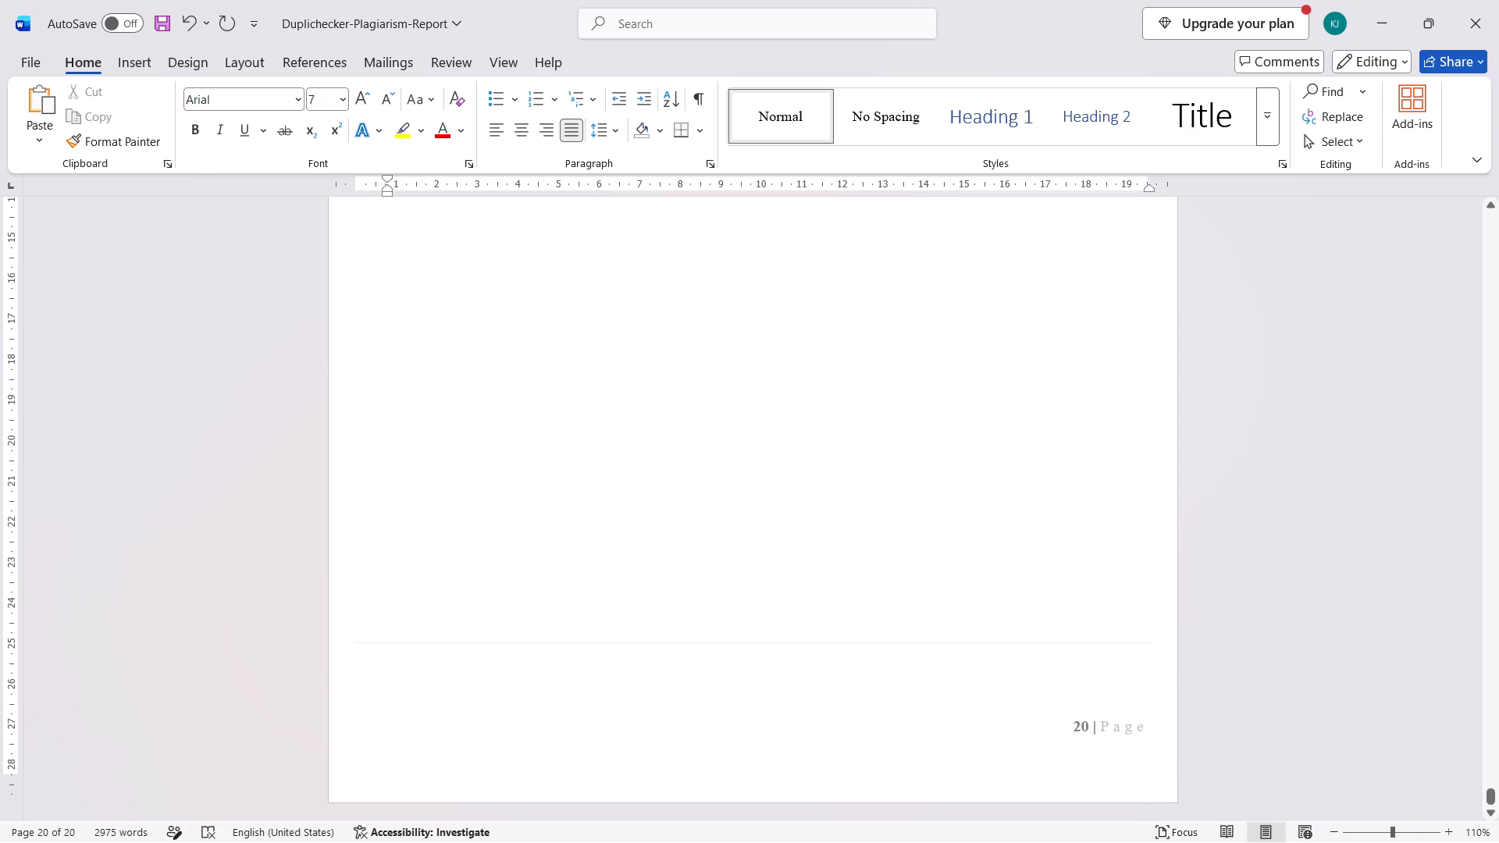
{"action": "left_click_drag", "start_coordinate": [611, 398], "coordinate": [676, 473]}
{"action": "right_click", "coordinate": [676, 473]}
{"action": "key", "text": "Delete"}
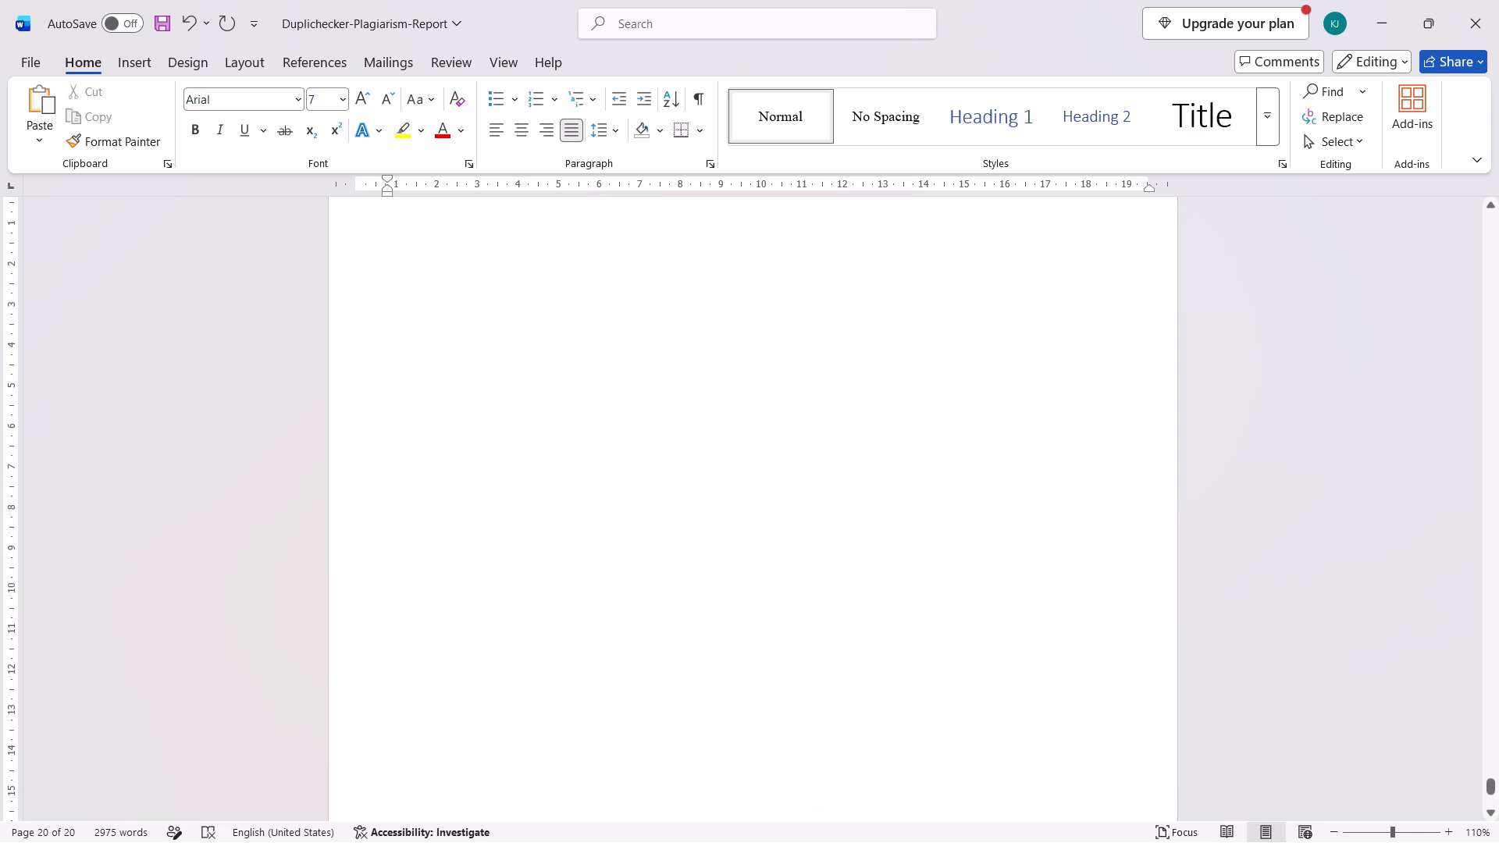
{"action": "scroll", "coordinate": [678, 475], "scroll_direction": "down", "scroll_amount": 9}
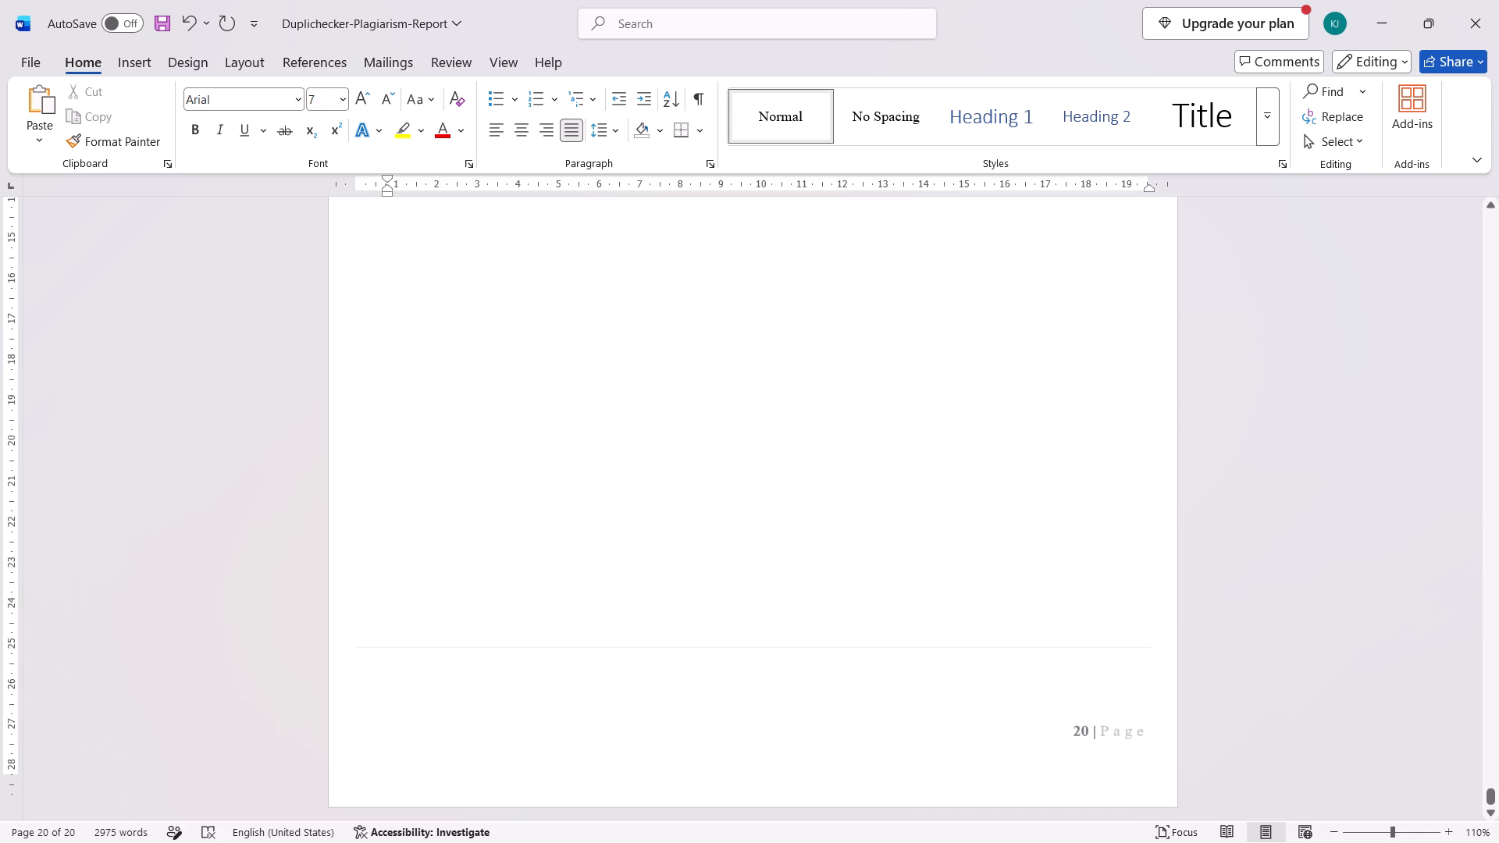
Delete the trailing blank pages 20, 19 and 18 one after another from the end of the document.
{"action": "scroll", "coordinate": [540, 264], "scroll_direction": "up", "scroll_amount": 4}
{"action": "scroll", "coordinate": [525, 231], "scroll_direction": "down", "scroll_amount": 1}
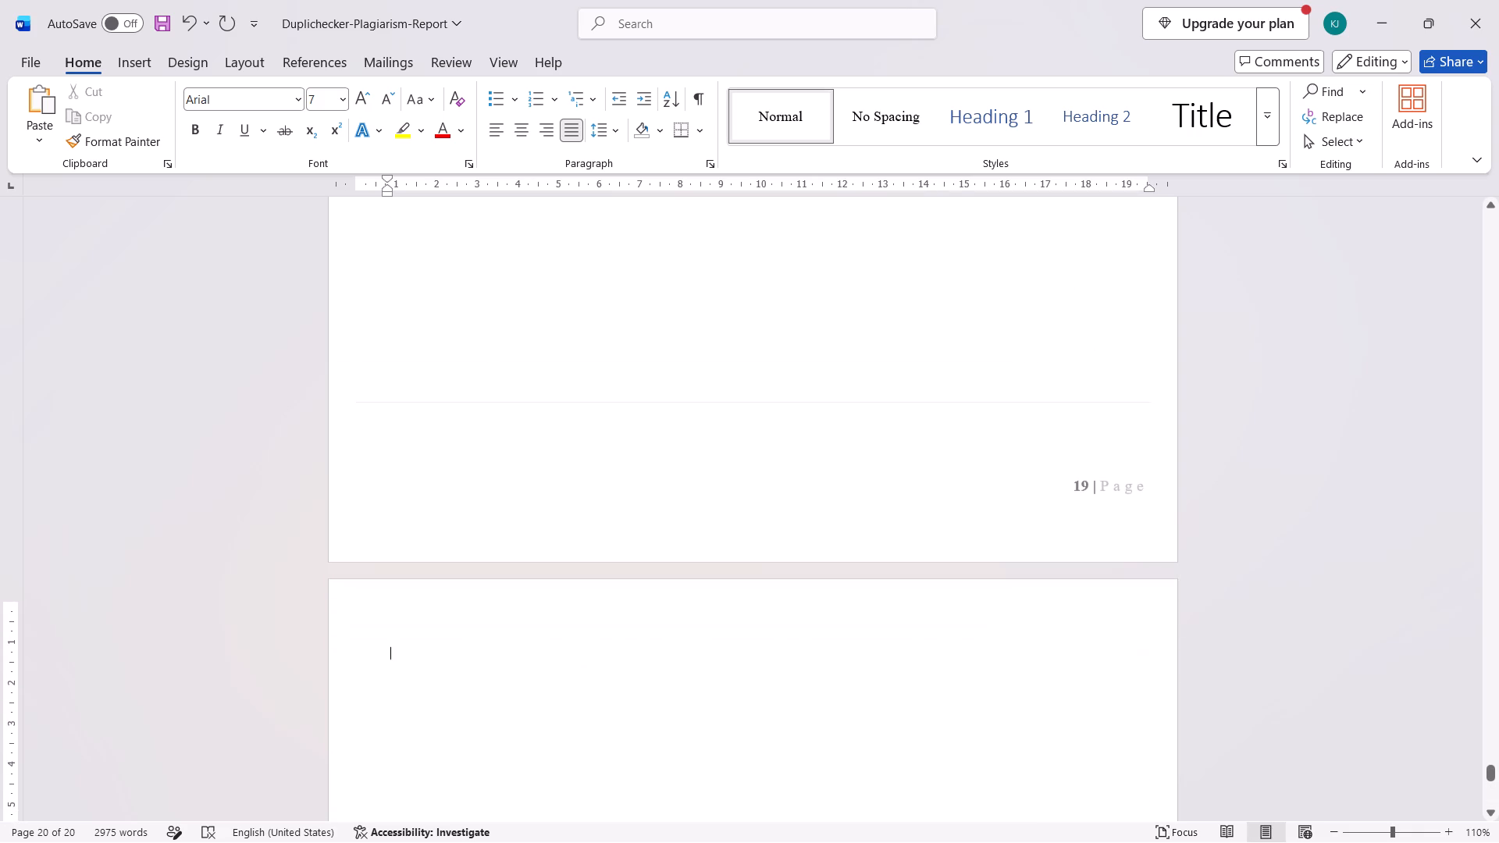
{"action": "left_click", "coordinate": [402, 629]}
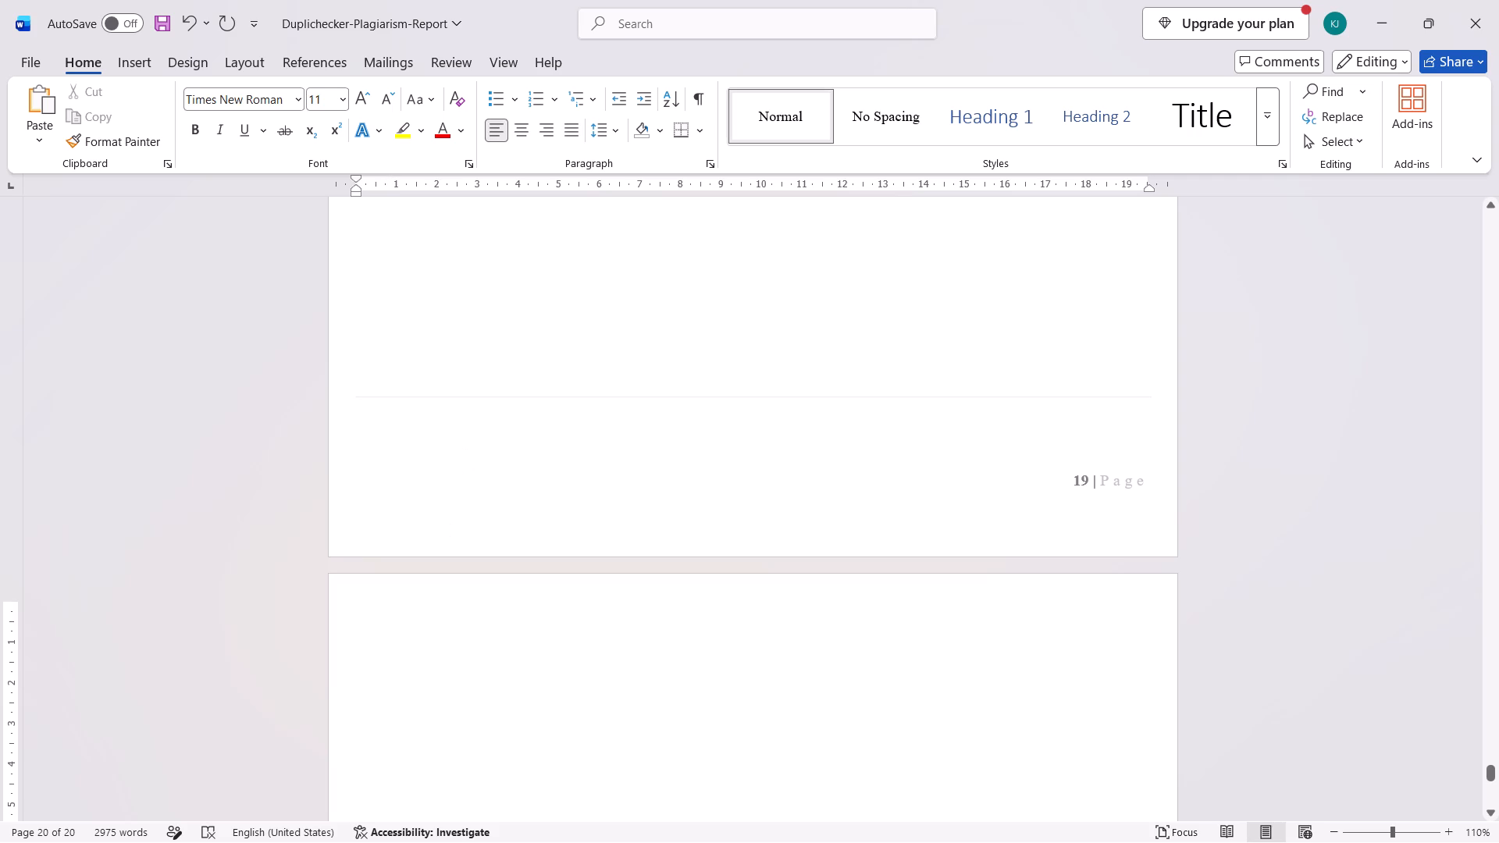
{"action": "key", "text": "Delete"}
{"action": "scroll", "coordinate": [402, 629], "scroll_direction": "down", "scroll_amount": 4}
{"action": "scroll", "coordinate": [402, 629], "scroll_direction": "up", "scroll_amount": 4}
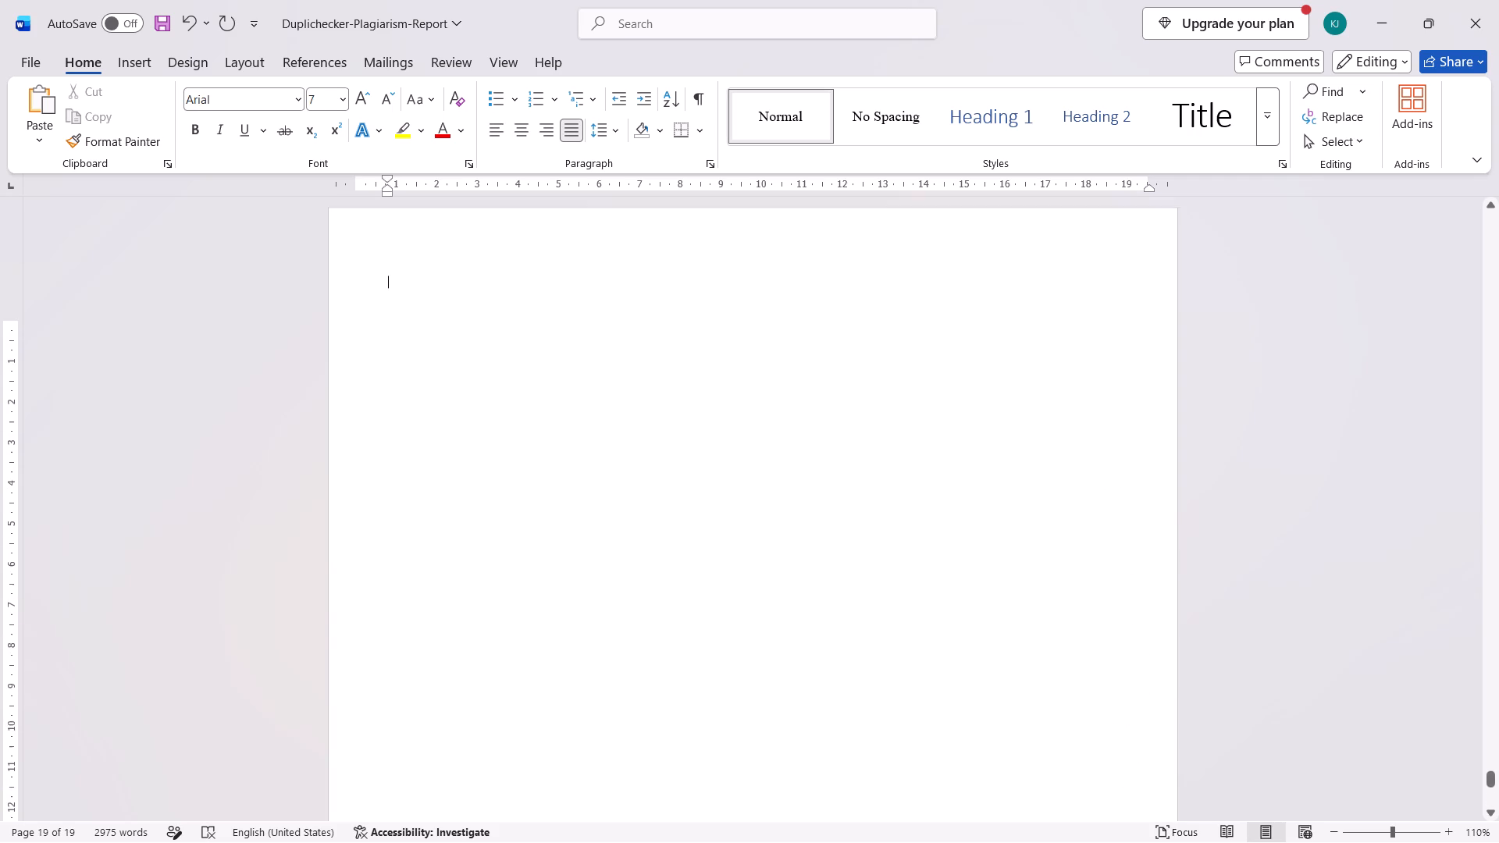
{"action": "scroll", "coordinate": [402, 629], "scroll_direction": "up", "scroll_amount": 1}
{"action": "left_click", "coordinate": [408, 612]}
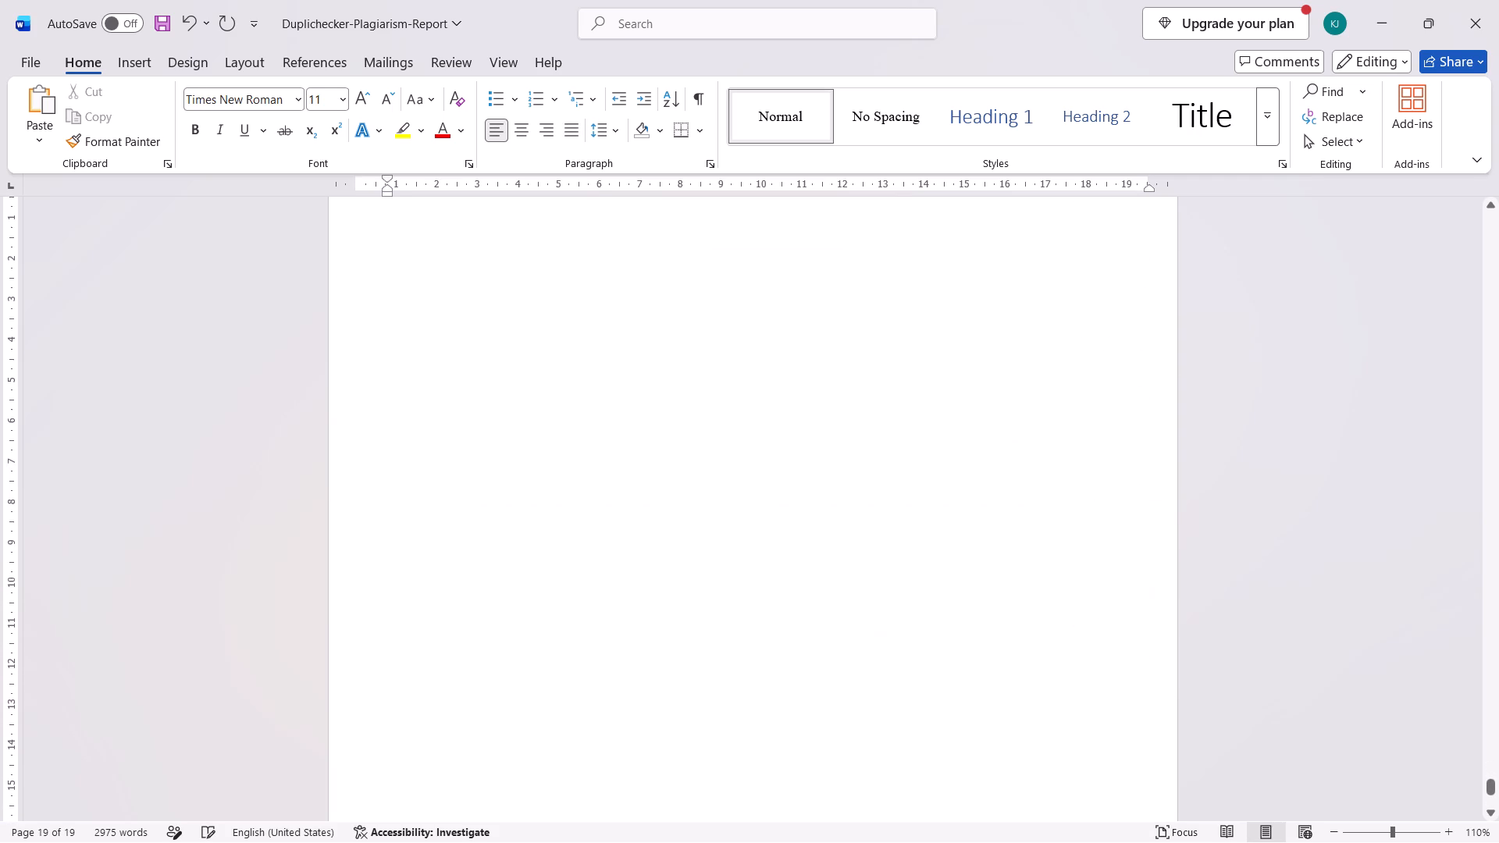
{"action": "scroll", "coordinate": [408, 612], "scroll_direction": "up", "scroll_amount": 3}
{"action": "scroll", "coordinate": [408, 612], "scroll_direction": "down", "scroll_amount": 1}
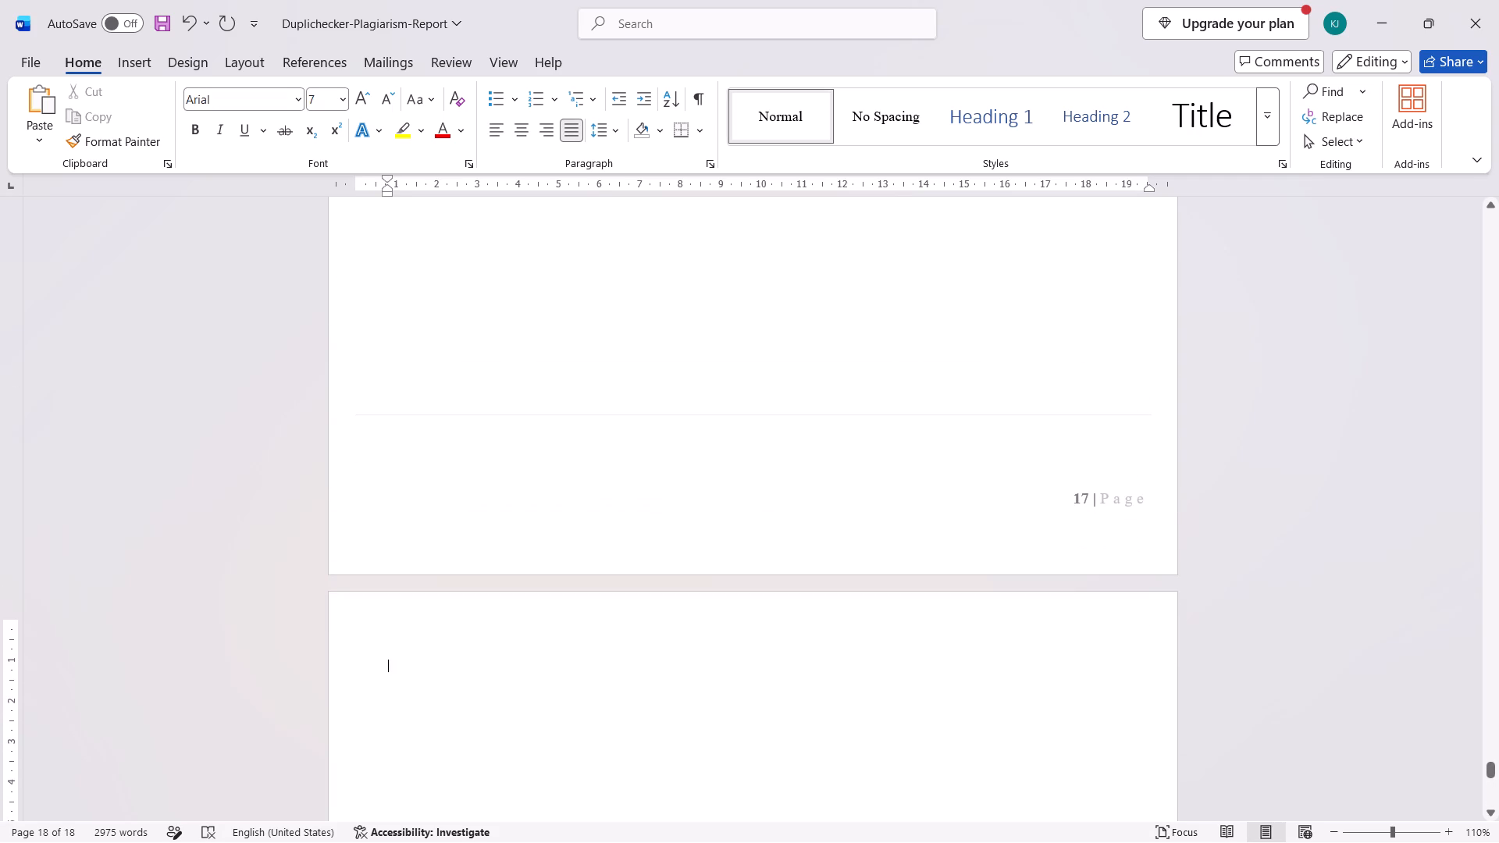
{"action": "left_click", "coordinate": [363, 616]}
{"action": "key", "text": "Delete"}
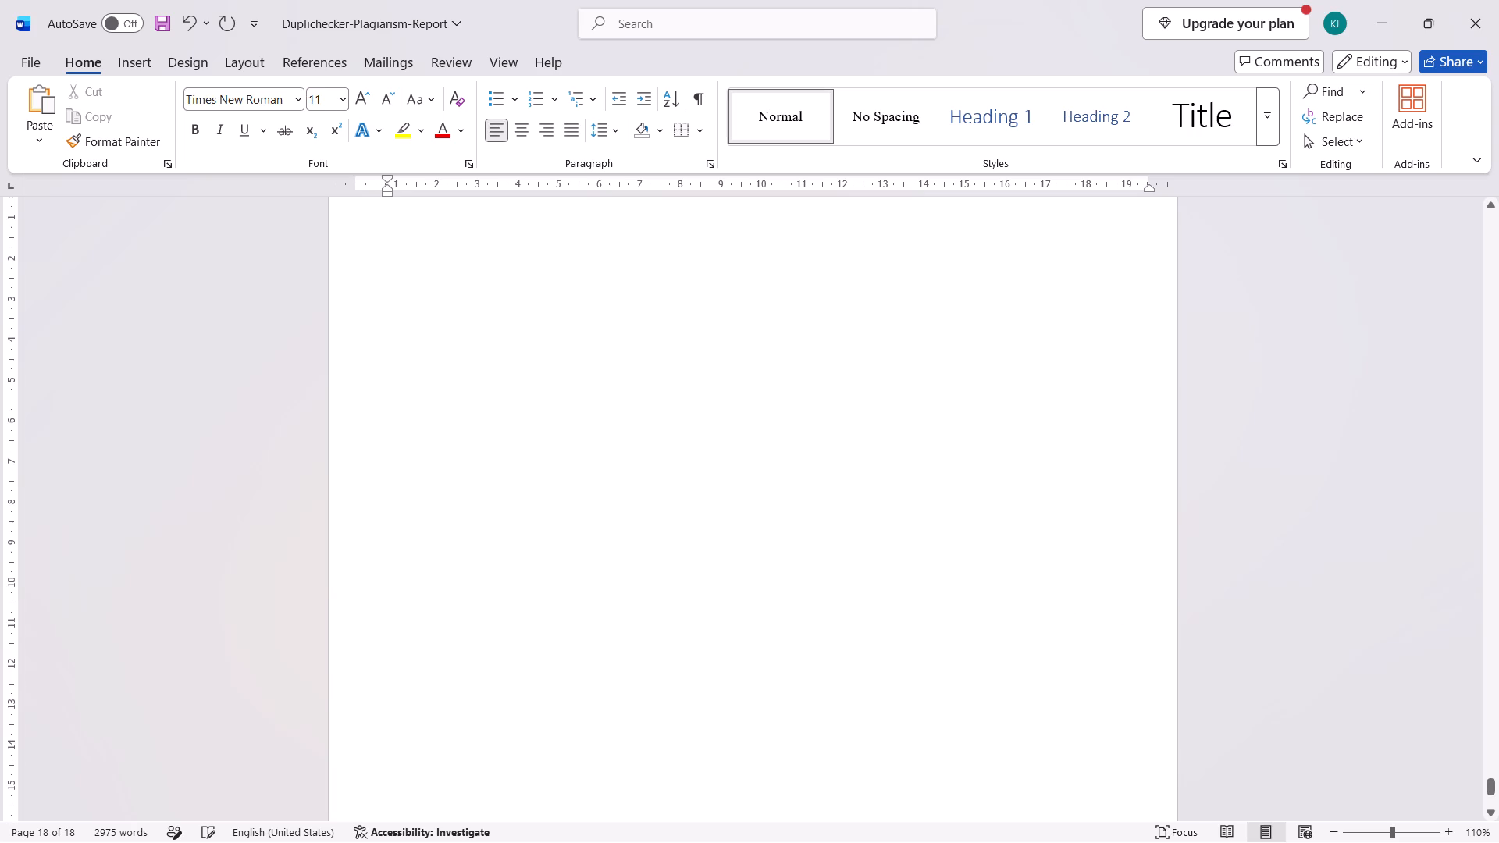
Delete the trailing blank pages 17, 16 and 15 one after another from the end of the document.
{"action": "scroll", "coordinate": [363, 616], "scroll_direction": "up", "scroll_amount": 3}
{"action": "left_click", "coordinate": [351, 689]}
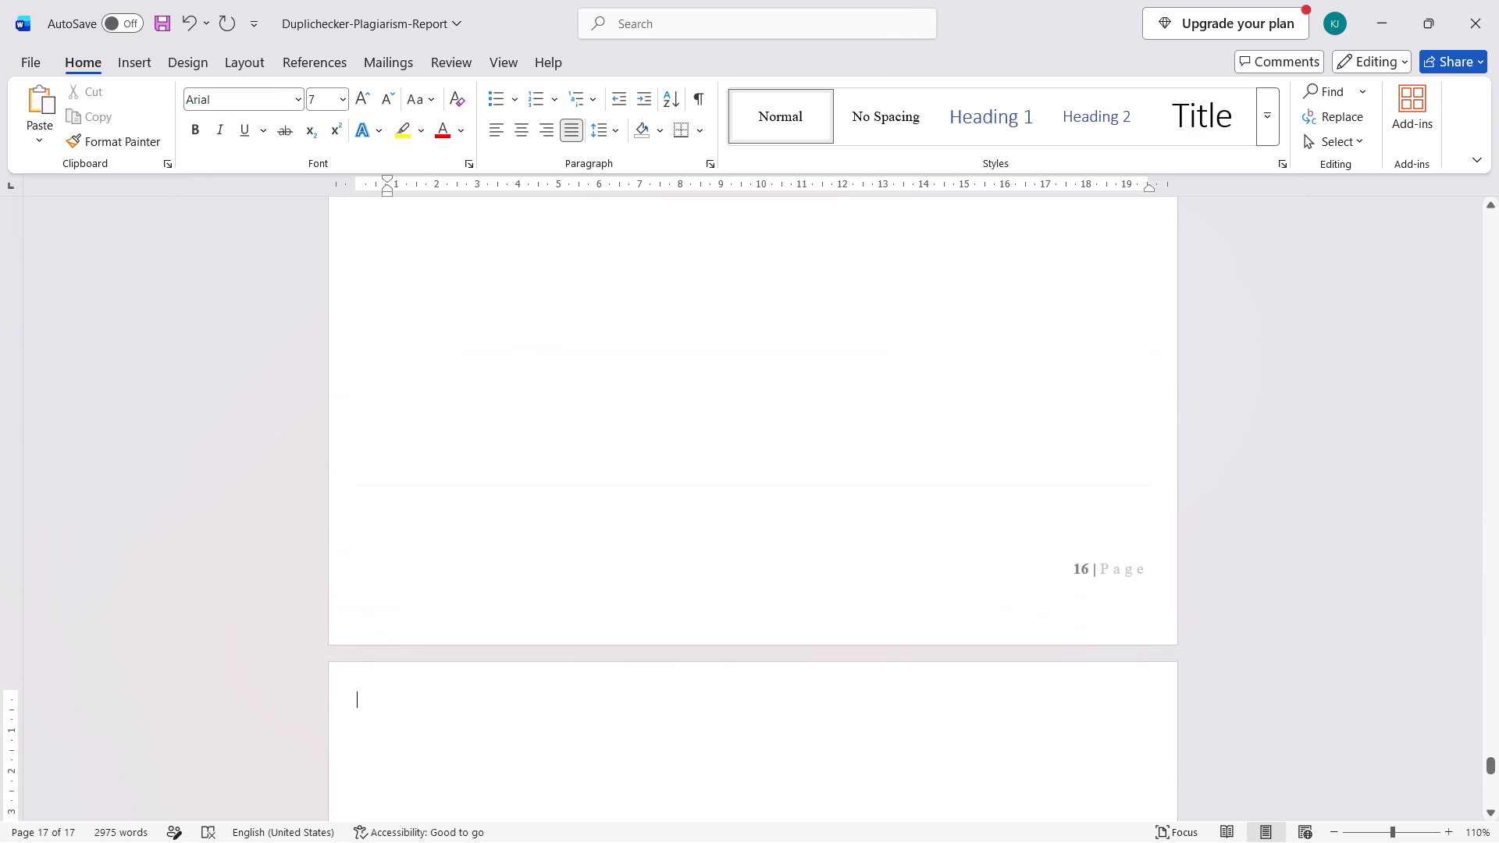
{"action": "key", "text": "Delete"}
{"action": "scroll", "coordinate": [351, 689], "scroll_direction": "up", "scroll_amount": 1}
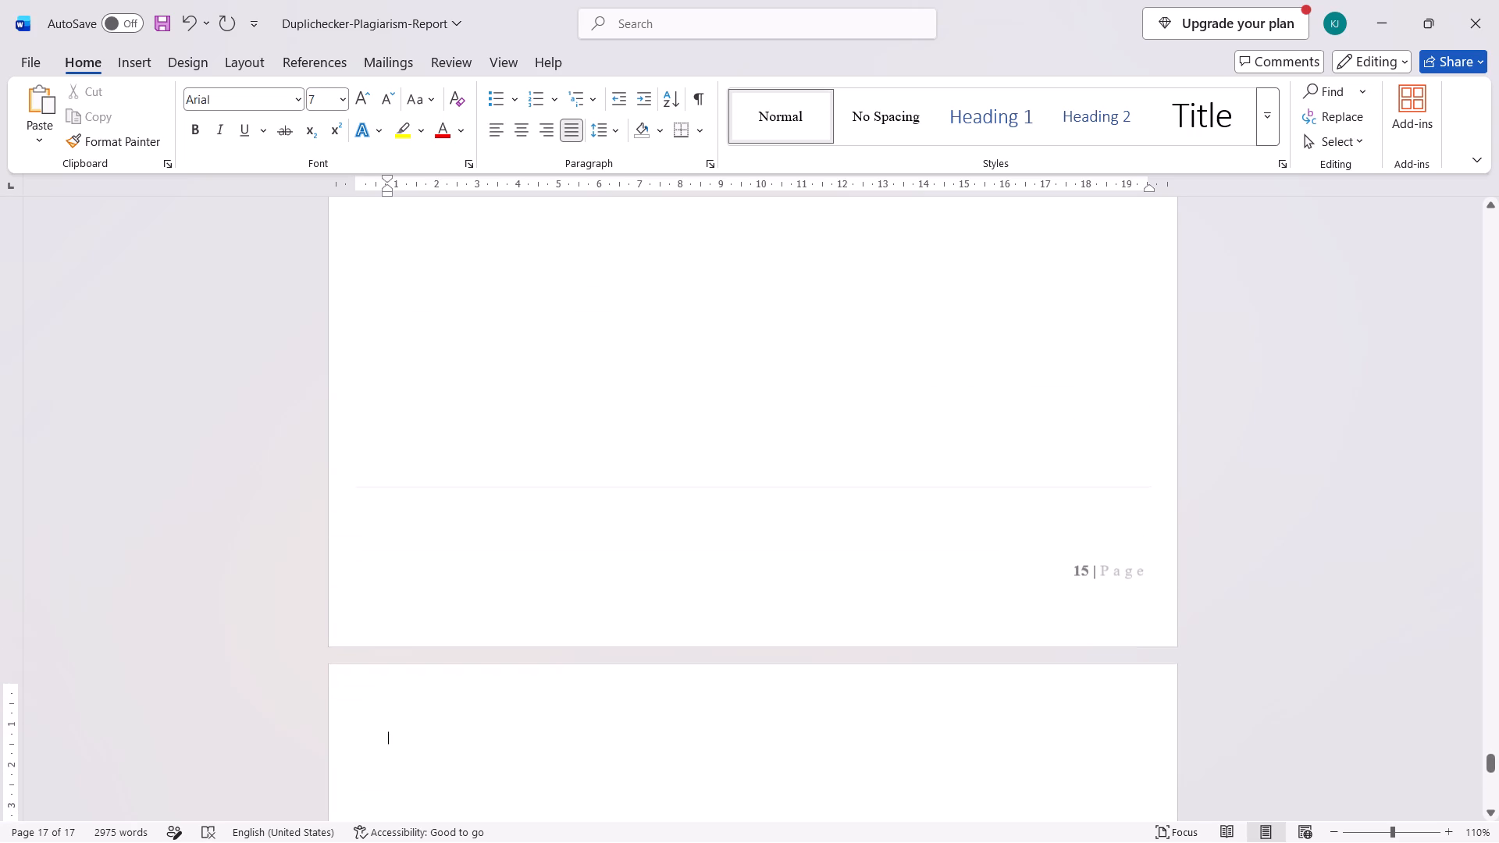
{"action": "scroll", "coordinate": [351, 689], "scroll_direction": "up", "scroll_amount": 1}
{"action": "key", "text": "Delete"}
{"action": "left_click", "coordinate": [380, 699]}
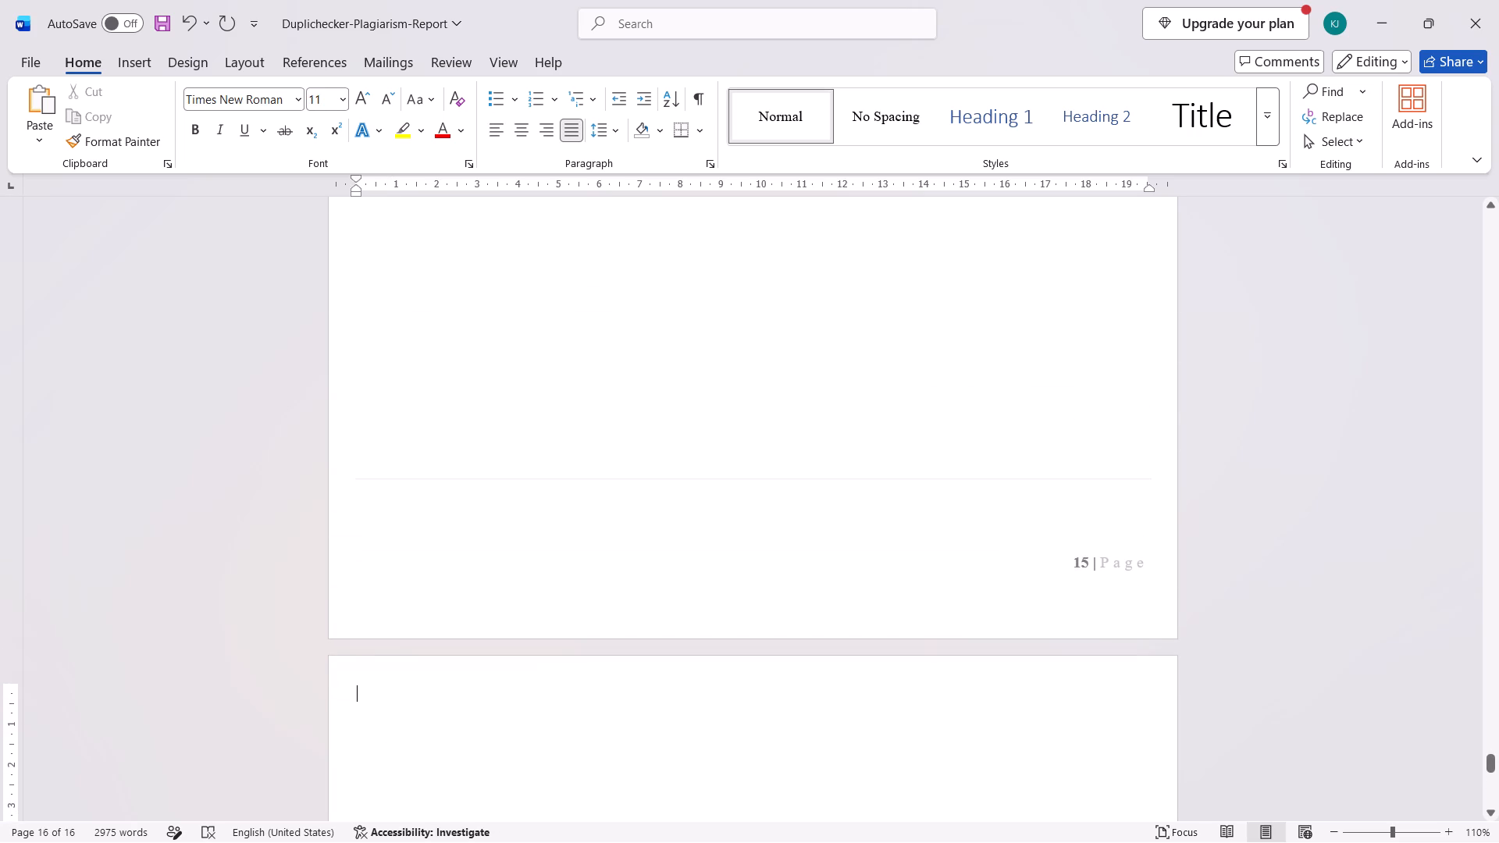
{"action": "key", "text": "Delete"}
{"action": "scroll", "coordinate": [380, 699], "scroll_direction": "up", "scroll_amount": 2}
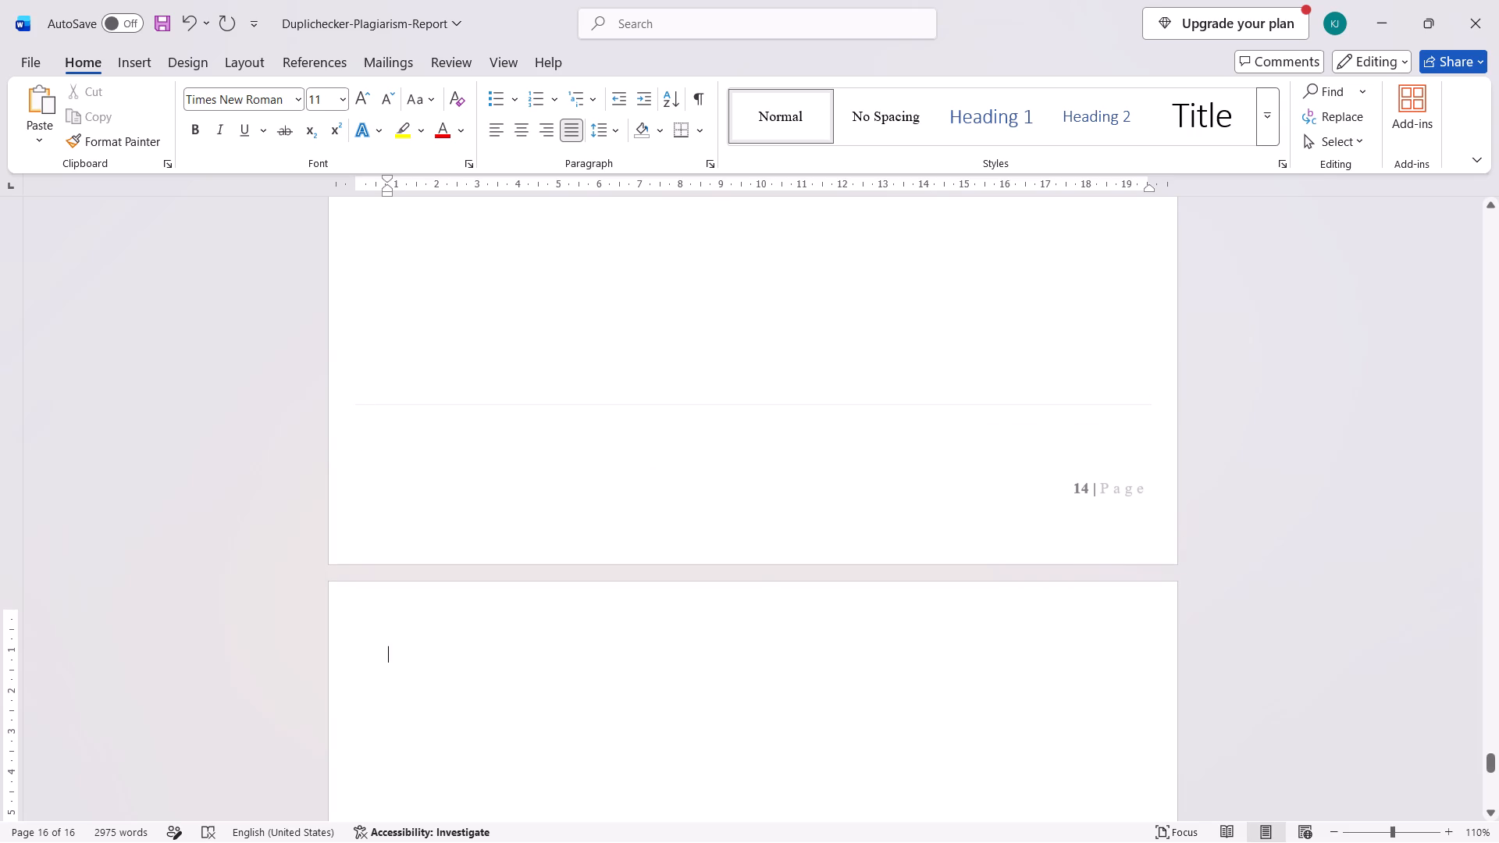
{"action": "left_click", "coordinate": [371, 627]}
{"action": "key", "text": "Delete"}
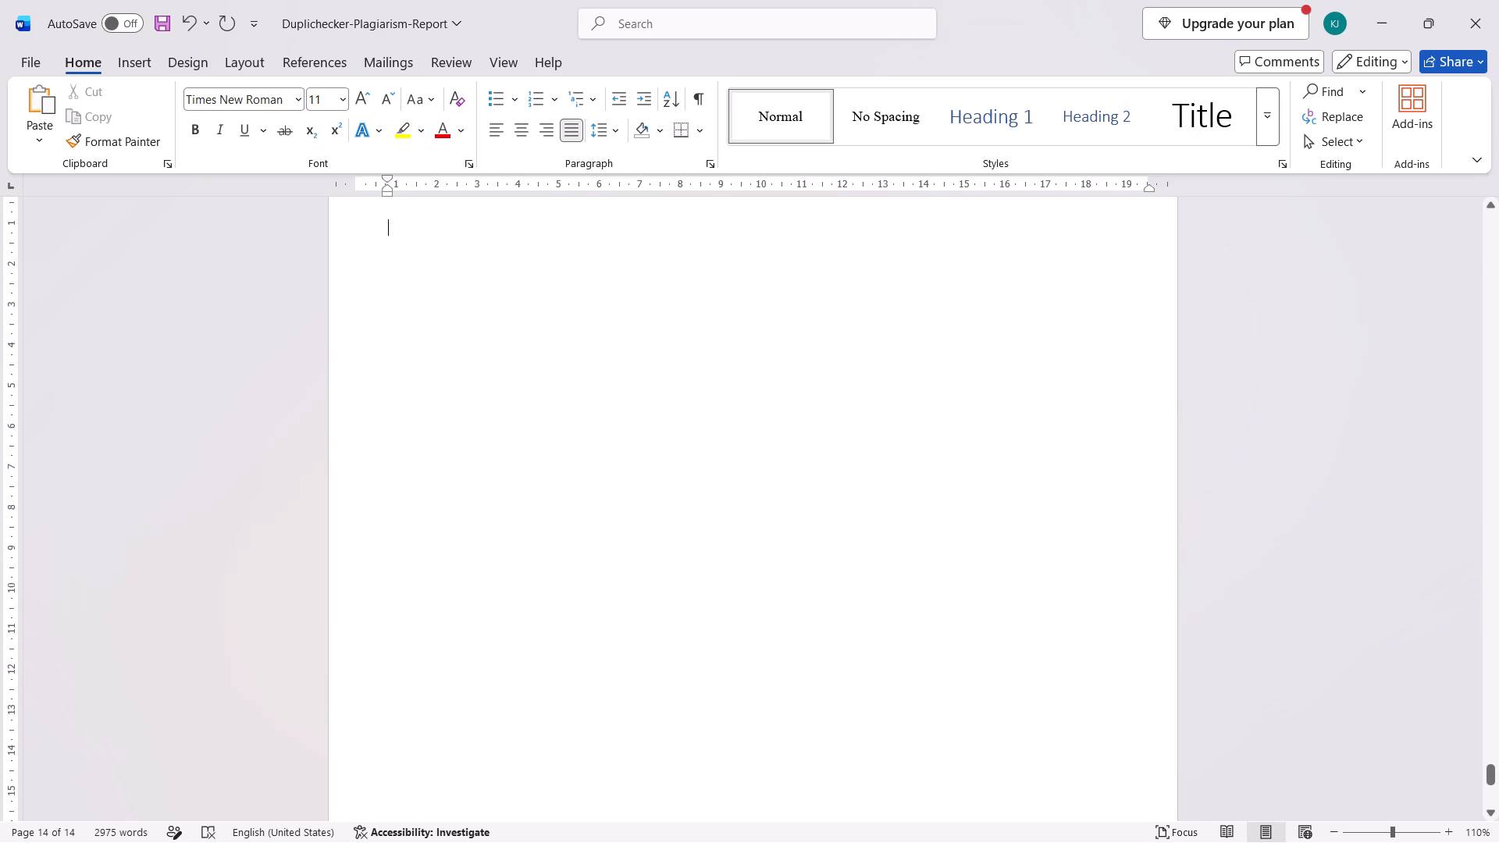
Delete the trailing blank pages 14, 13 and 12 one after another from the end of the document.
{"action": "scroll", "coordinate": [454, 572], "scroll_direction": "up", "scroll_amount": 2}
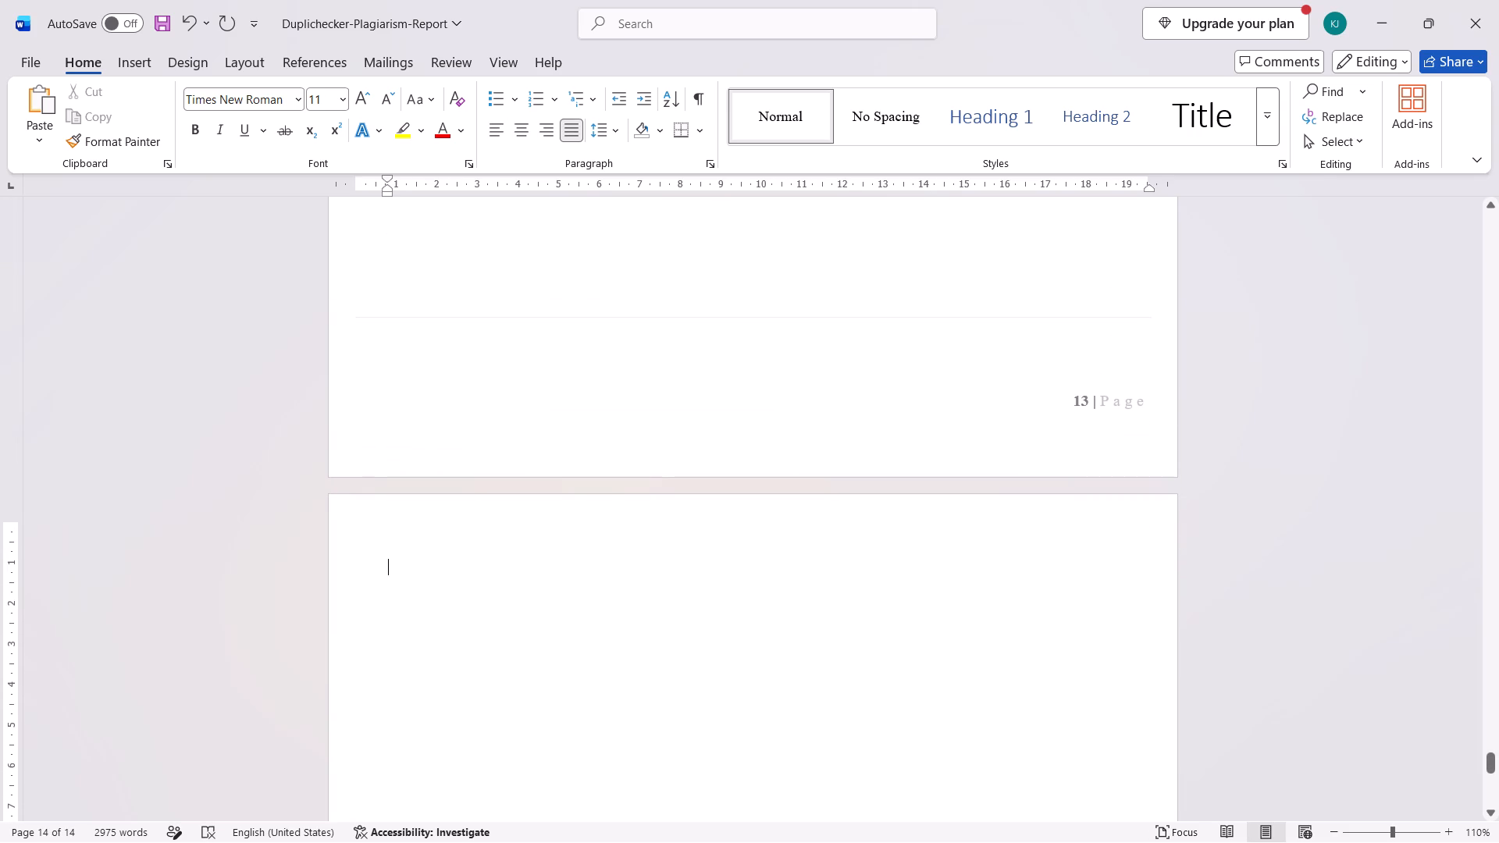
{"action": "left_click", "coordinate": [371, 530]}
{"action": "key", "text": "Delete"}
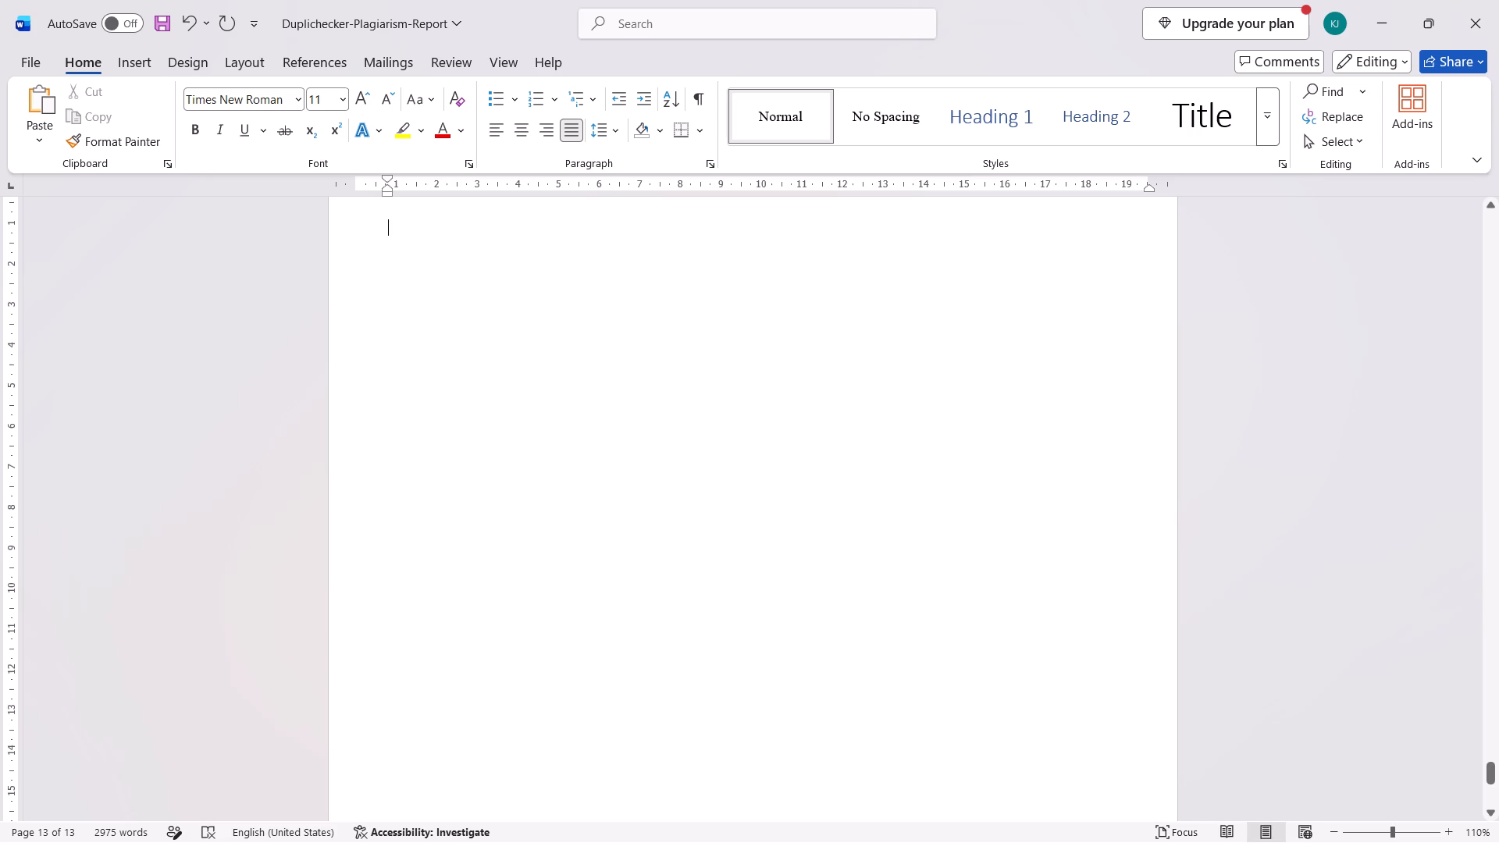
{"action": "scroll", "coordinate": [371, 530], "scroll_direction": "up", "scroll_amount": 2}
{"action": "left_click", "coordinate": [370, 450]}
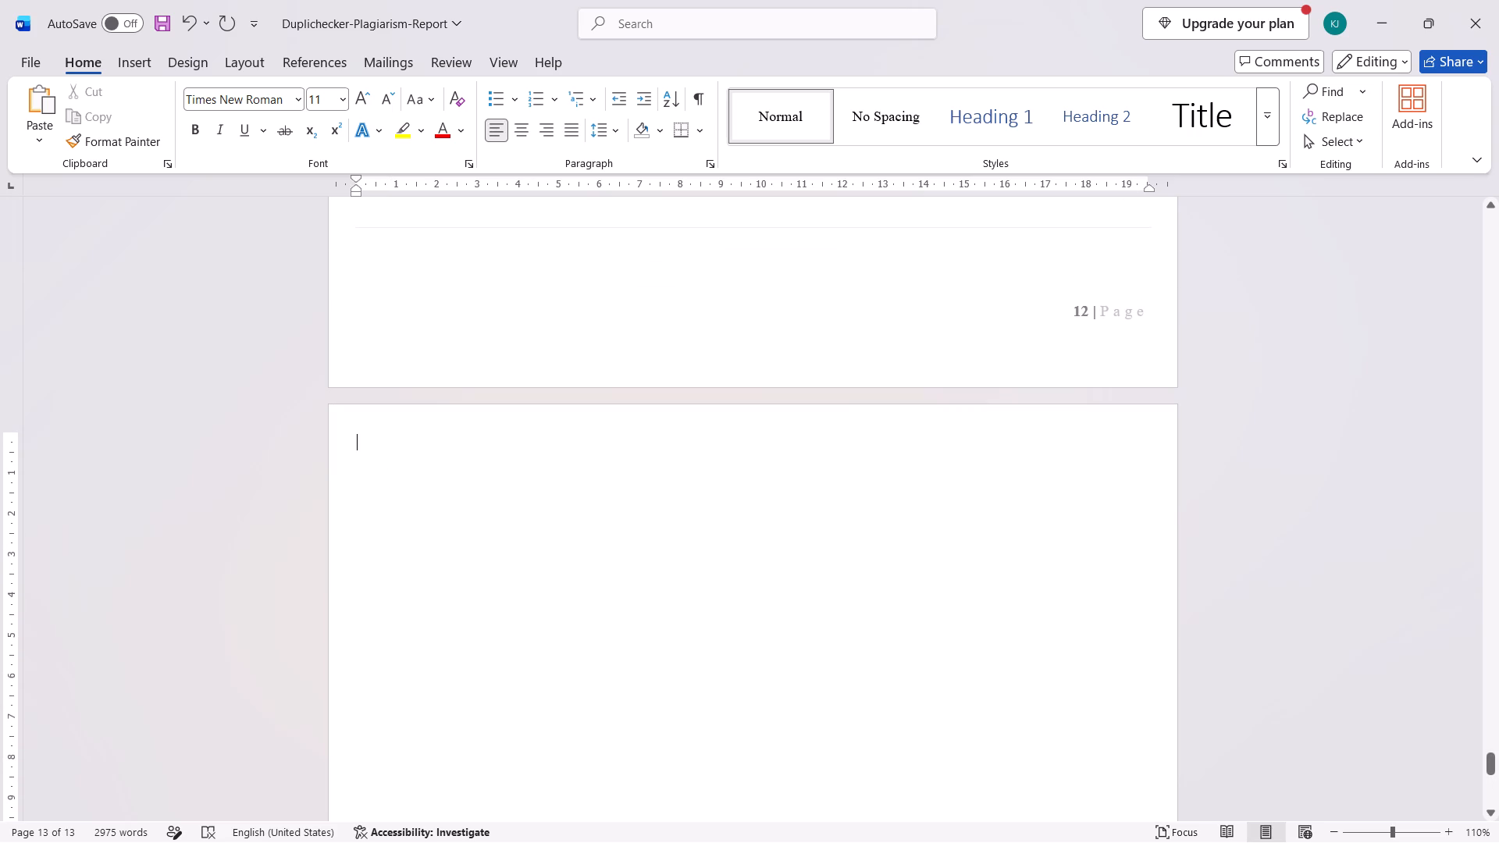
{"action": "key", "text": "Delete"}
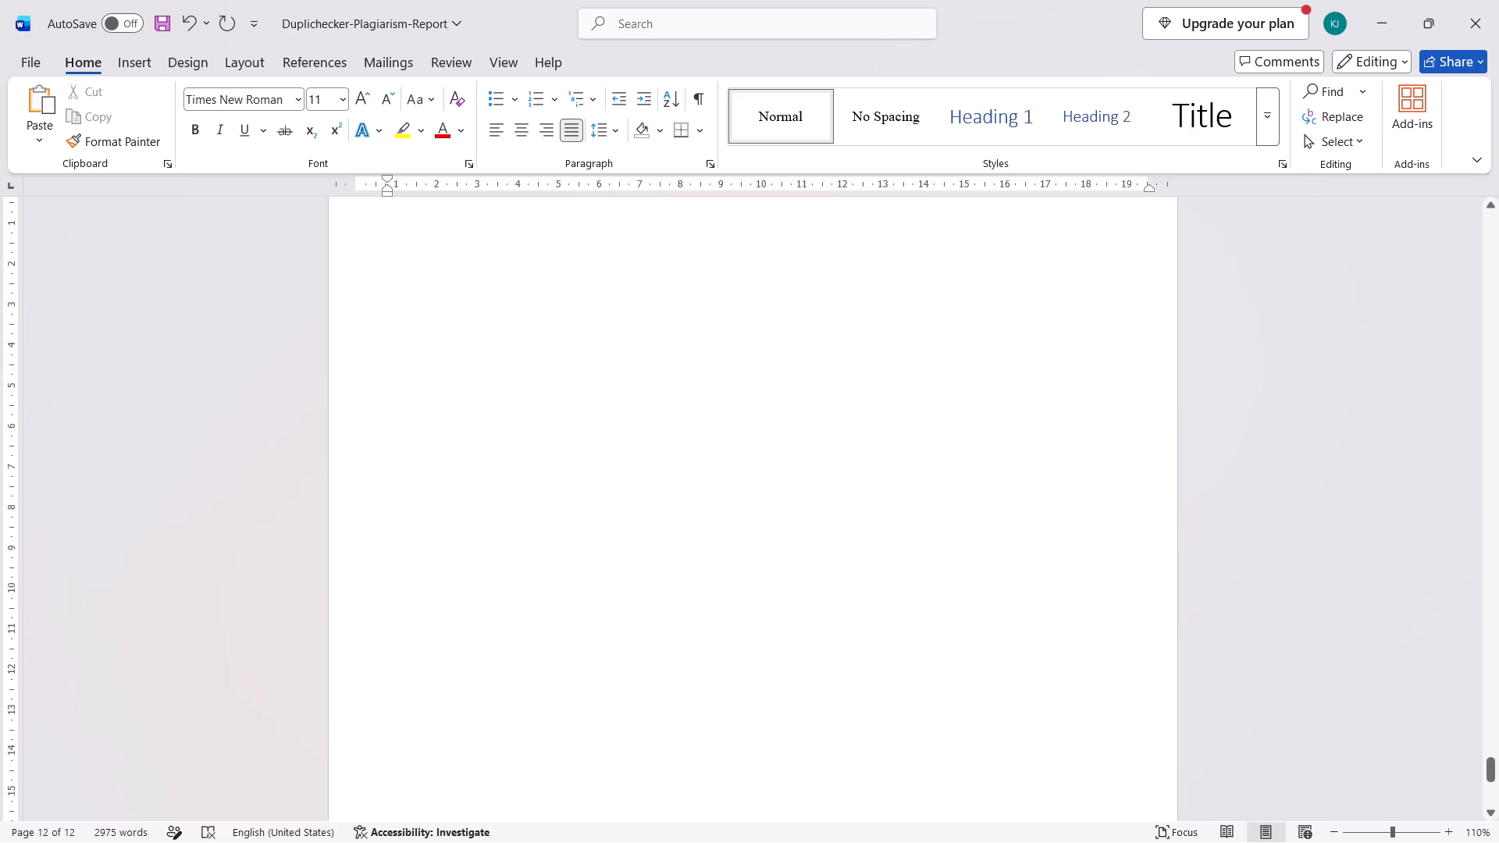
{"action": "scroll", "coordinate": [370, 450], "scroll_direction": "up", "scroll_amount": 2}
{"action": "left_click", "coordinate": [368, 465]}
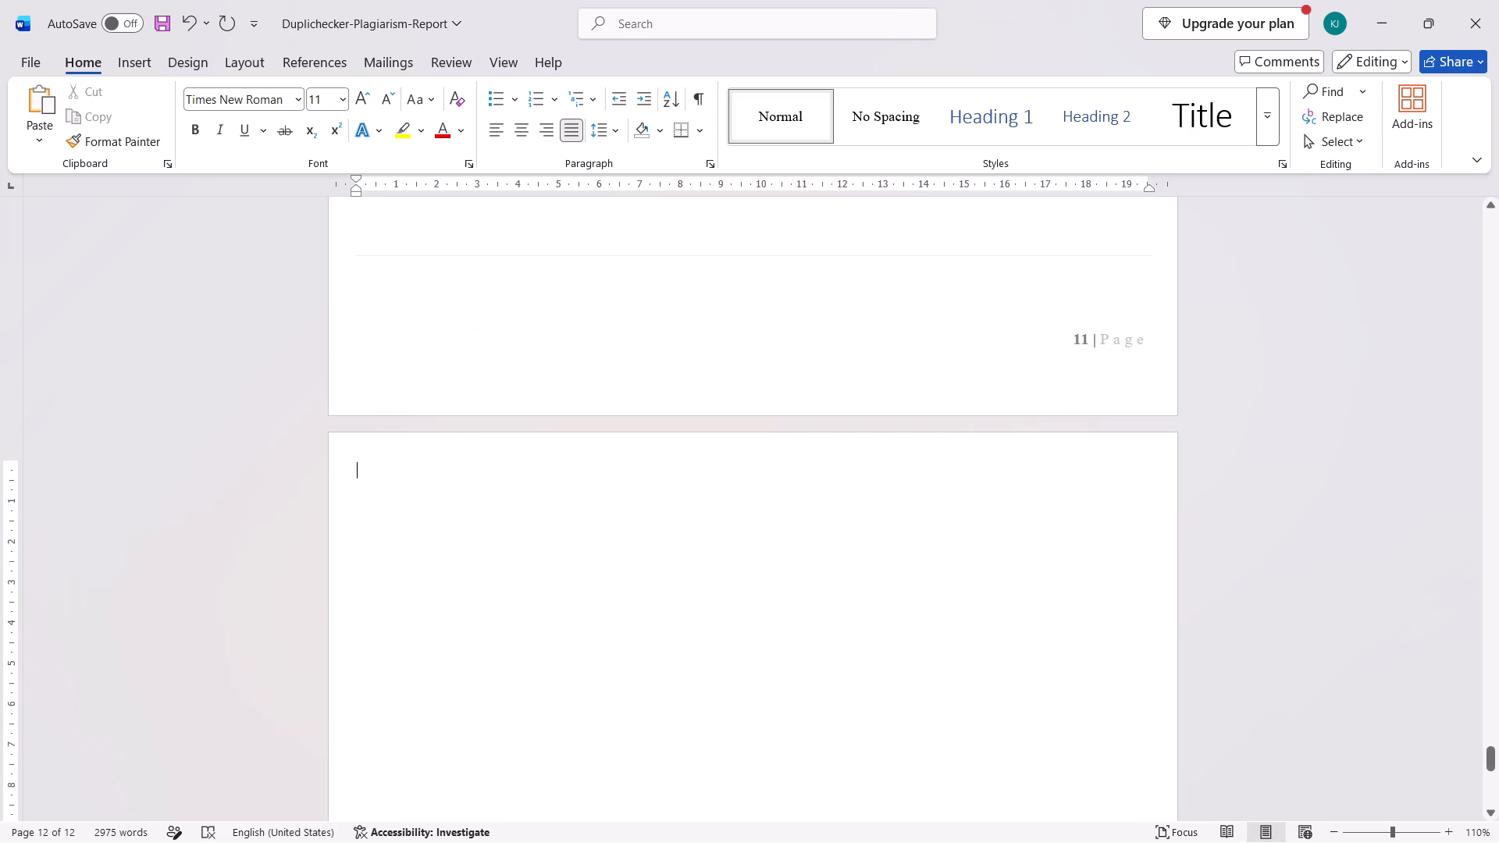
{"action": "key", "text": "Delete"}
Delete the trailing blank pages 11 and 10 from the end of the document.
{"action": "scroll", "coordinate": [368, 465], "scroll_direction": "up", "scroll_amount": 1}
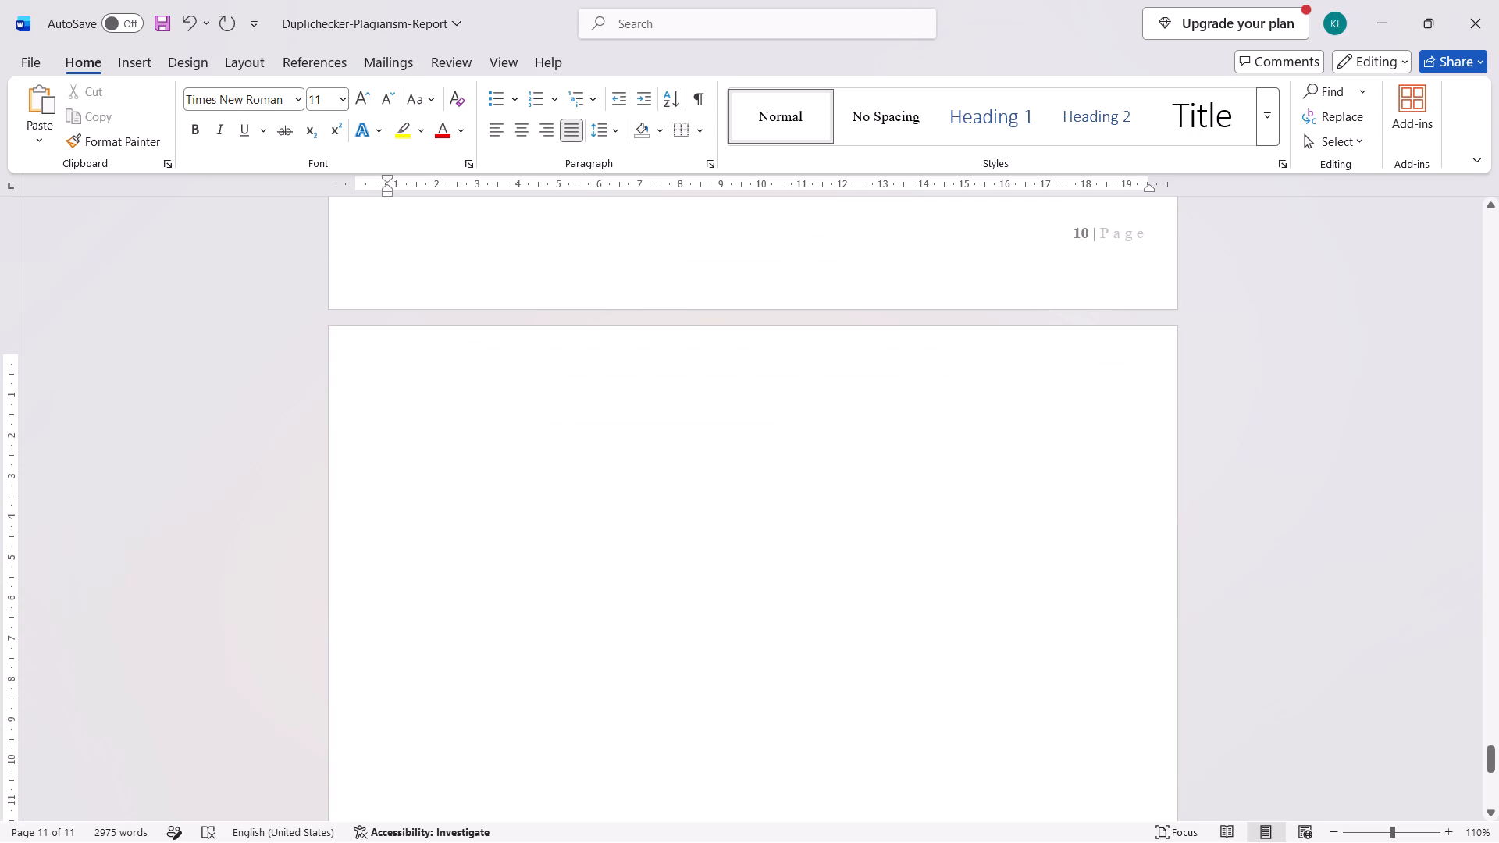
{"action": "left_click", "coordinate": [368, 368]}
{"action": "scroll", "coordinate": [368, 368], "scroll_direction": "up", "scroll_amount": 1}
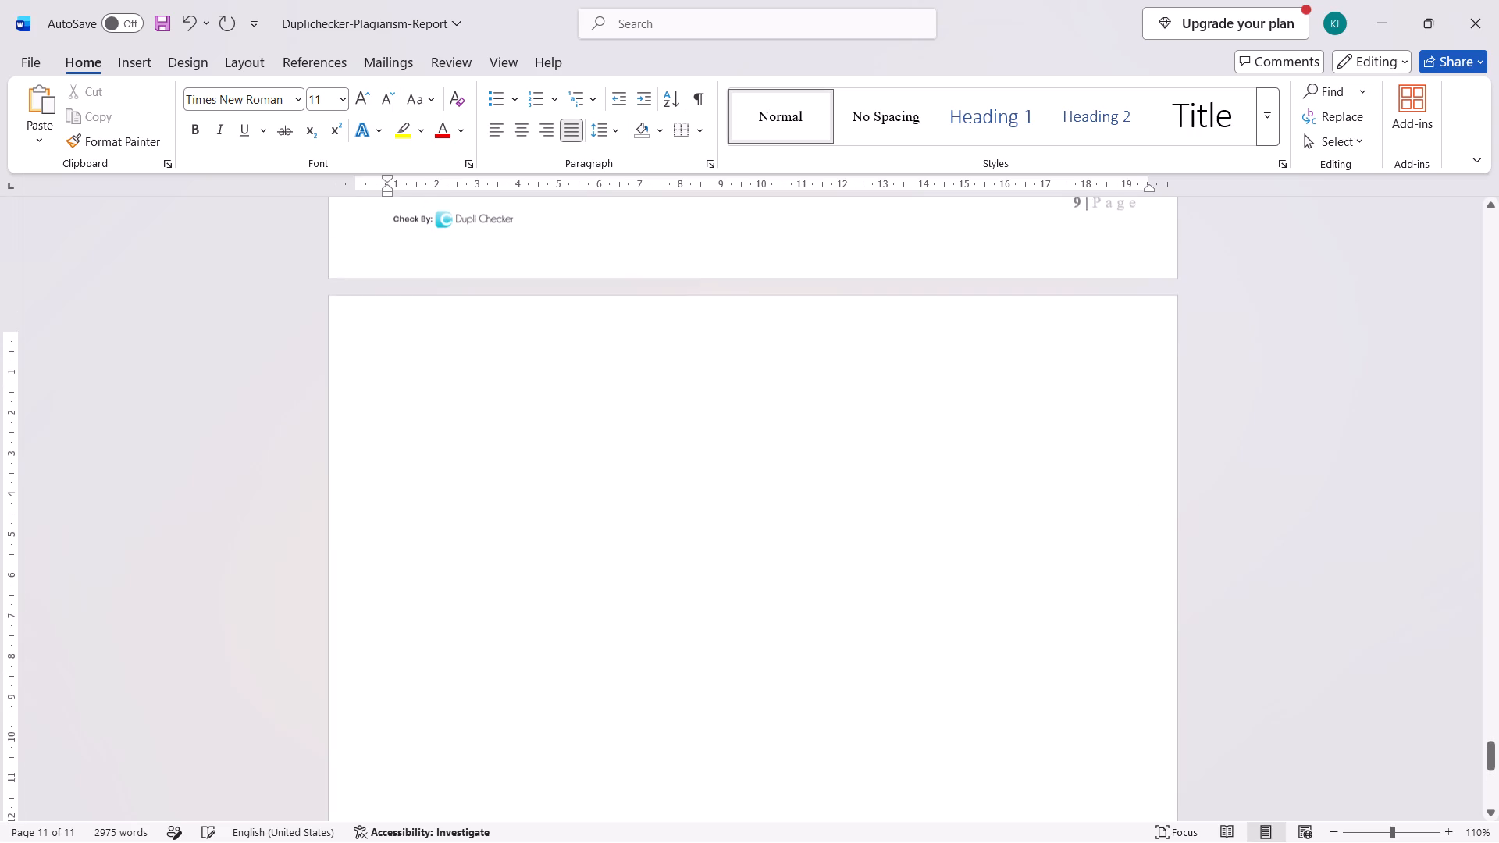
{"action": "left_click", "coordinate": [368, 352]}
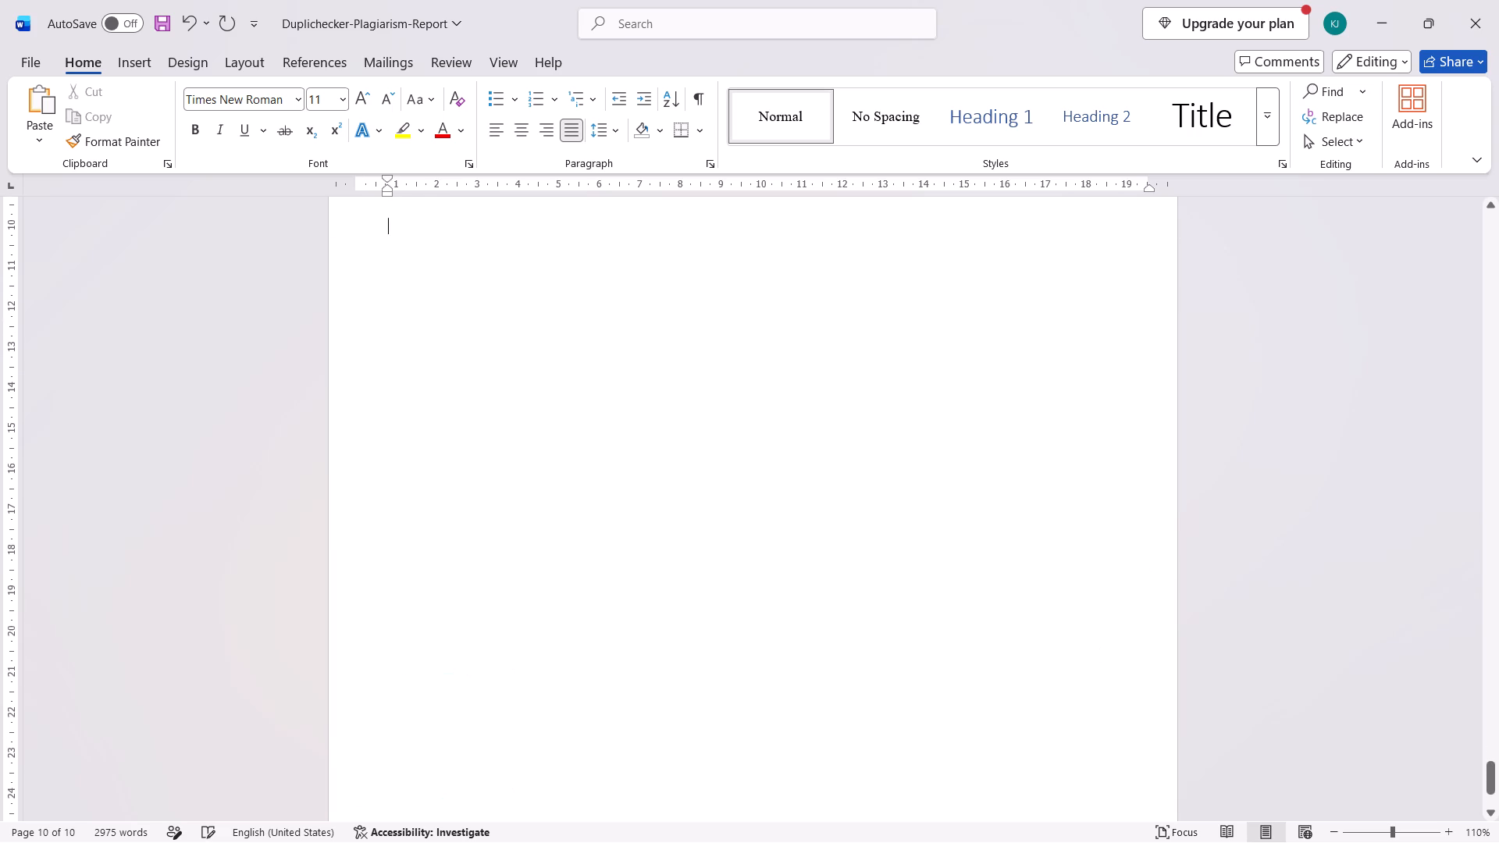
{"action": "scroll", "coordinate": [368, 352], "scroll_direction": "up", "scroll_amount": 1}
{"action": "scroll", "coordinate": [368, 352], "scroll_direction": "down", "scroll_amount": 6}
{"action": "left_click", "coordinate": [368, 352]}
{"action": "scroll", "coordinate": [368, 352], "scroll_direction": "down", "scroll_amount": 2}
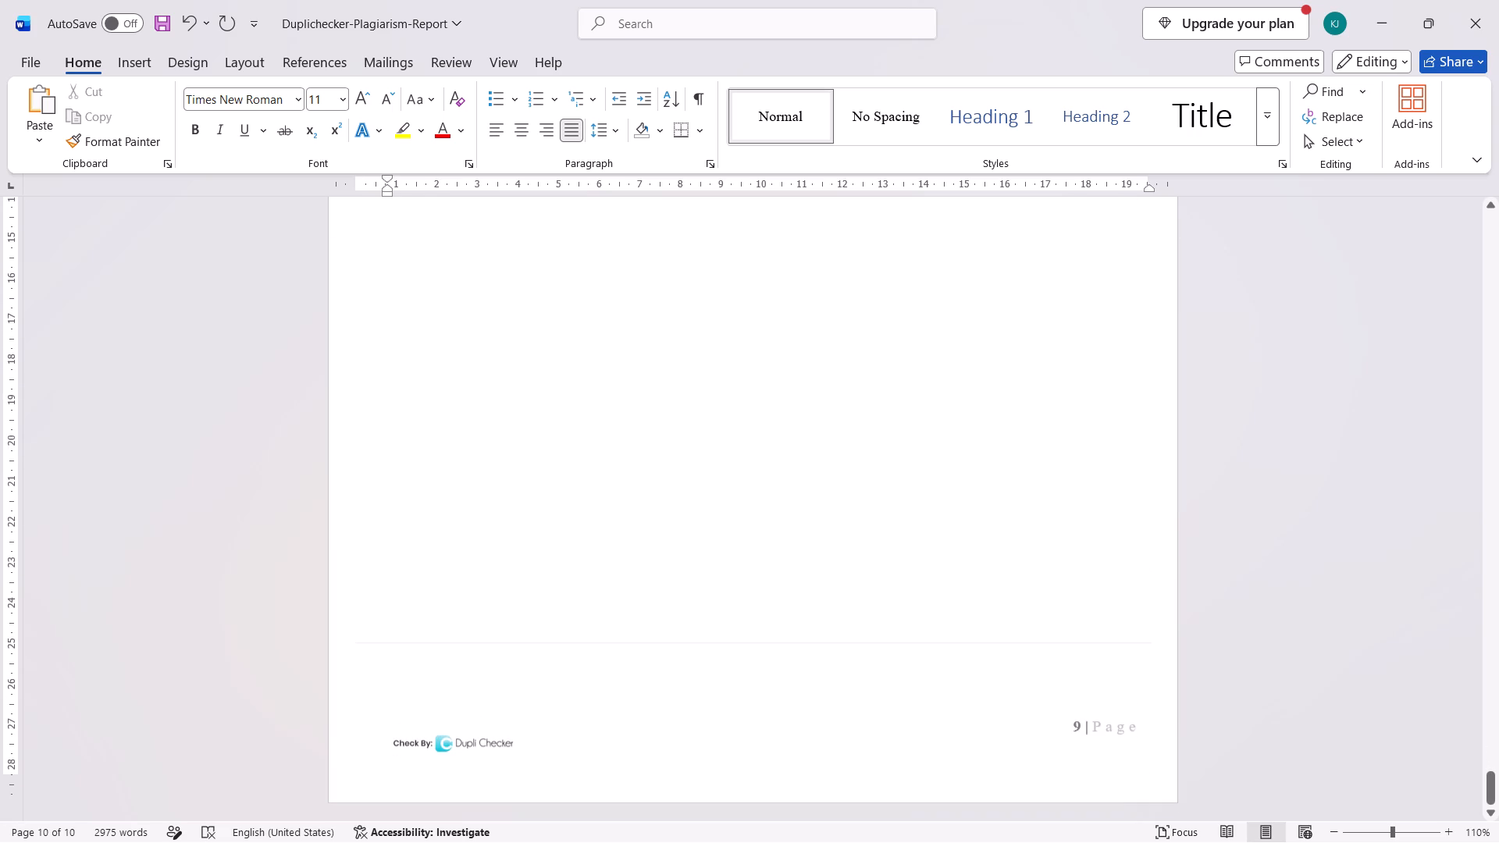
Review the whole document from the scan report and cover page through the Q1 to Q10 answers, checking page layout and footers.
{"action": "scroll", "coordinate": [368, 352], "scroll_direction": "up", "scroll_amount": 6}
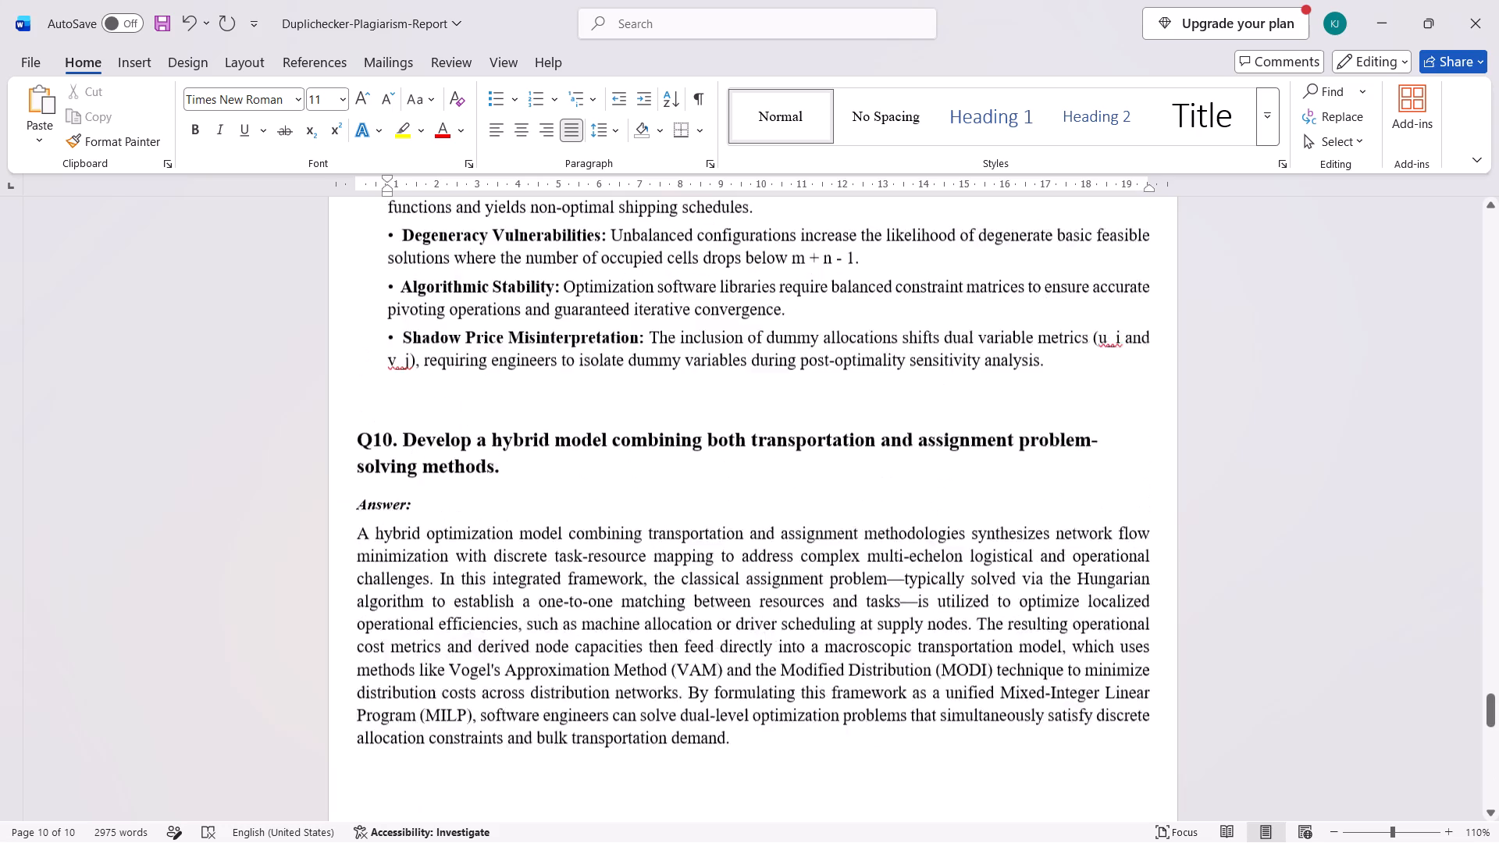
{"action": "scroll", "coordinate": [368, 352], "scroll_direction": "up", "scroll_amount": 2}
{"action": "scroll", "coordinate": [368, 352], "scroll_direction": "down", "scroll_amount": 2}
{"action": "scroll", "coordinate": [368, 352], "scroll_direction": "up", "scroll_amount": 13}
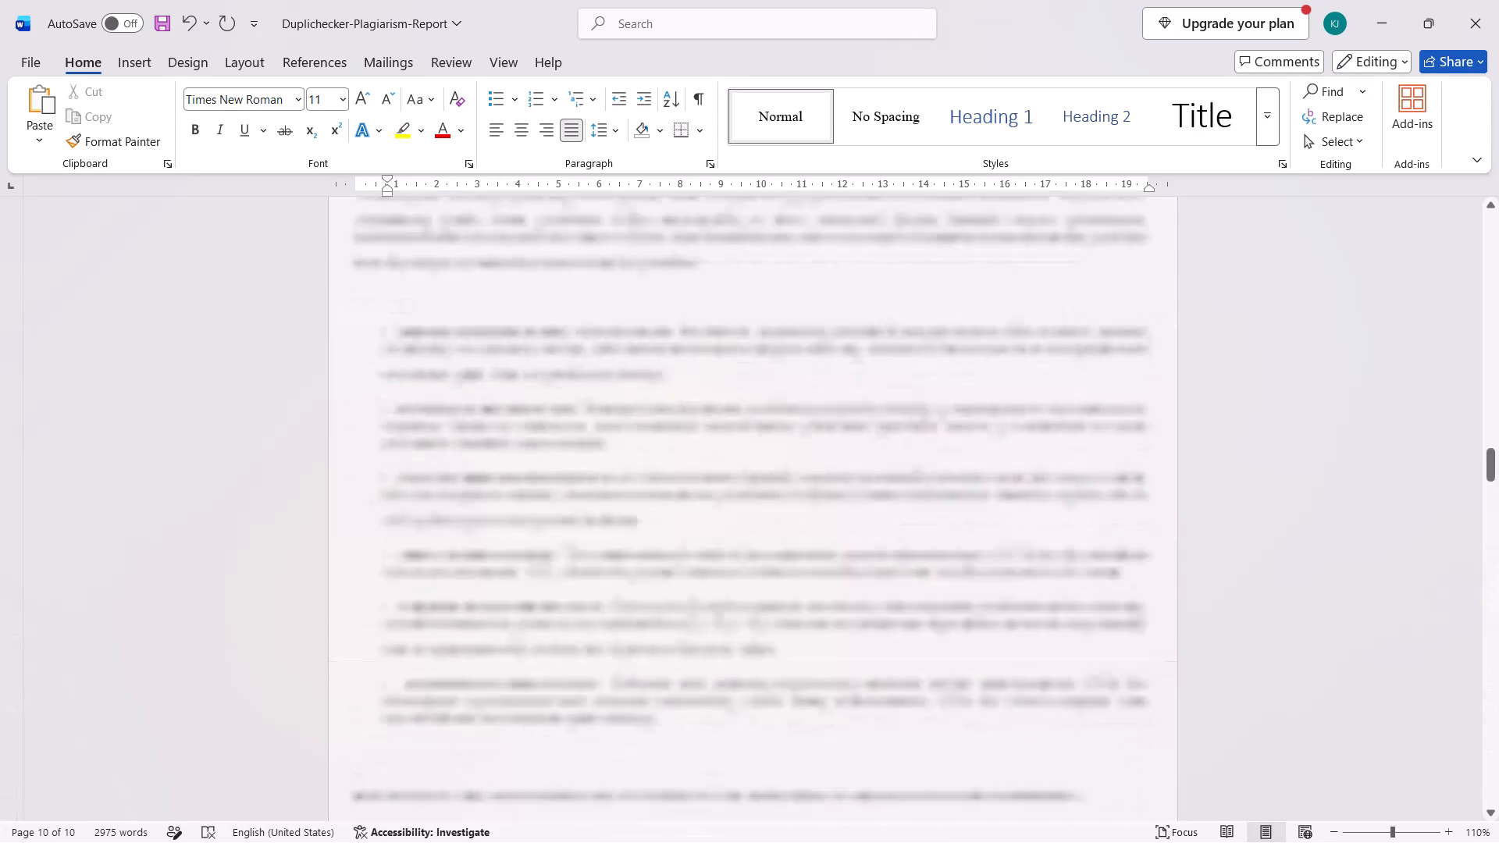
{"action": "scroll", "coordinate": [368, 352], "scroll_direction": "down", "scroll_amount": 2}
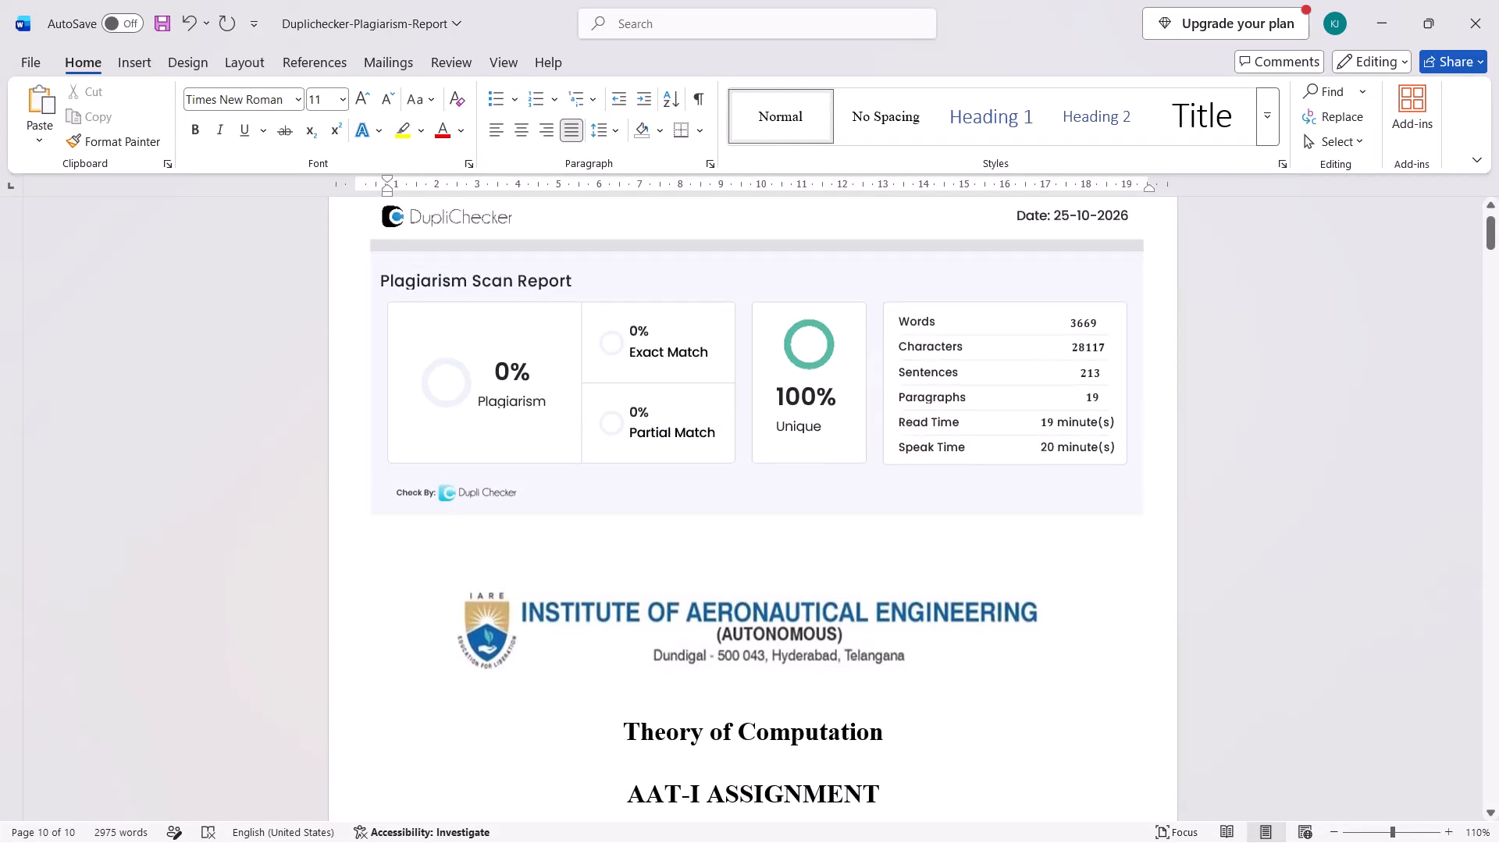
{"action": "scroll", "coordinate": [368, 352], "scroll_direction": "down", "scroll_amount": 2}
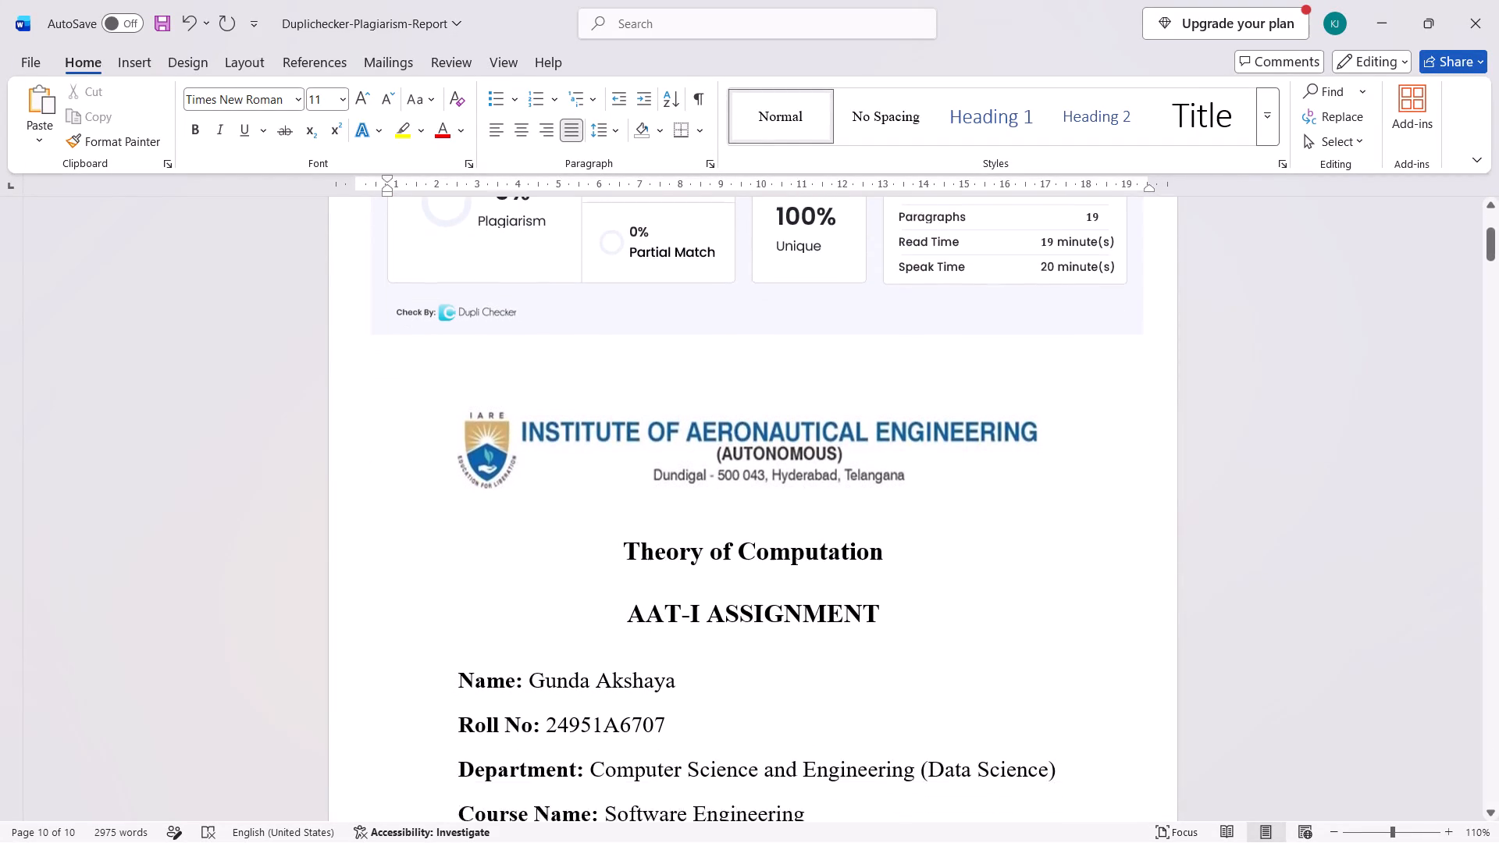
{"action": "scroll", "coordinate": [368, 352], "scroll_direction": "down", "scroll_amount": 4}
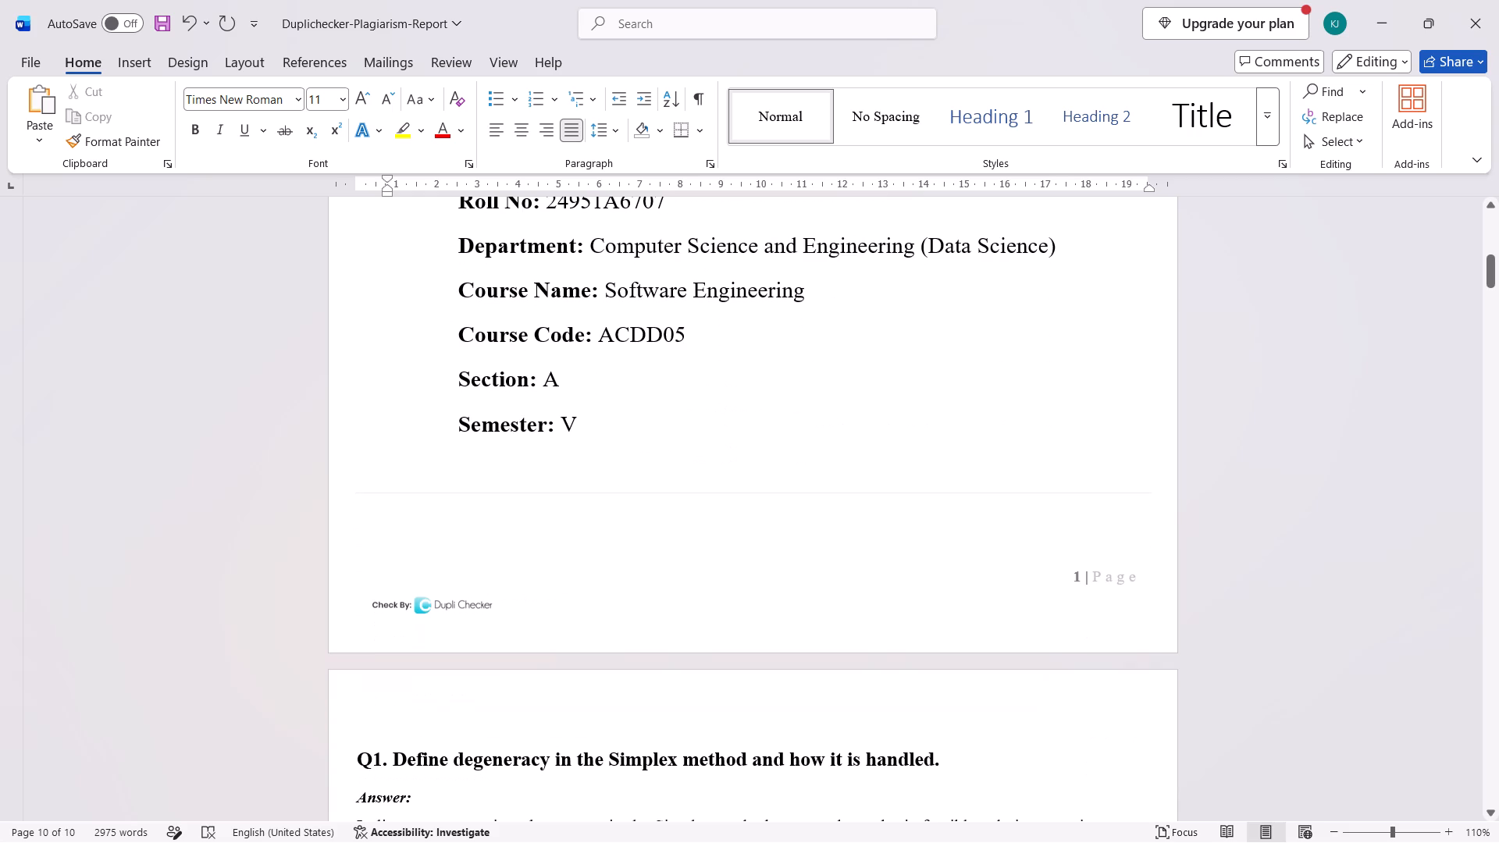
{"action": "scroll", "coordinate": [368, 352], "scroll_direction": "down", "scroll_amount": 5}
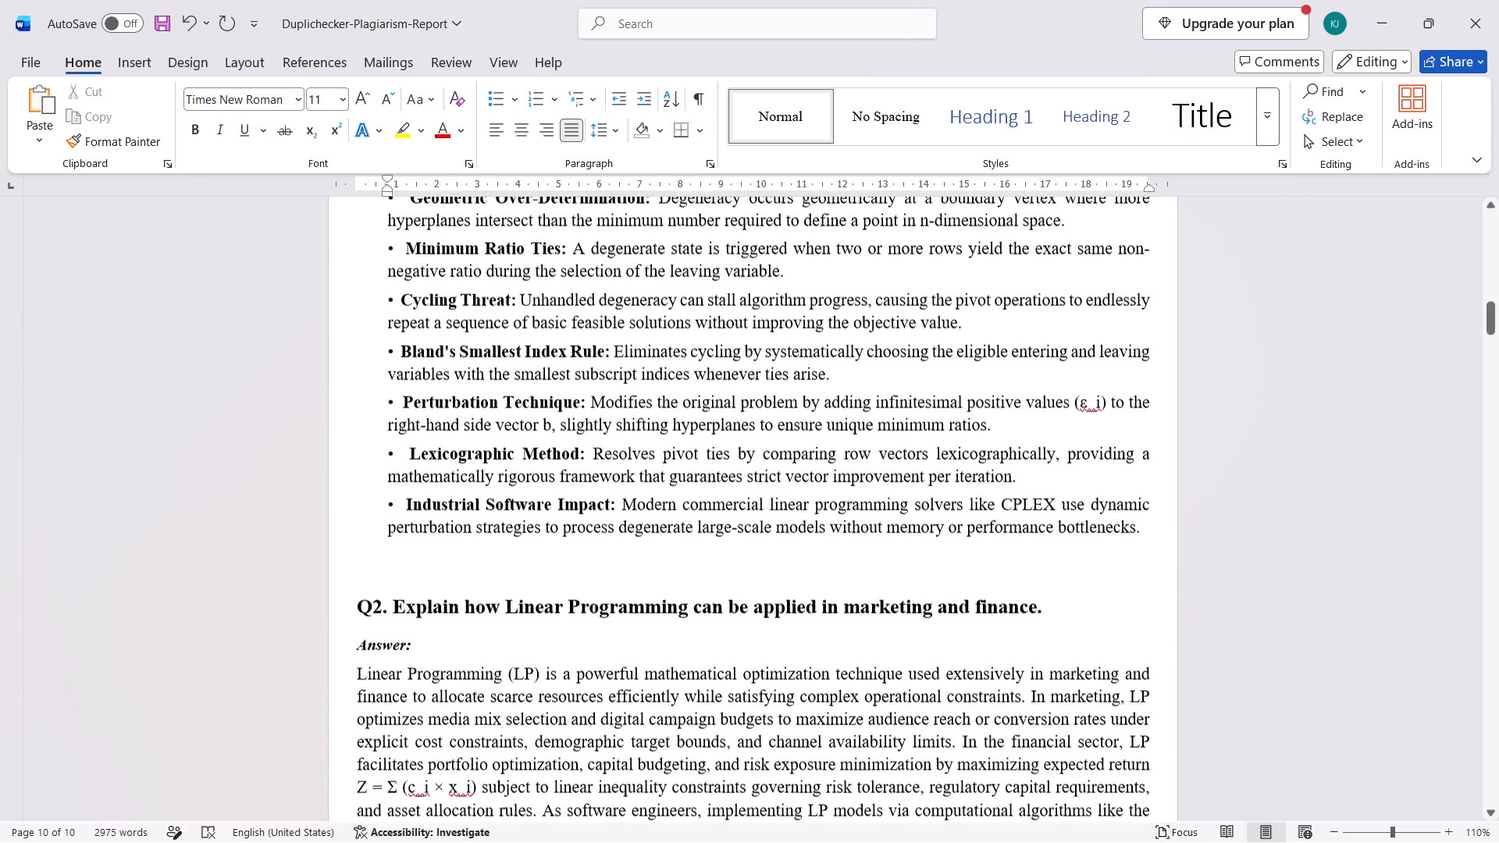
{"action": "scroll", "coordinate": [368, 352], "scroll_direction": "down", "scroll_amount": 7}
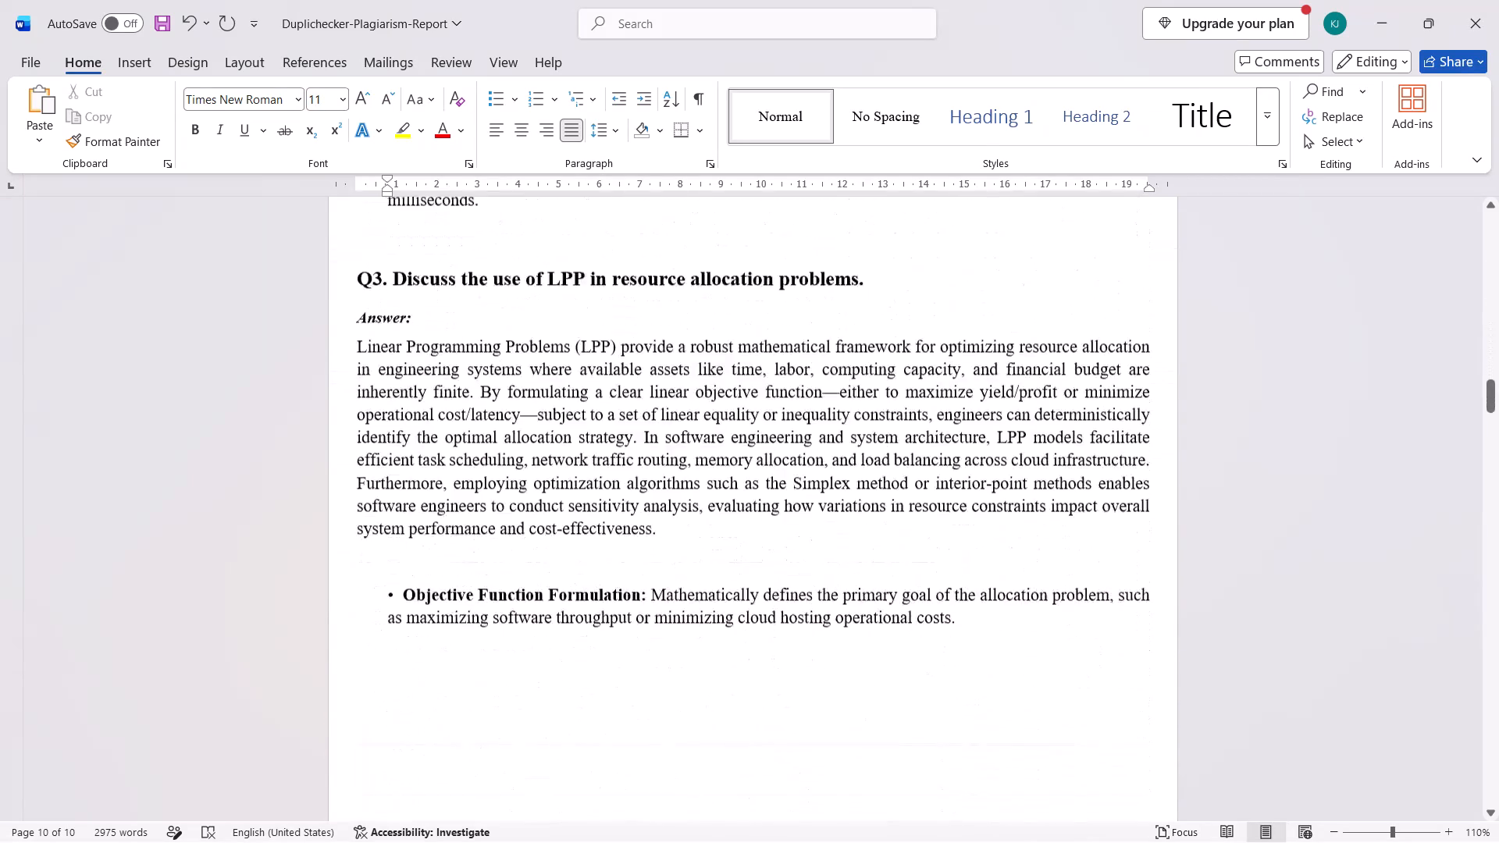
{"action": "scroll", "coordinate": [368, 352], "scroll_direction": "down", "scroll_amount": 3}
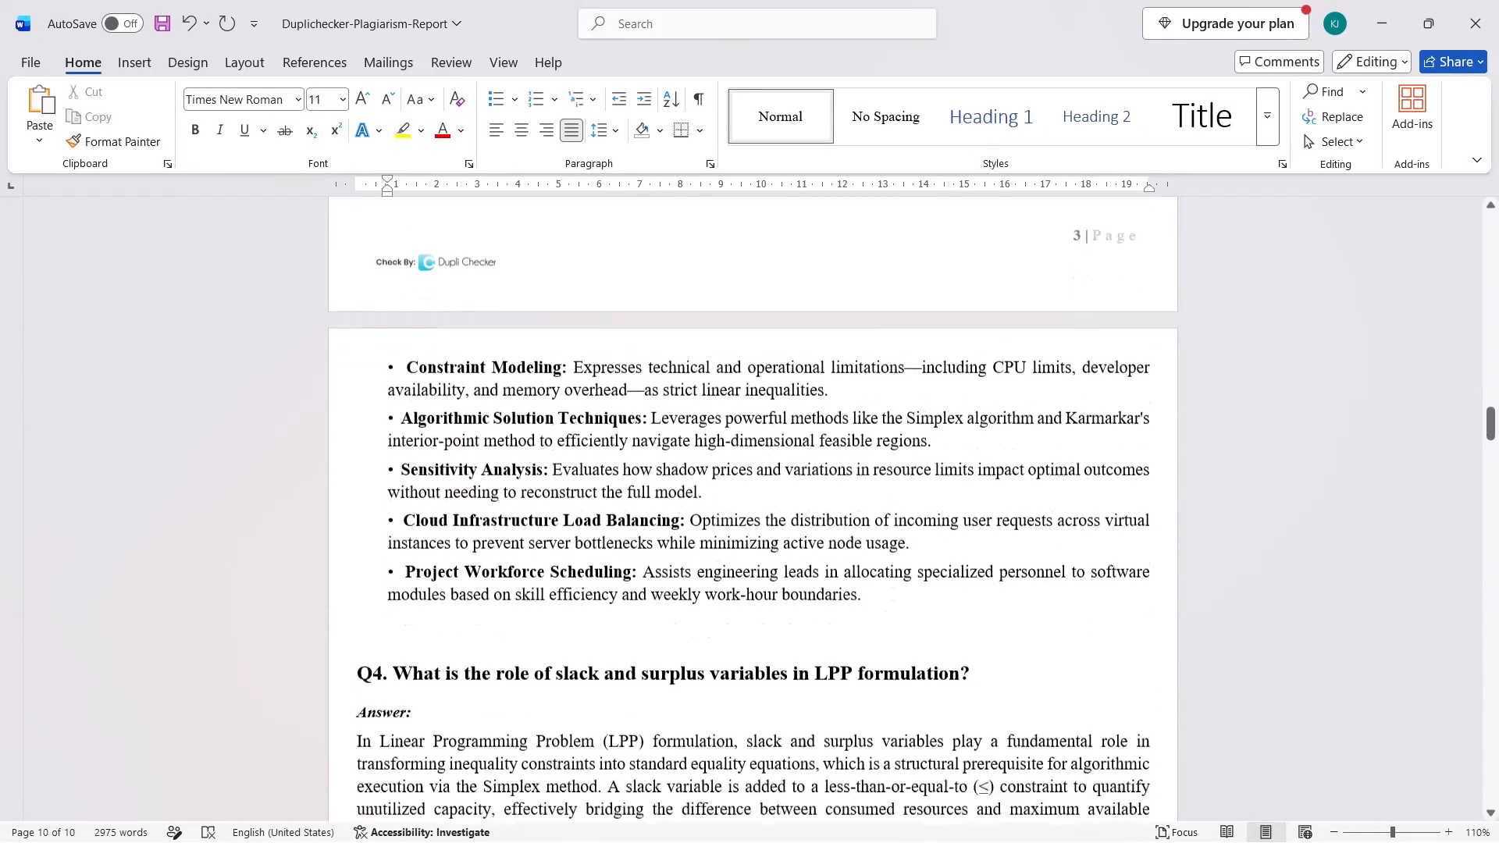
{"action": "scroll", "coordinate": [368, 352], "scroll_direction": "down", "scroll_amount": 5}
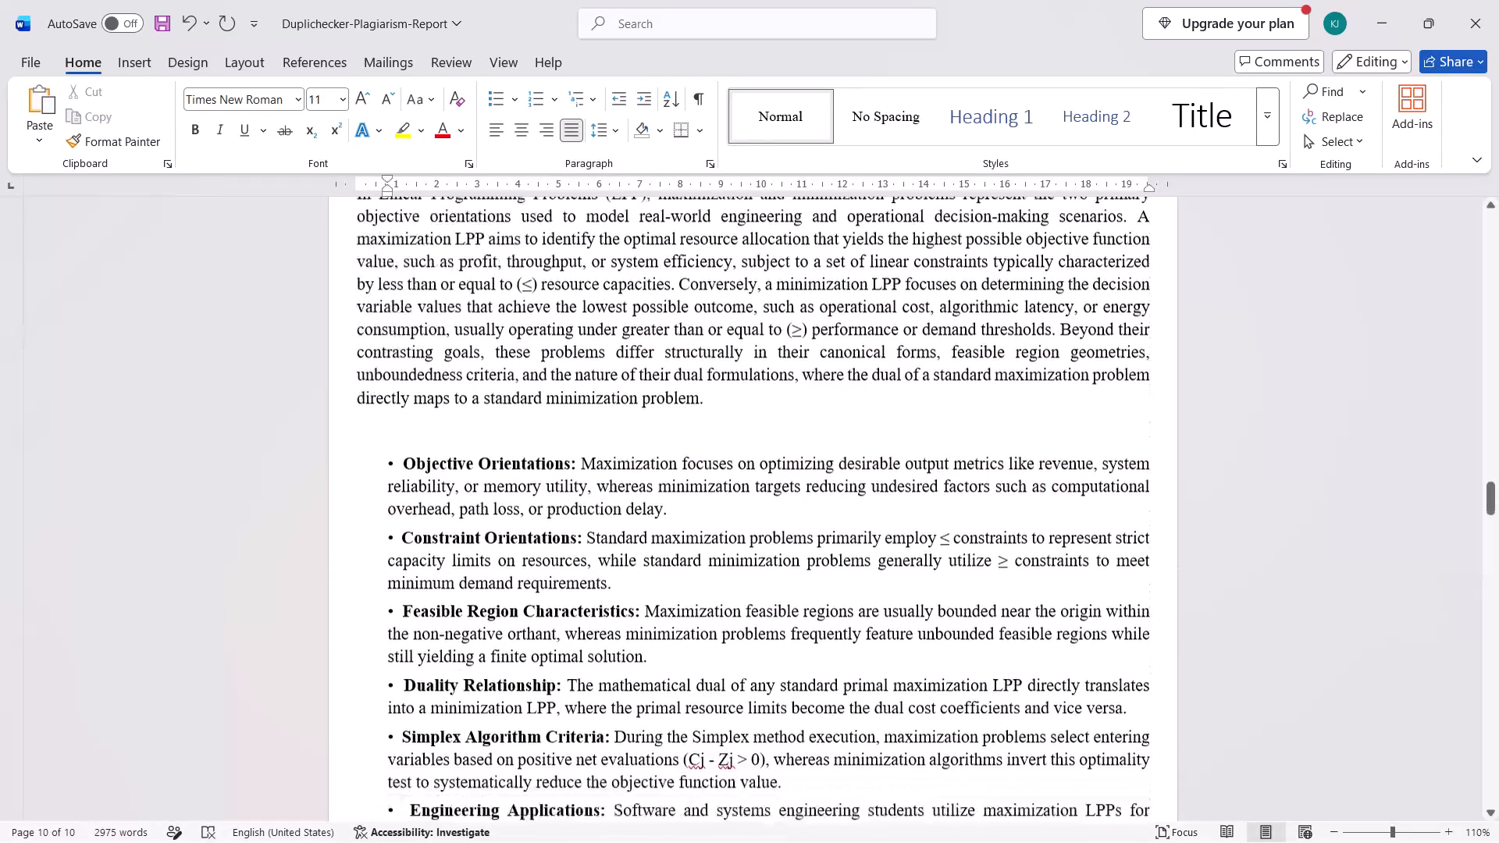
{"action": "scroll", "coordinate": [368, 352], "scroll_direction": "down", "scroll_amount": 6}
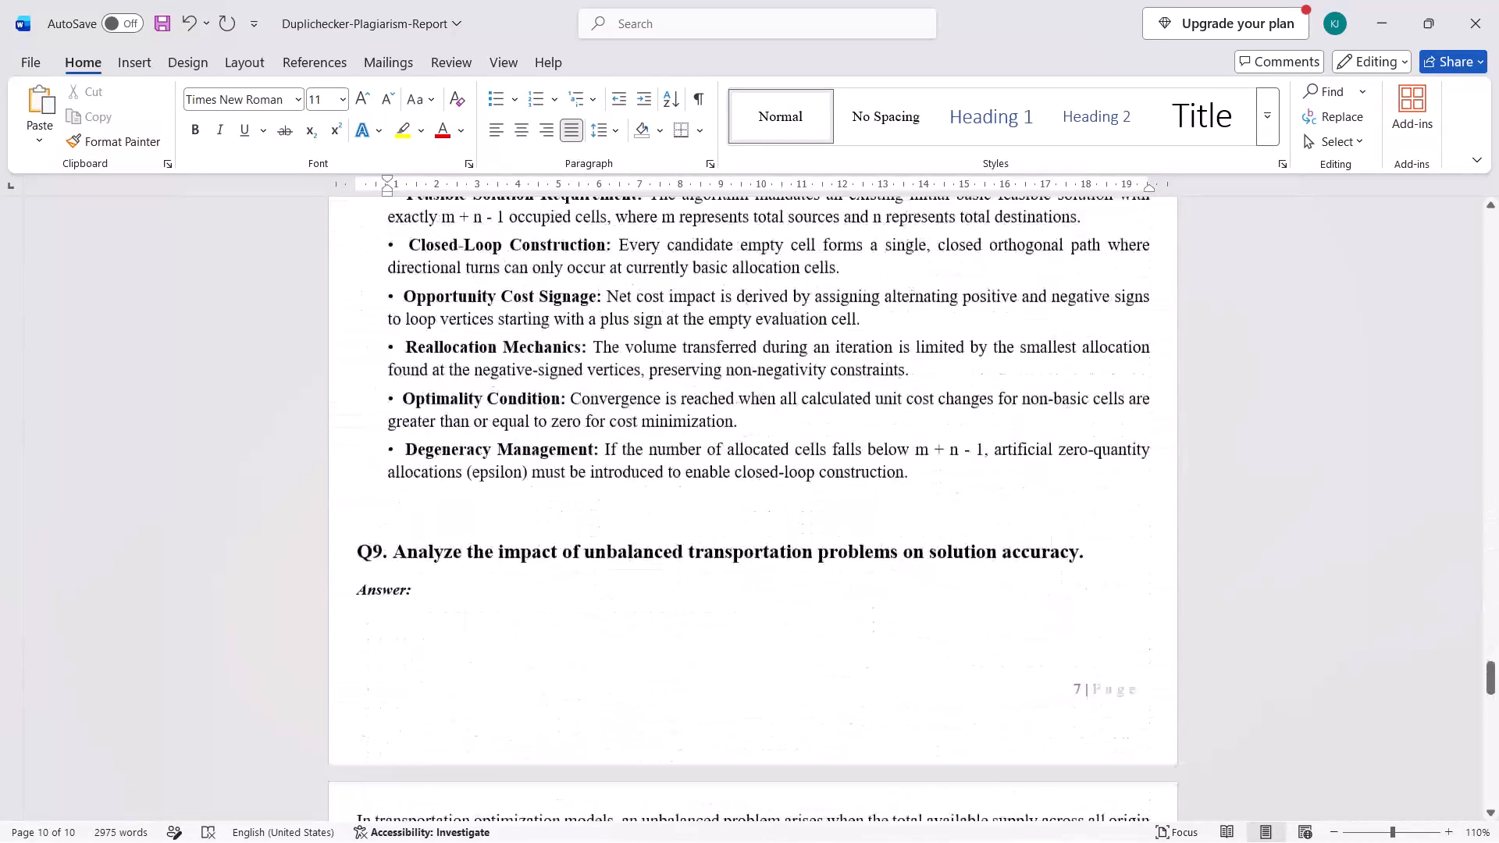
{"action": "scroll", "coordinate": [368, 352], "scroll_direction": "down", "scroll_amount": 4}
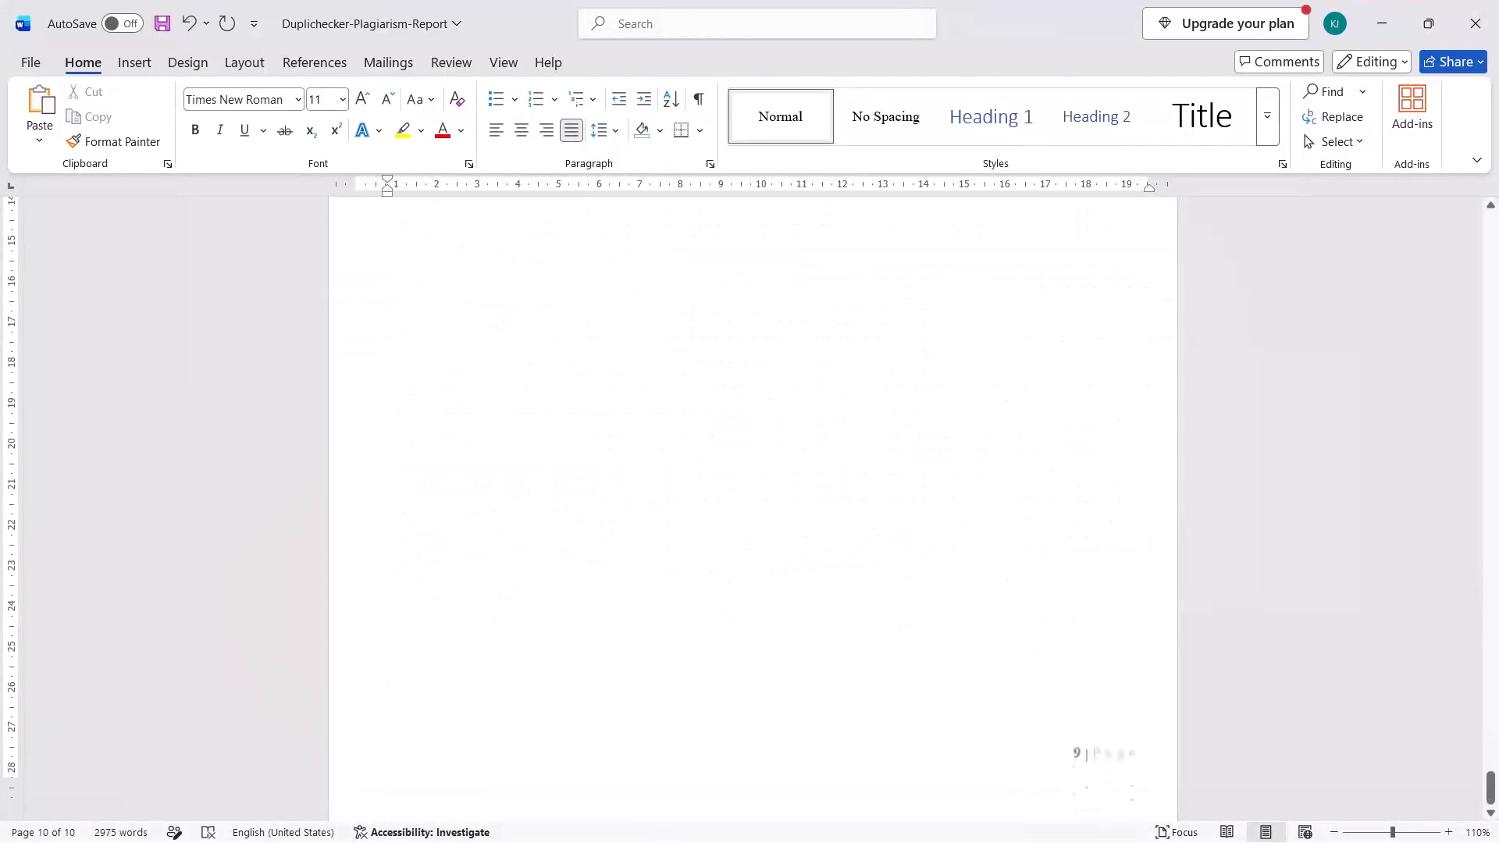
{"action": "scroll", "coordinate": [368, 352], "scroll_direction": "down", "scroll_amount": 1}
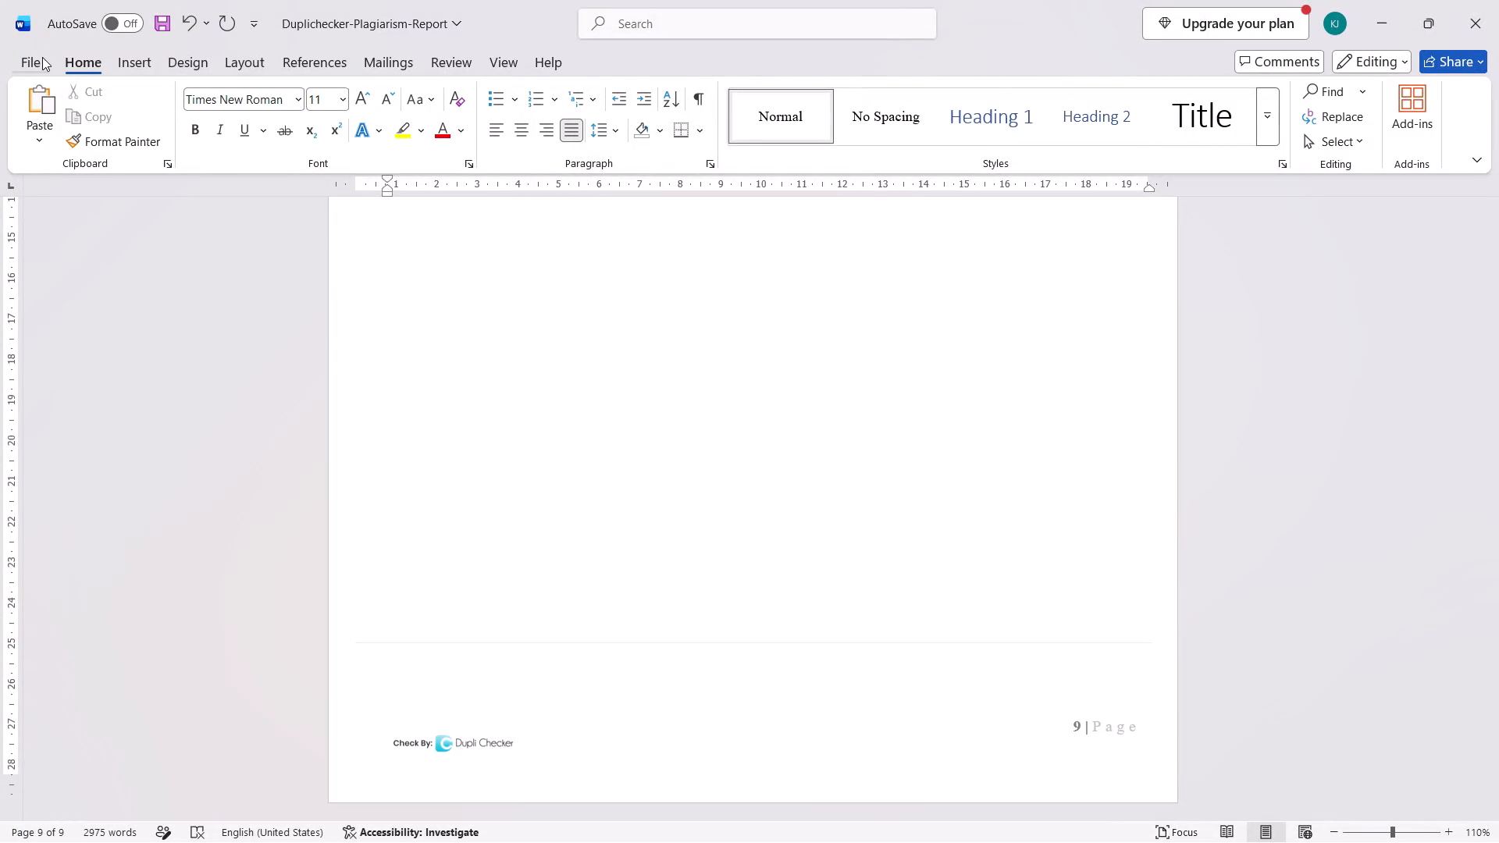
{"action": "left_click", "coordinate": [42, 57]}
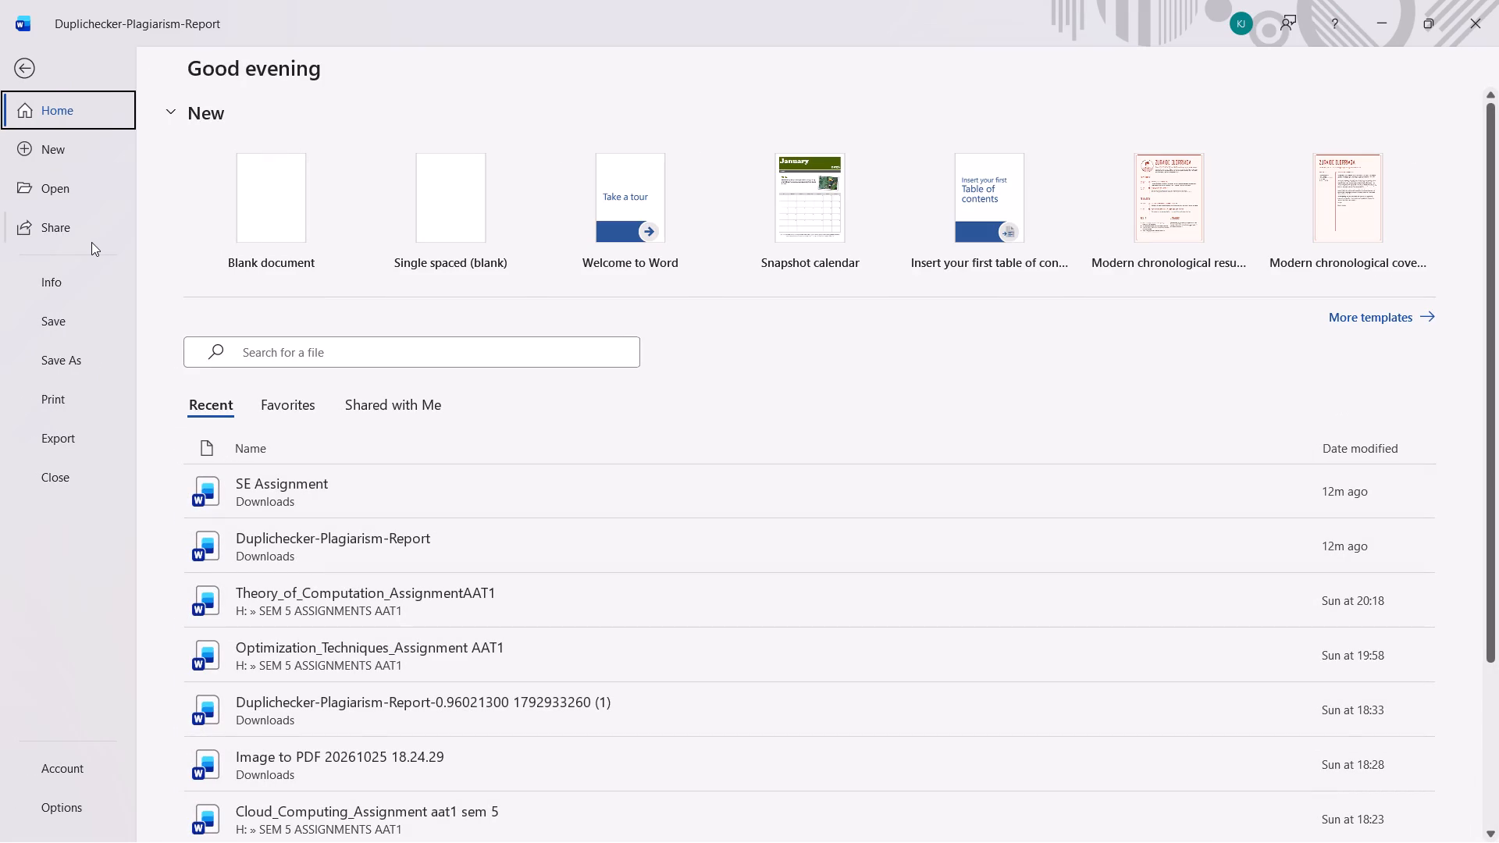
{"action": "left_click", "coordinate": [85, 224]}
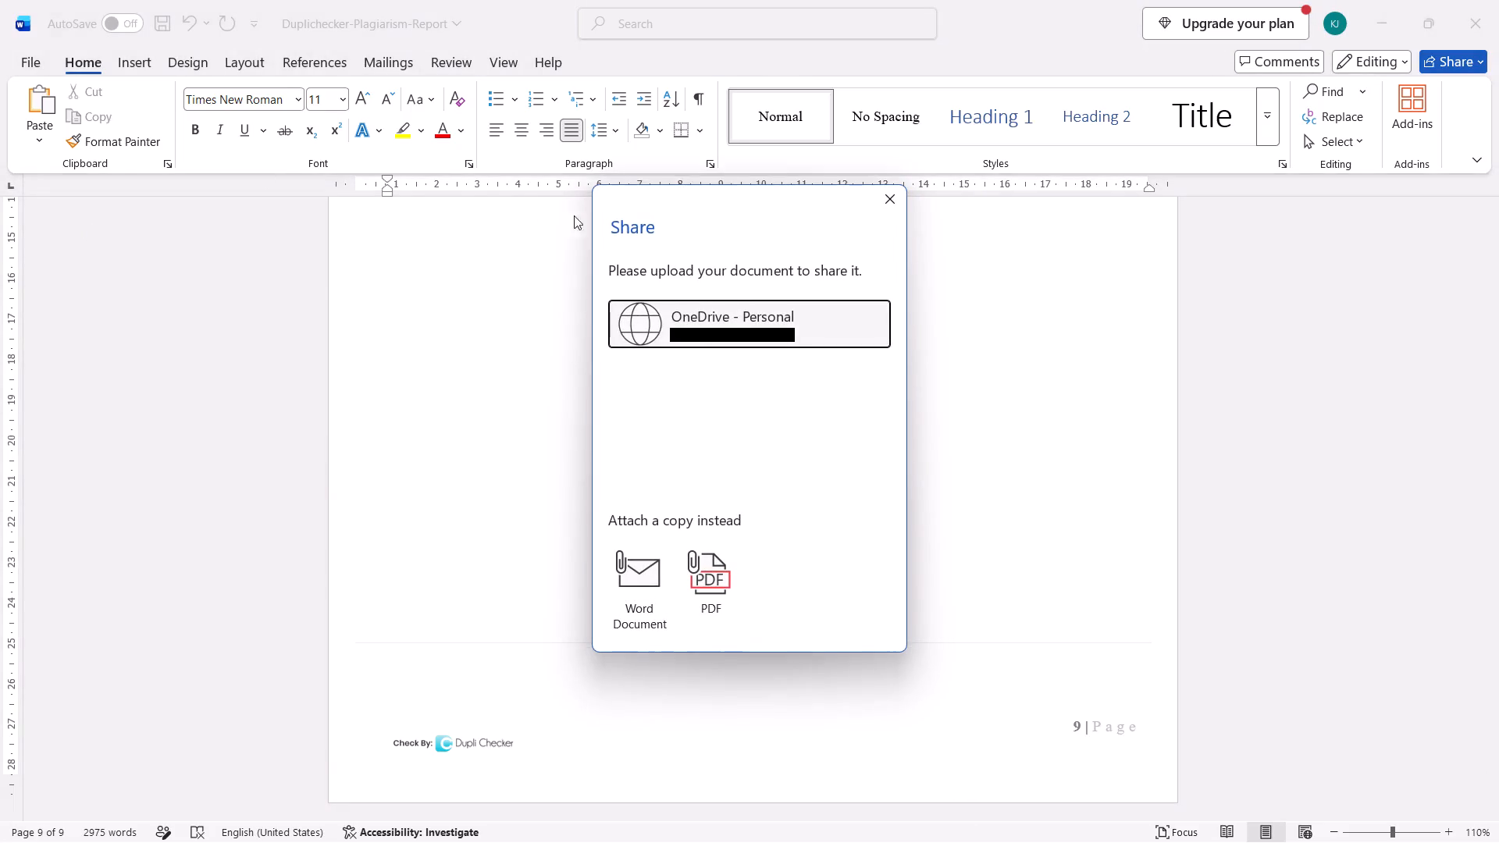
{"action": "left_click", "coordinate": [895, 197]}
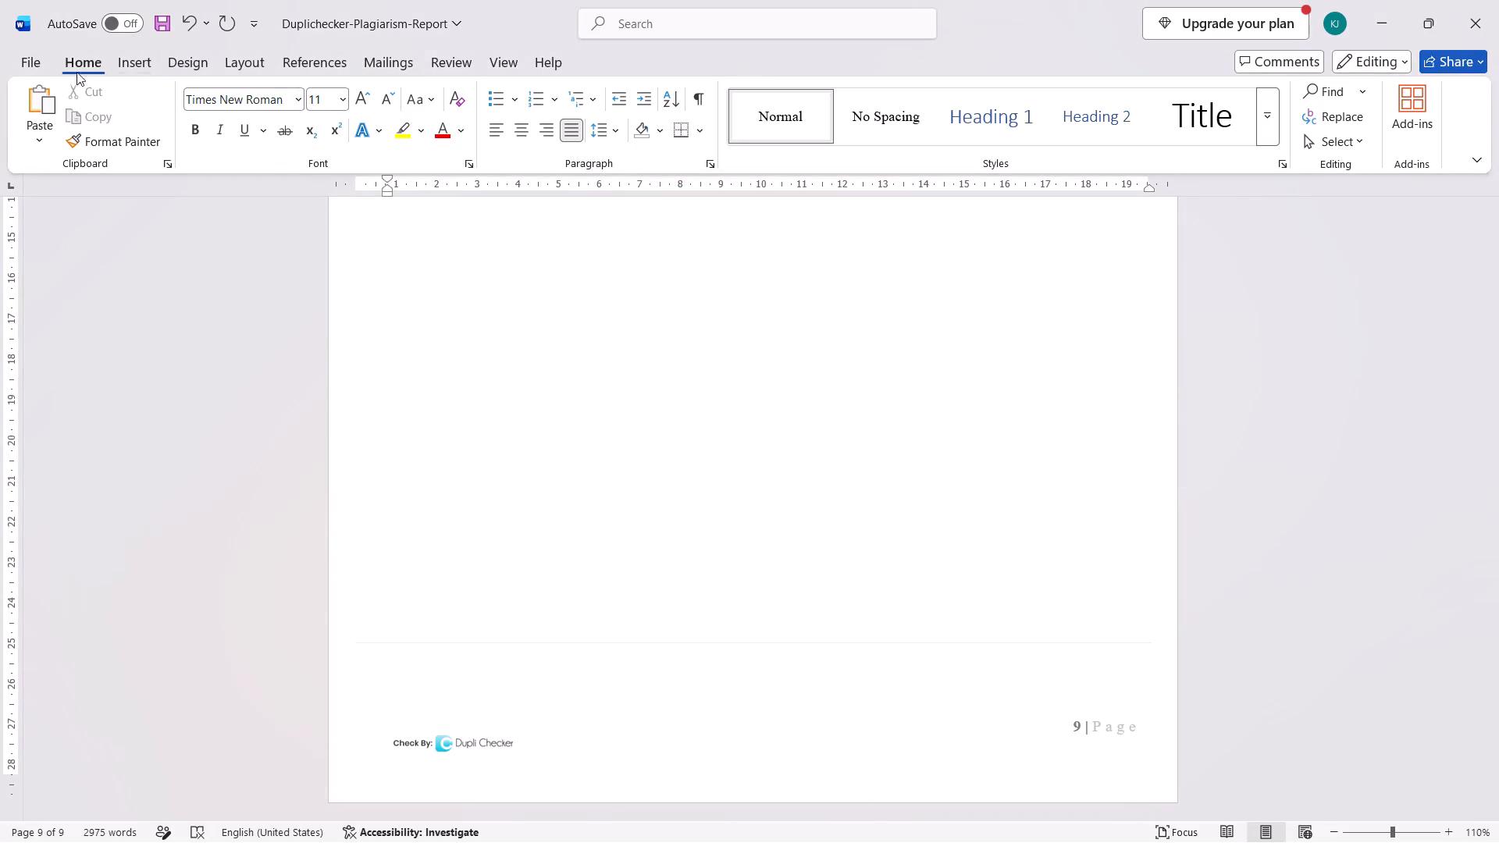
Save a copy of the document in the Downloads folder, replacing the file name with one starting with "akki".
{"action": "left_click", "coordinate": [38, 57]}
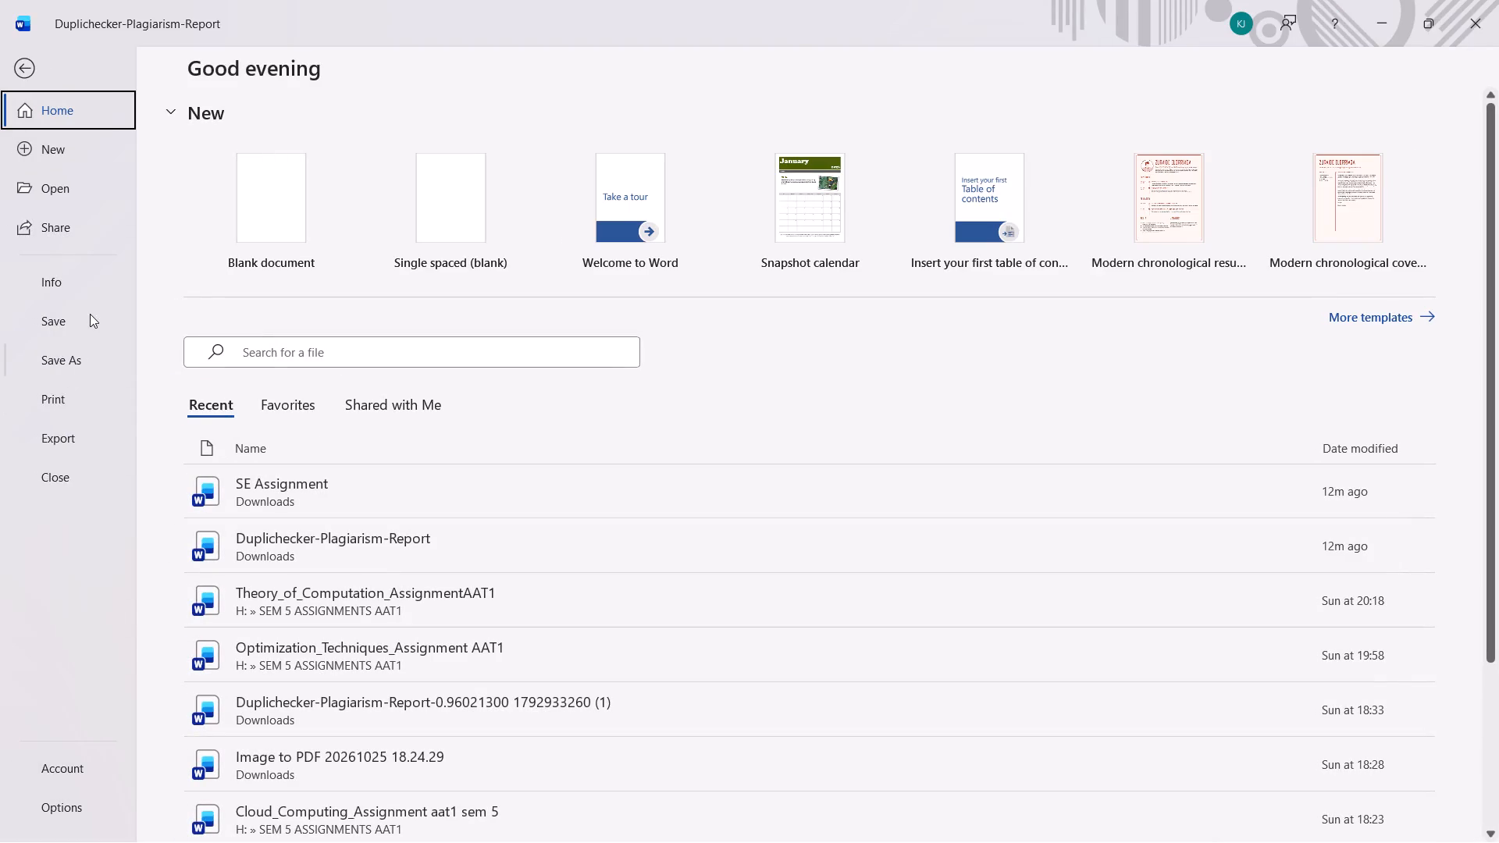
{"action": "left_click", "coordinate": [89, 354]}
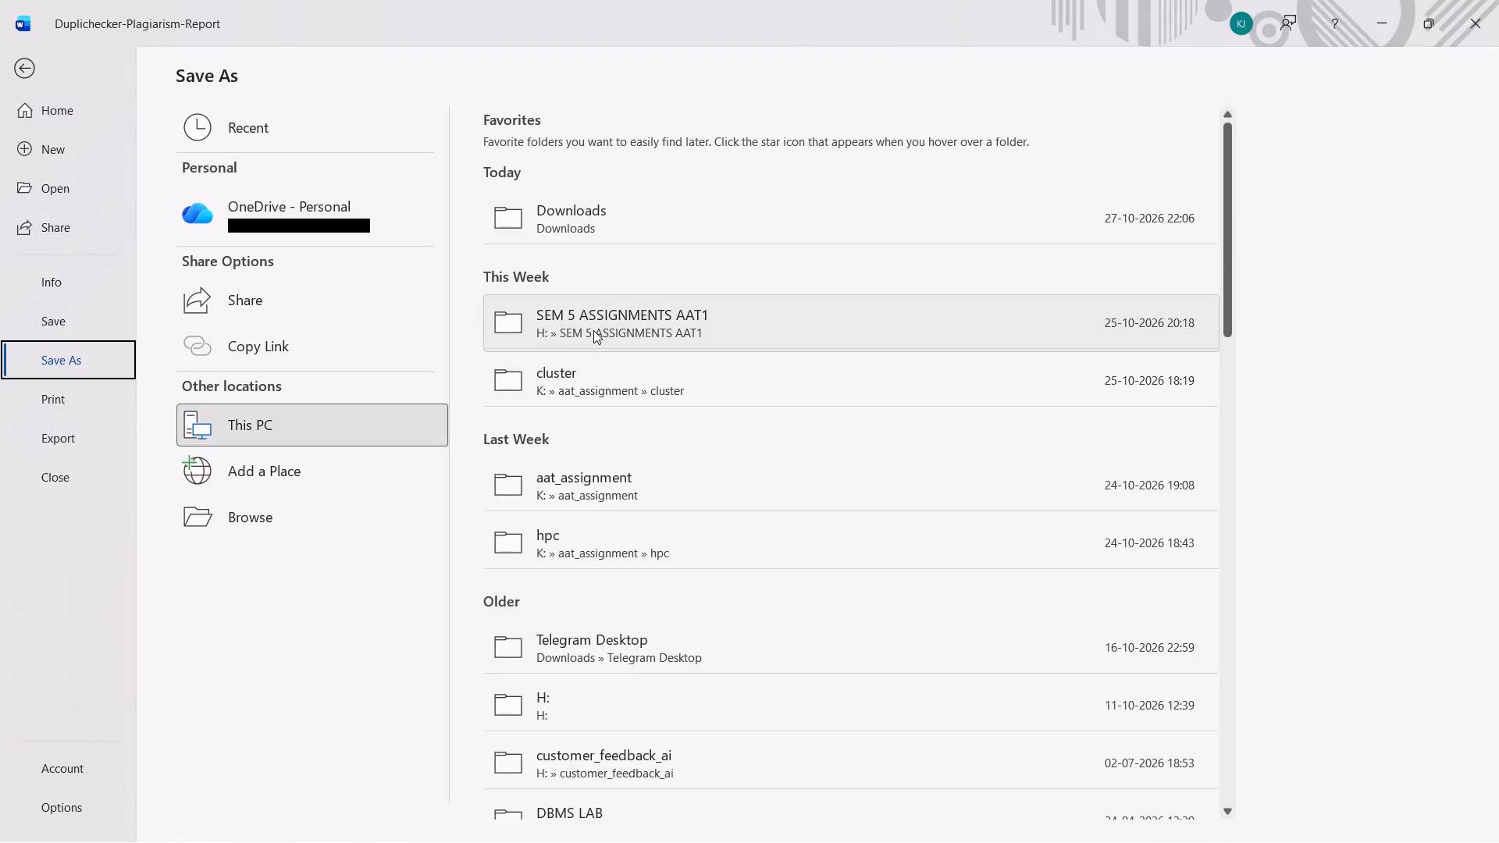
{"action": "double_click", "coordinate": [612, 216]}
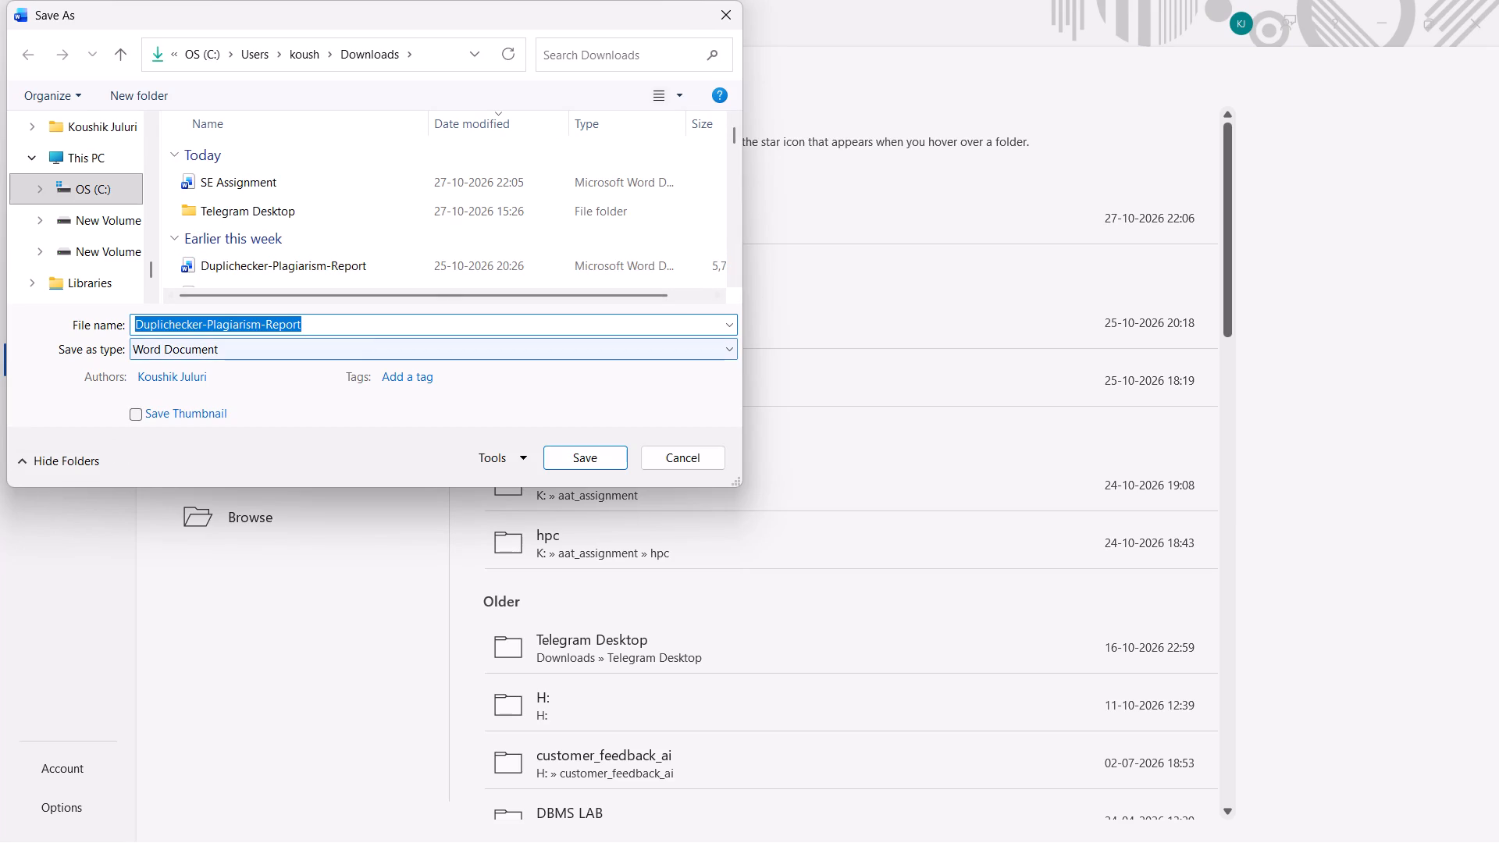
{"action": "left_click", "coordinate": [348, 322]}
{"action": "left_click_drag", "start_coordinate": [348, 322], "coordinate": [211, 322]}
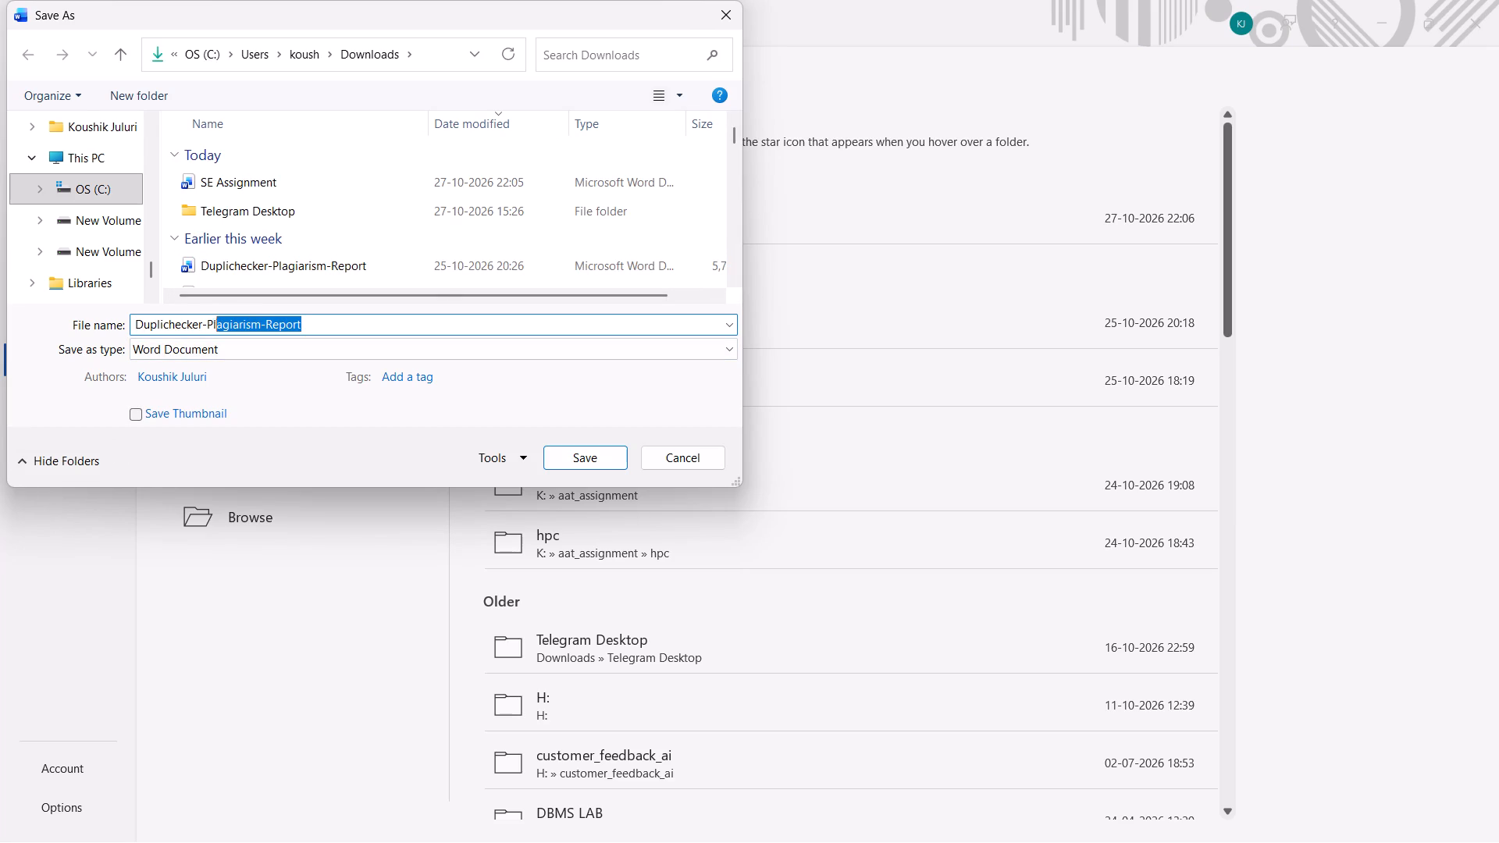
{"action": "left_click_drag", "start_coordinate": [211, 322], "coordinate": [135, 325]}
{"action": "key", "text": "BackSpace"}
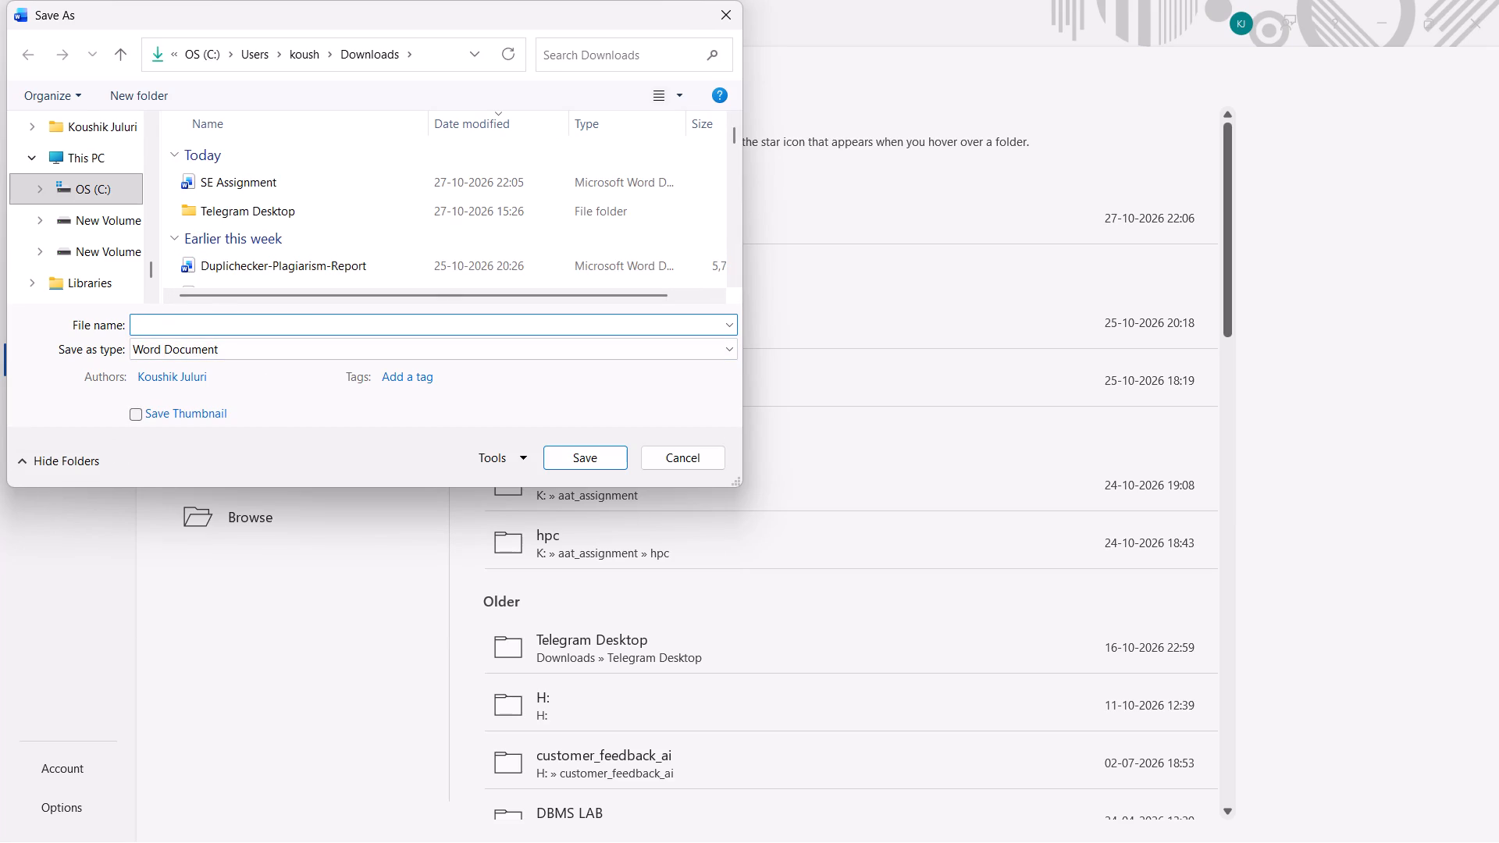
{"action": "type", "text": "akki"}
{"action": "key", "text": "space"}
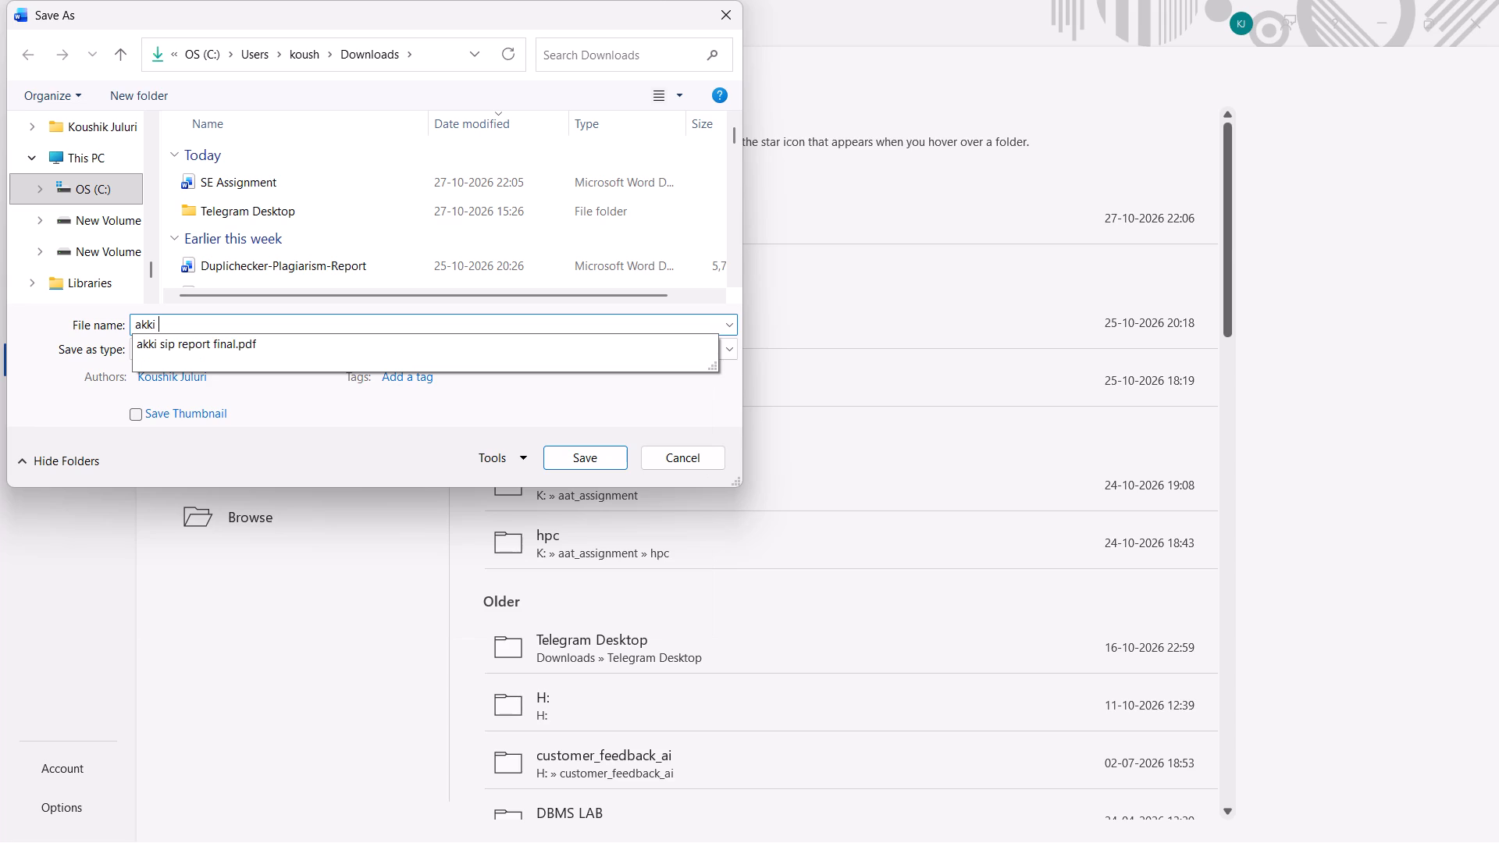
Set up the document's copy as a PDF named "akki aat" with New Volume (H:) as the save location.
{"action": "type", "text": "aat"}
{"action": "left_click", "coordinate": [213, 342]}
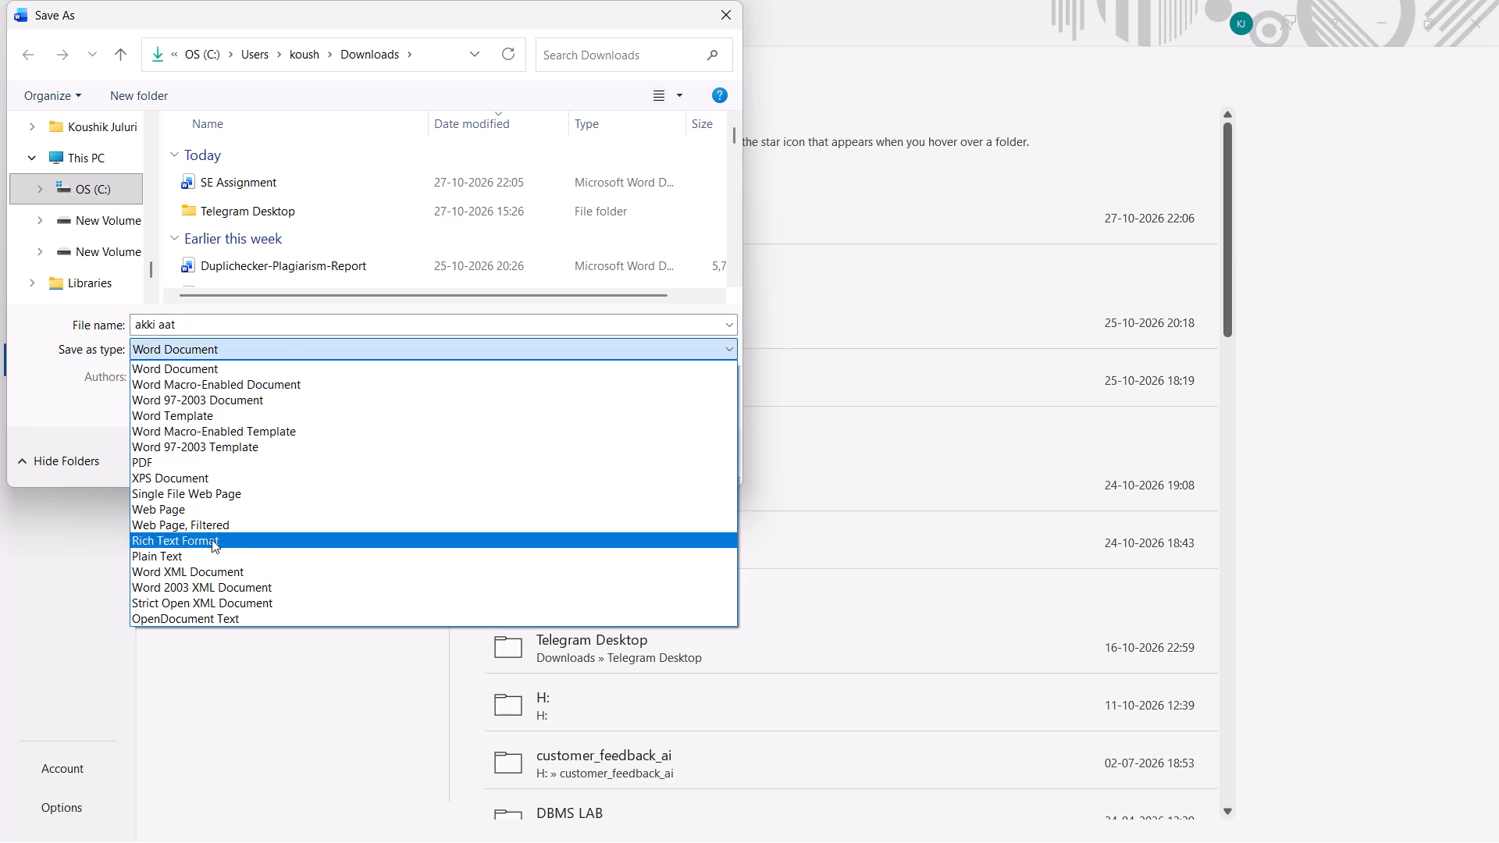
{"action": "left_click", "coordinate": [199, 467]}
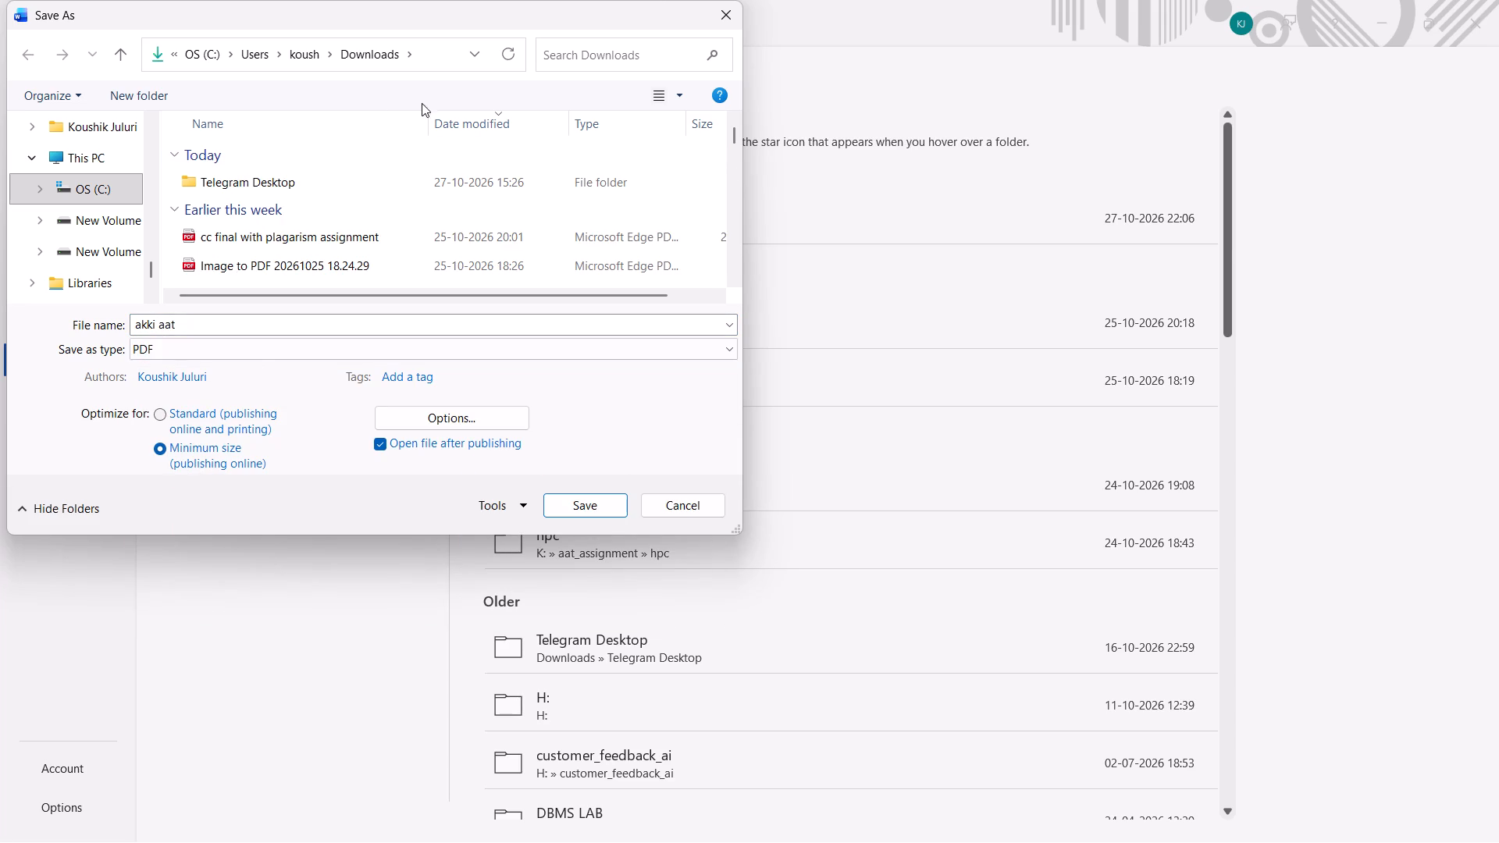
{"action": "double_click", "coordinate": [103, 219]}
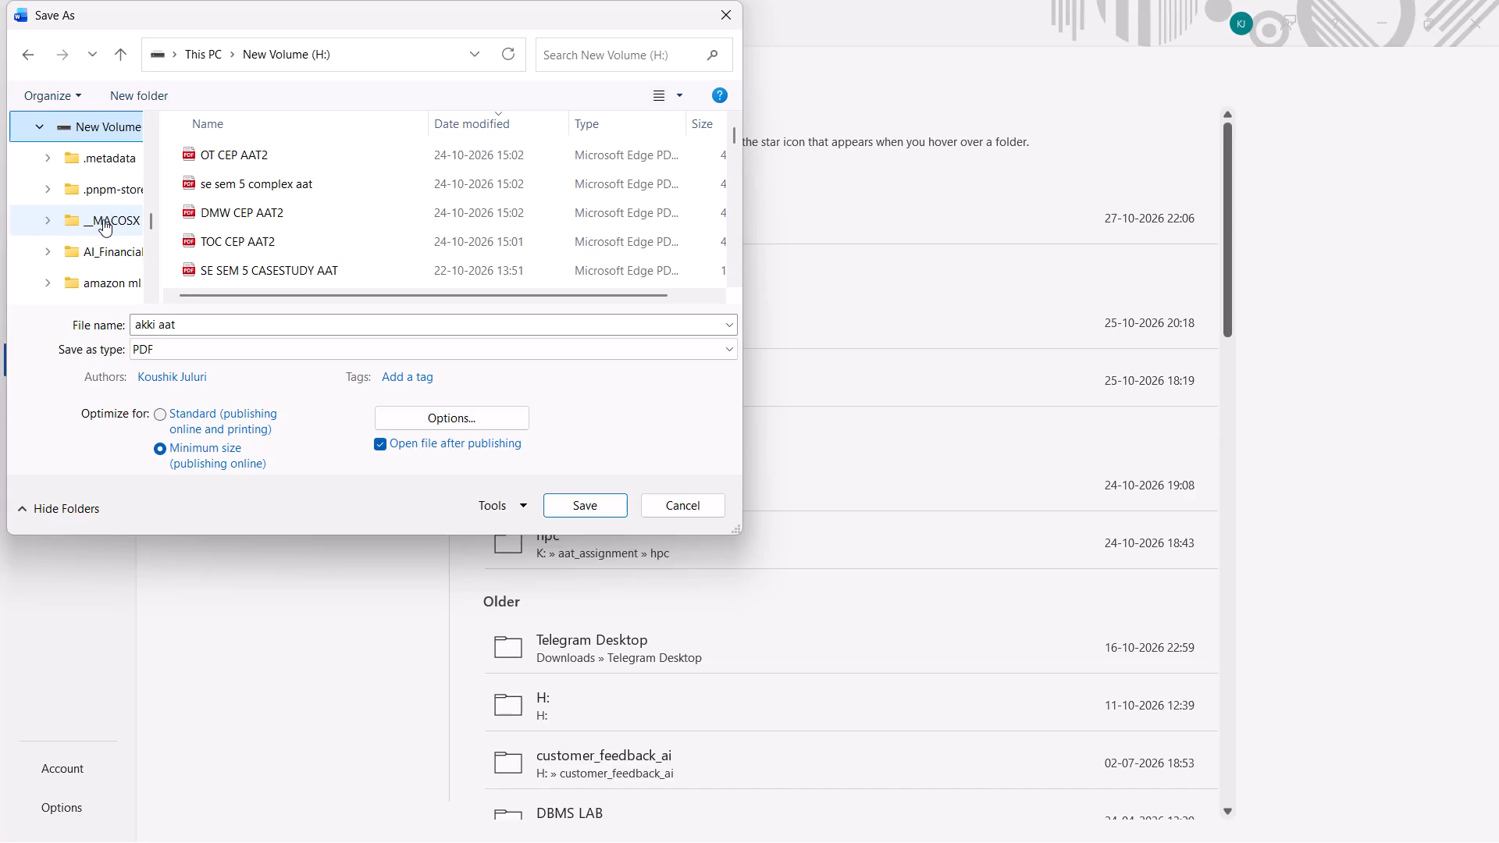
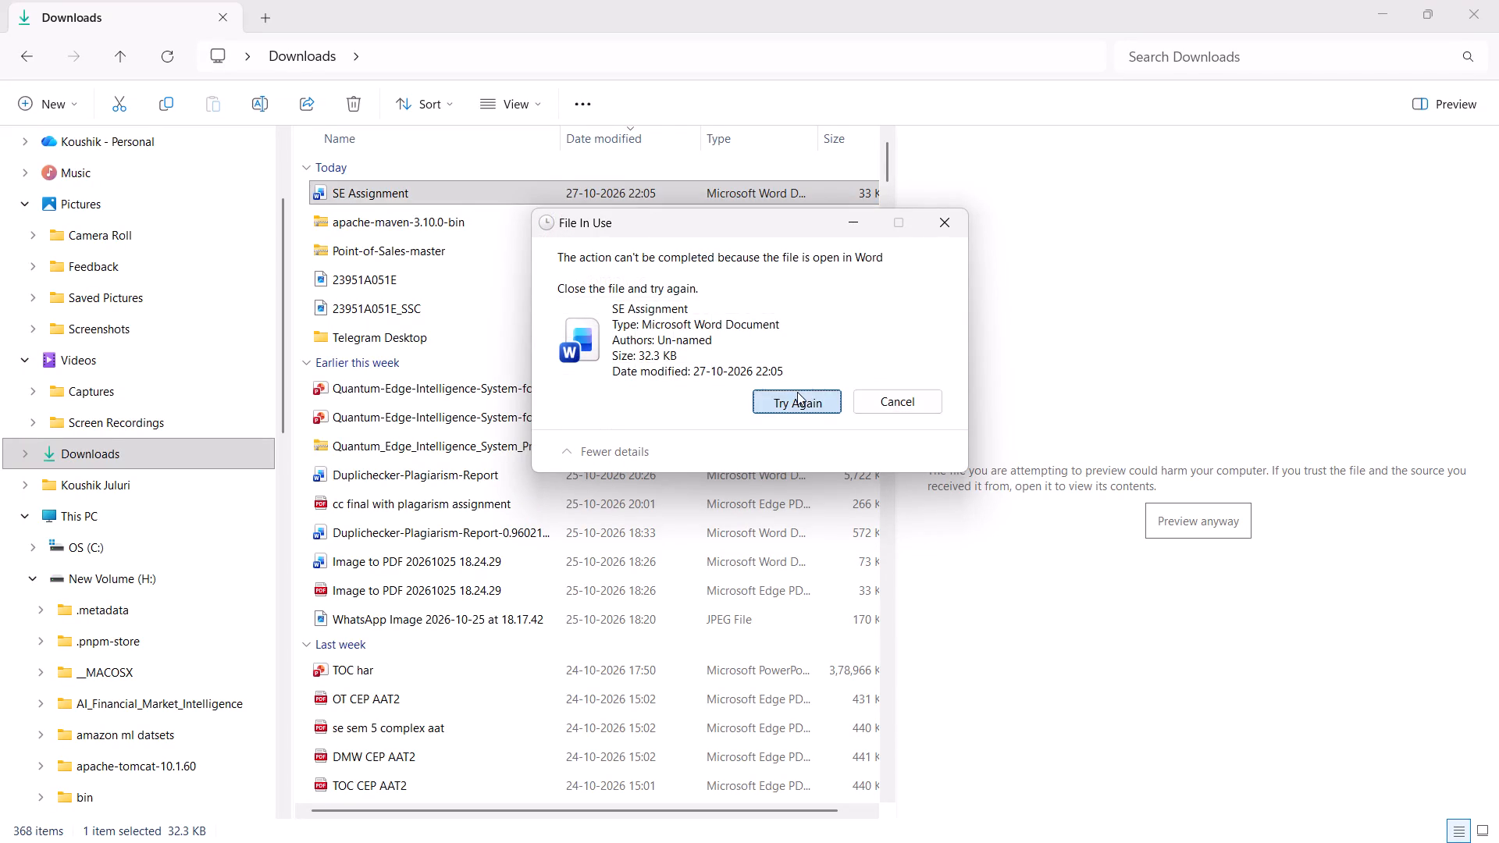
Dismiss the File In Use notice for the SE Assignment document without retrying the blocked file action.
{"action": "left_click", "coordinate": [941, 229]}
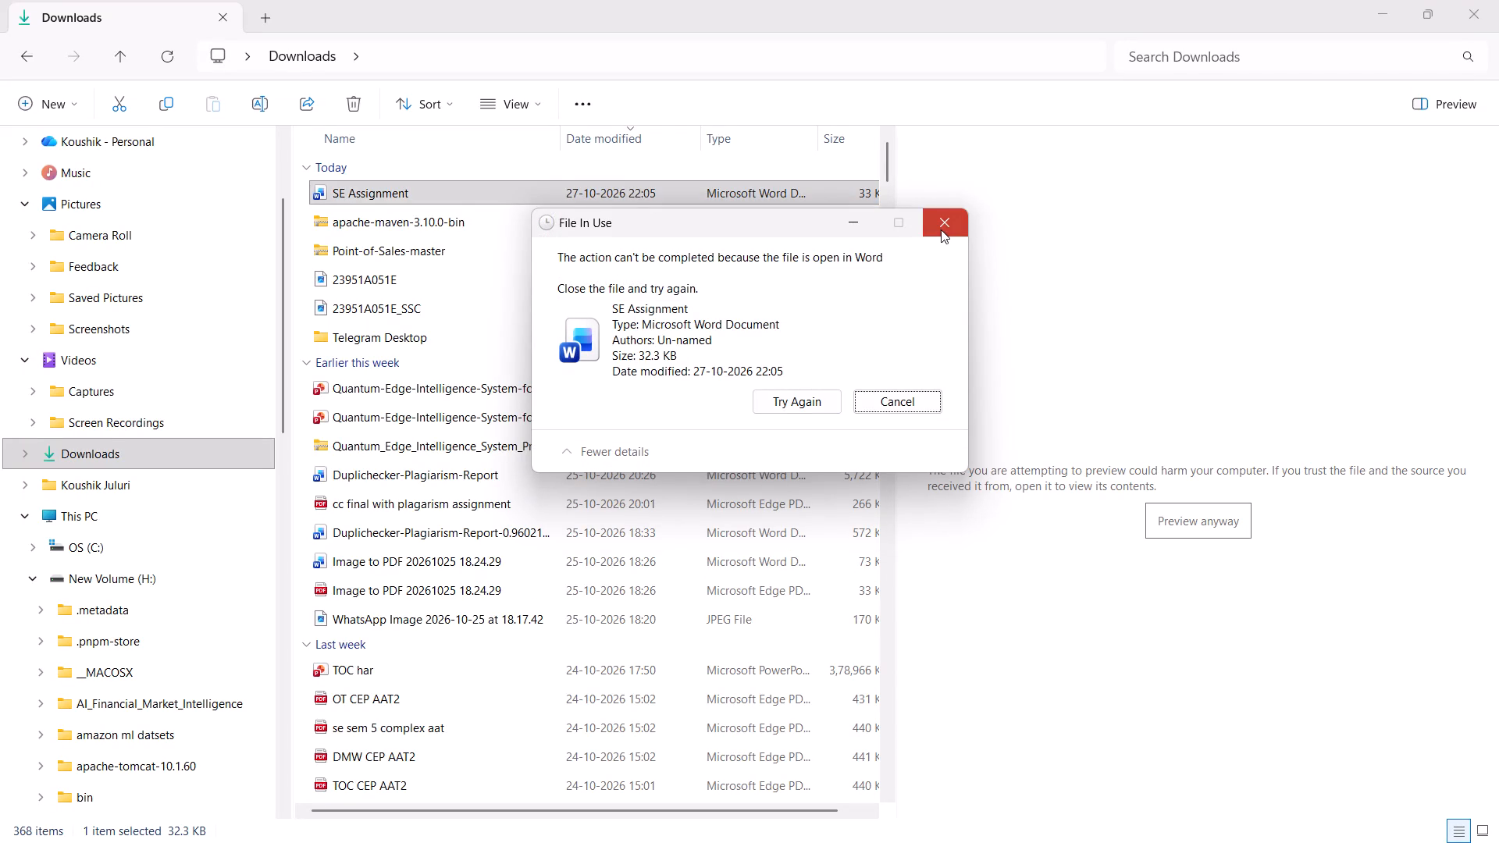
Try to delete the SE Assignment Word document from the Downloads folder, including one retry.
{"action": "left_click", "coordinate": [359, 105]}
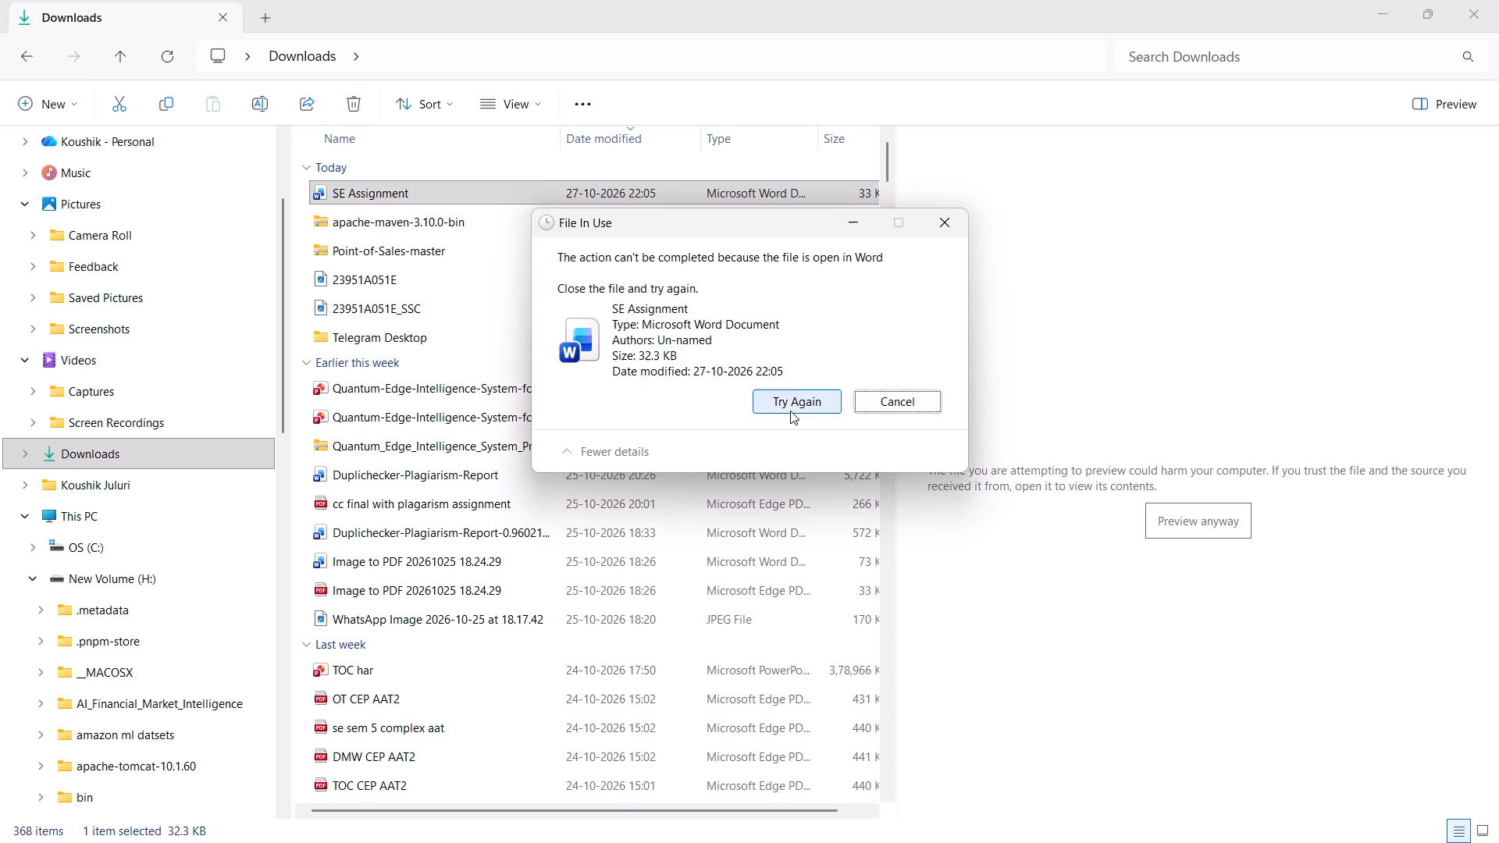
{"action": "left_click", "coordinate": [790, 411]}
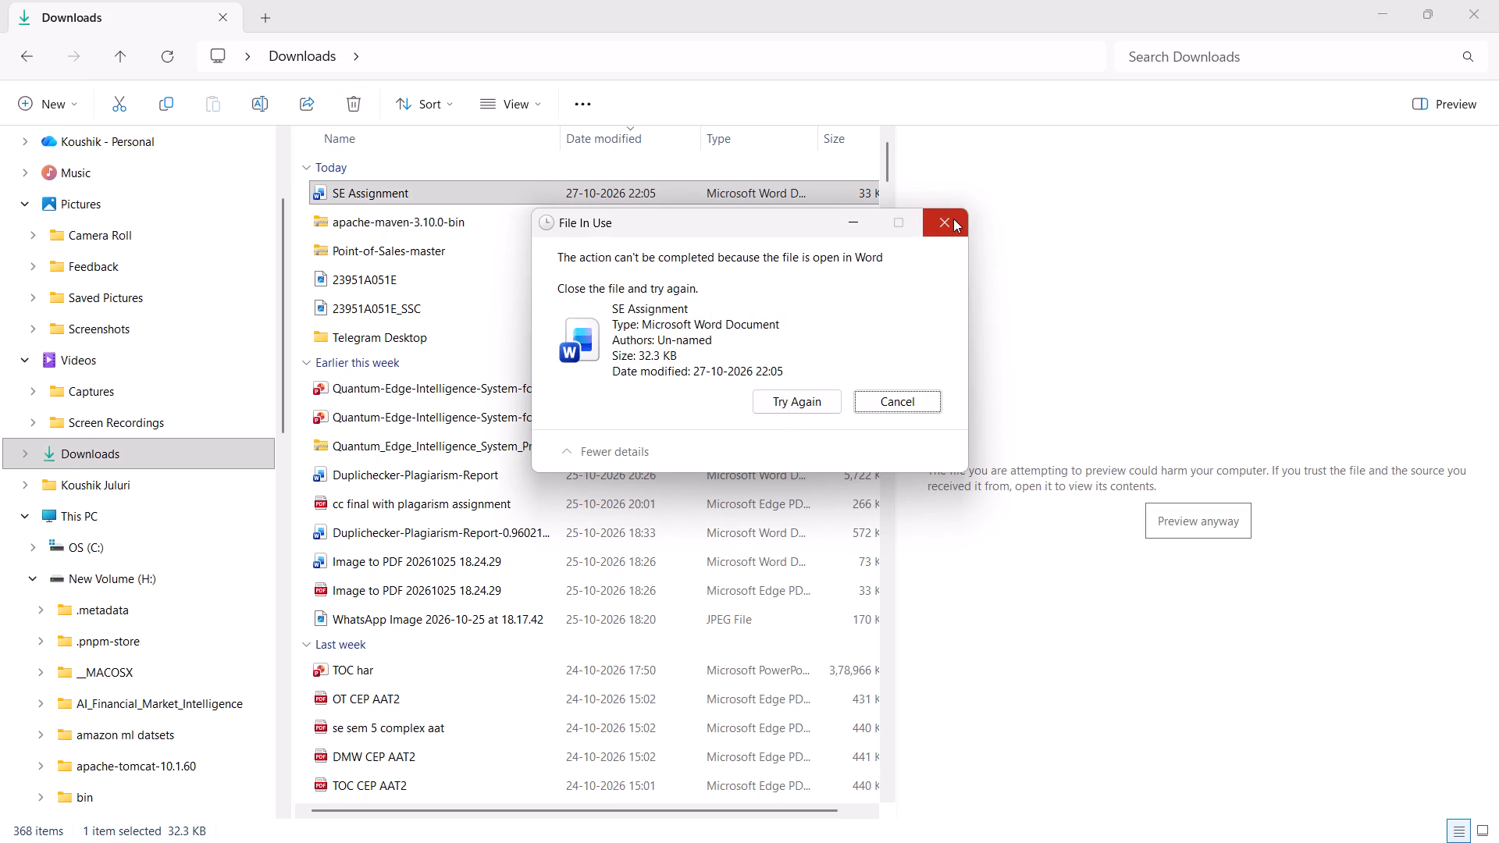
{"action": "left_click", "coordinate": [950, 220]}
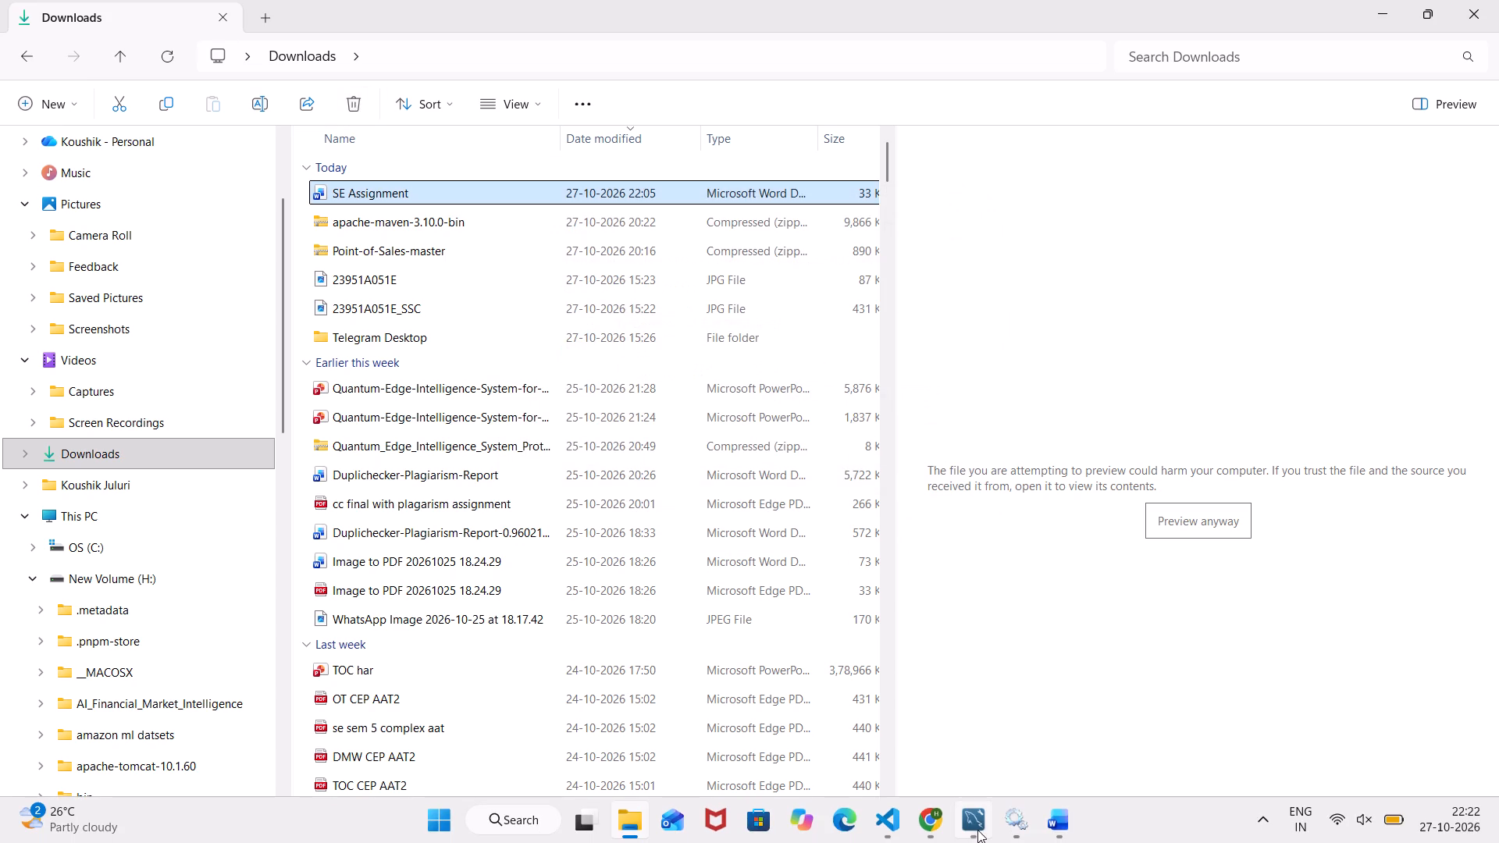
Switch to MySQL Workbench.
{"action": "left_click", "coordinate": [974, 825]}
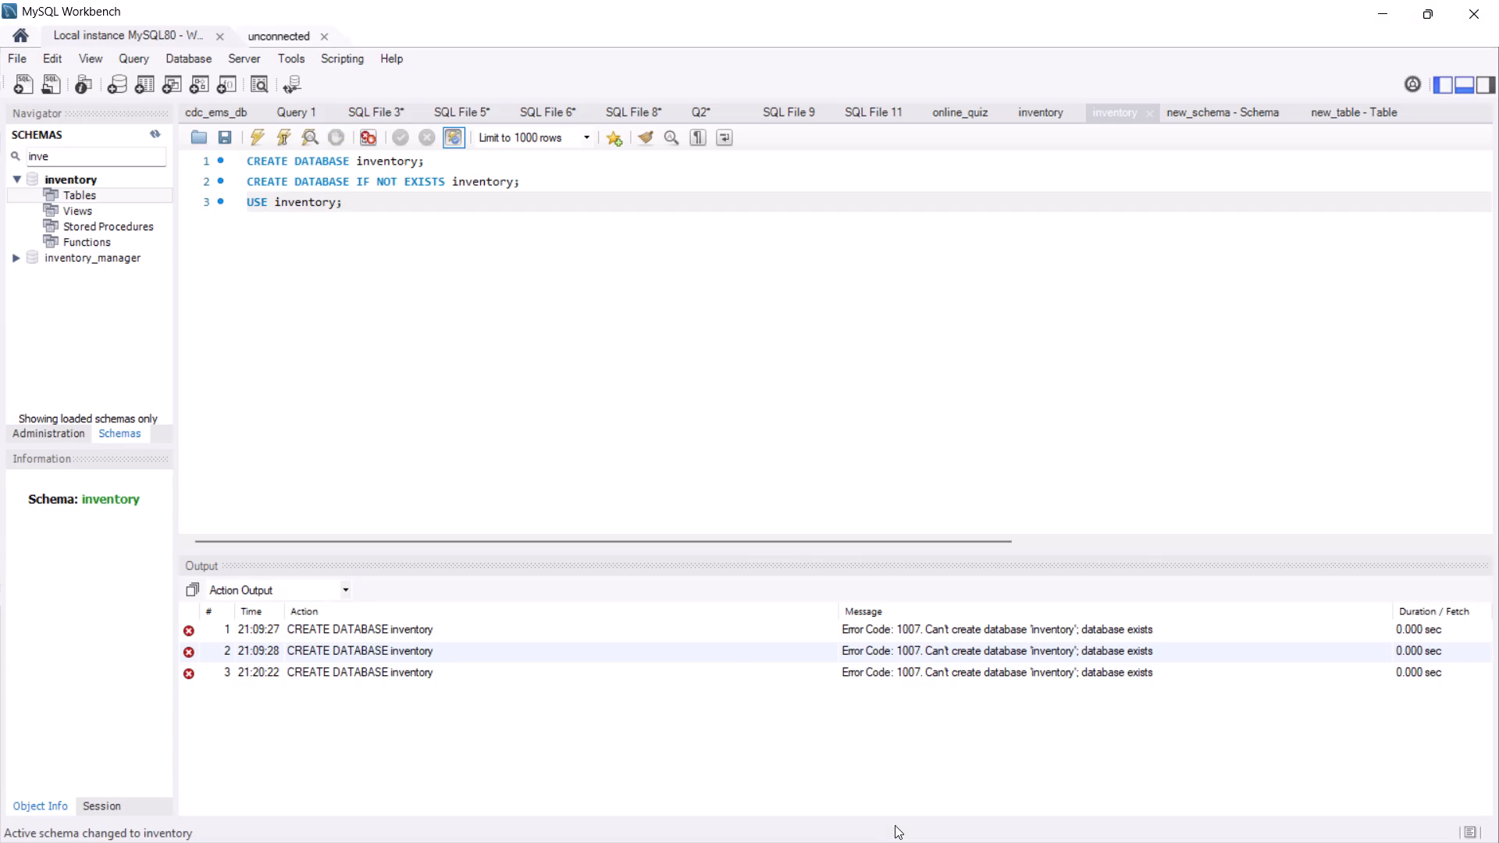